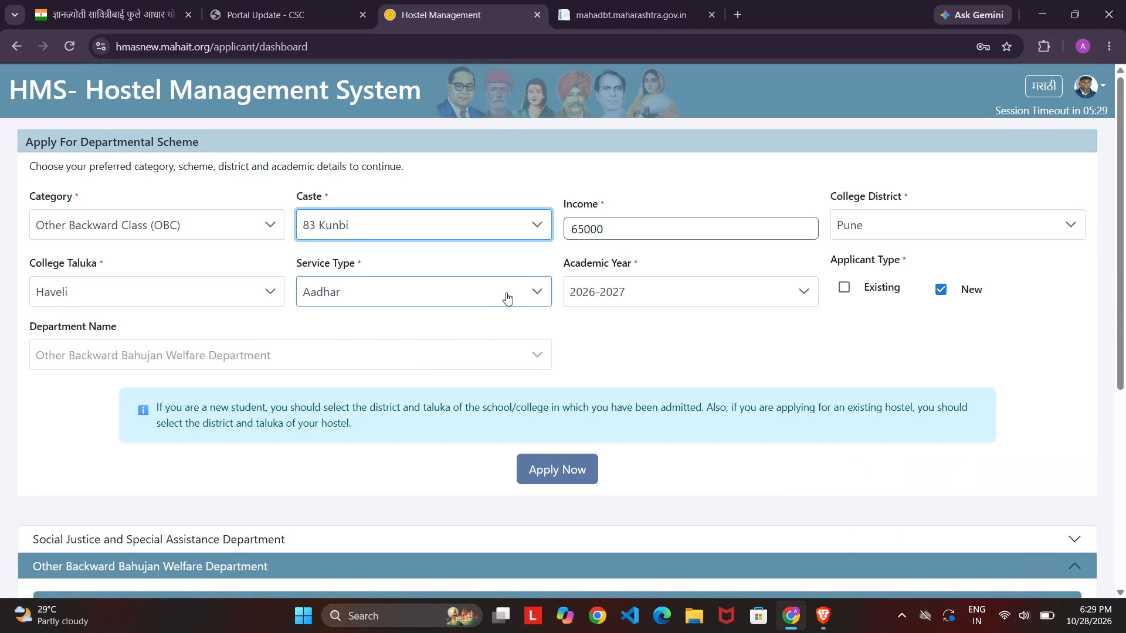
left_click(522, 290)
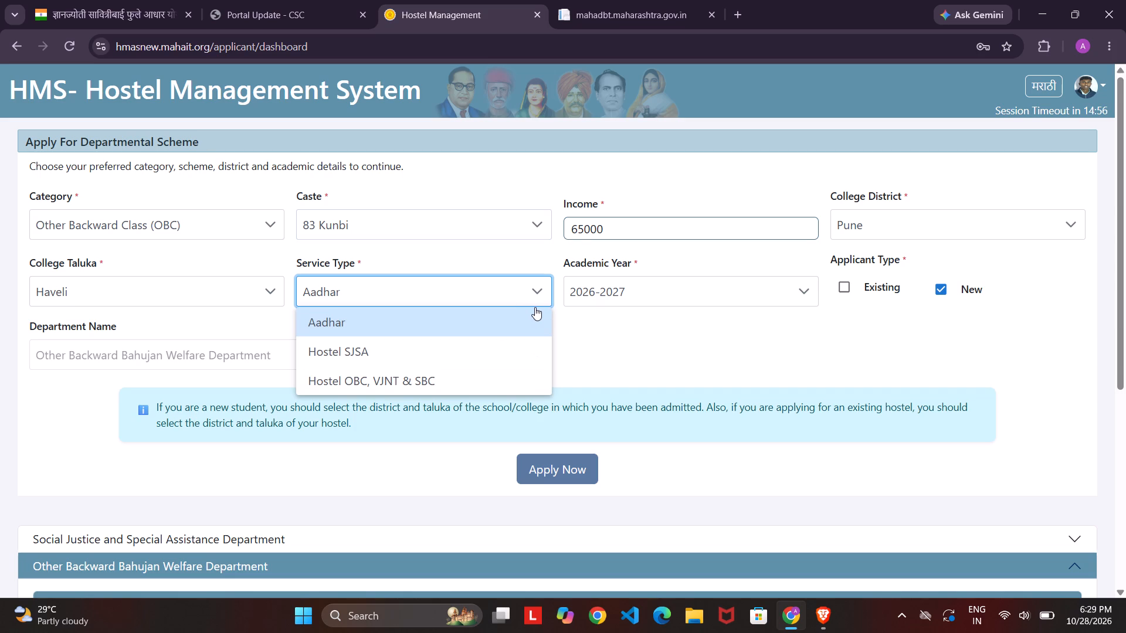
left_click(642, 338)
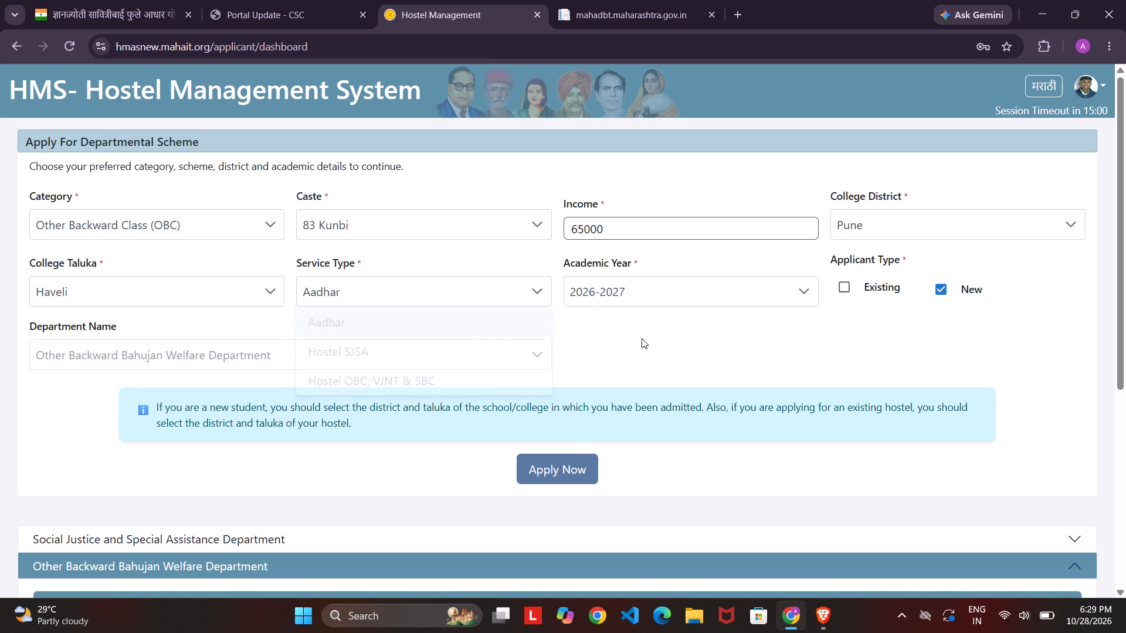
Set the college taluka to Pune City.
left_click(236, 293)
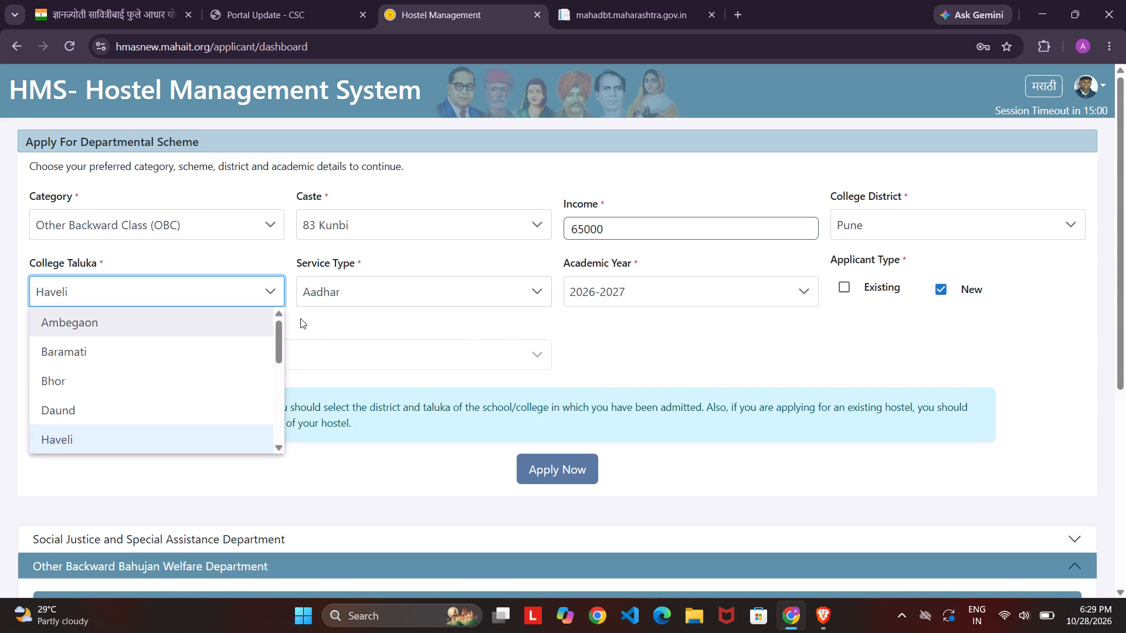
scroll(185, 373, "down", 1)
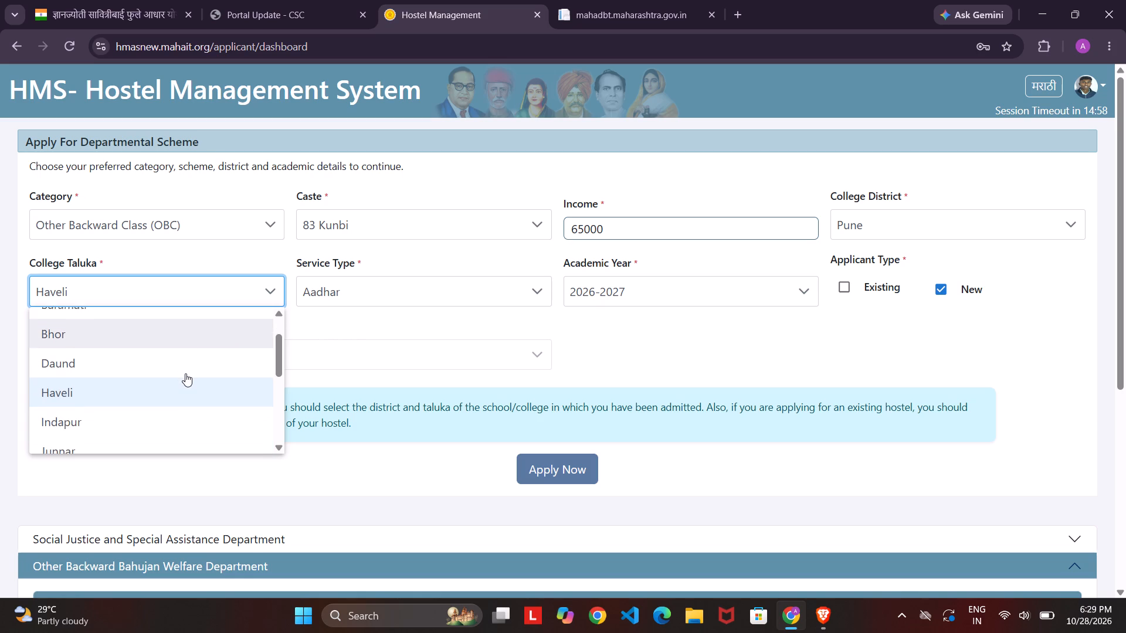
scroll(185, 373, "down", 4)
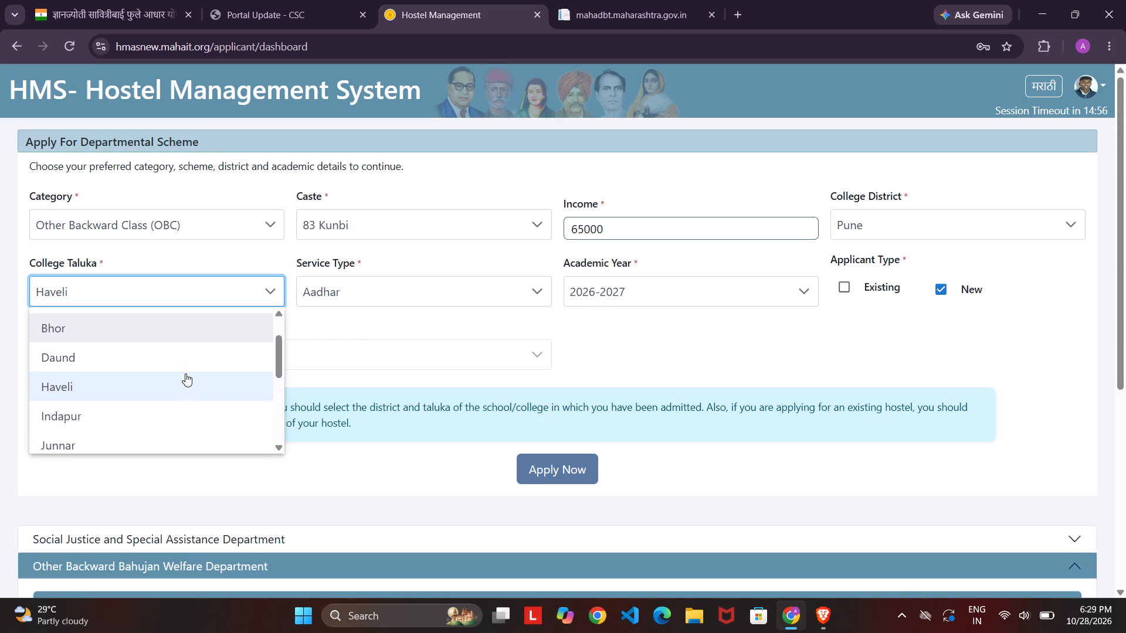
scroll(185, 373, "down", 2)
scroll(185, 373, "up", 1)
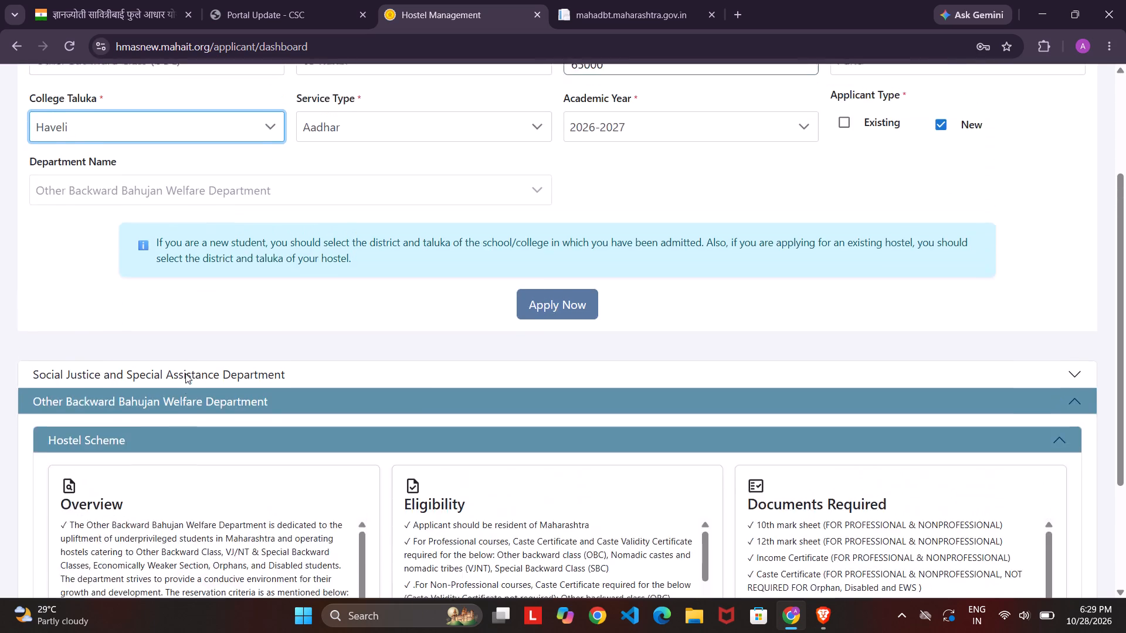
scroll(185, 373, "up", 2)
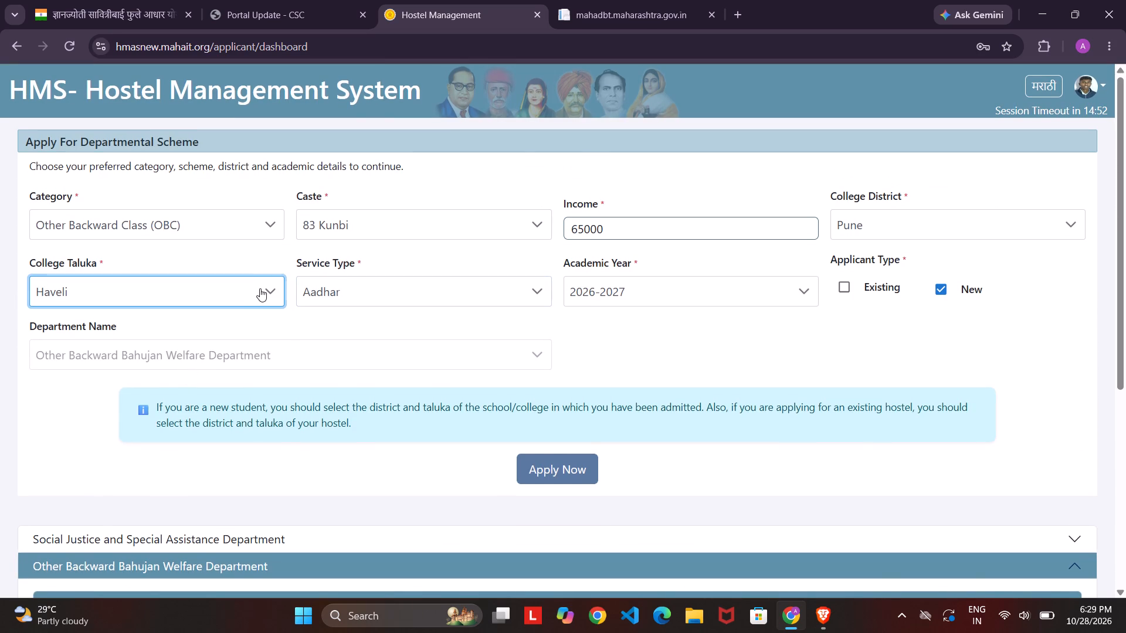
left_click(260, 288)
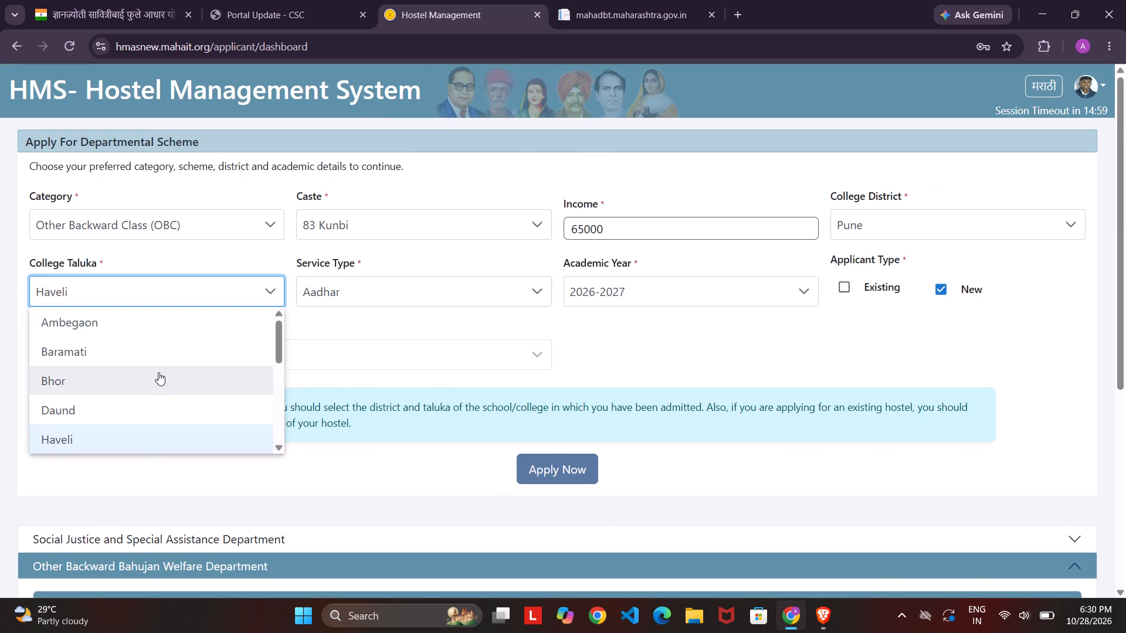
scroll(158, 372, "down", 3)
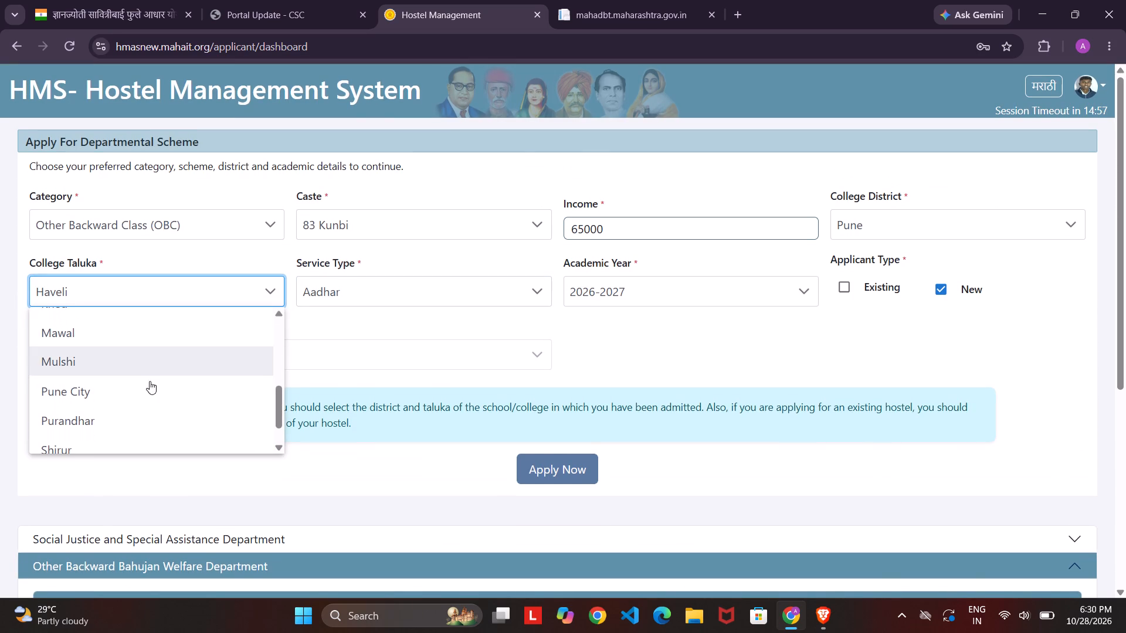
left_click(140, 384)
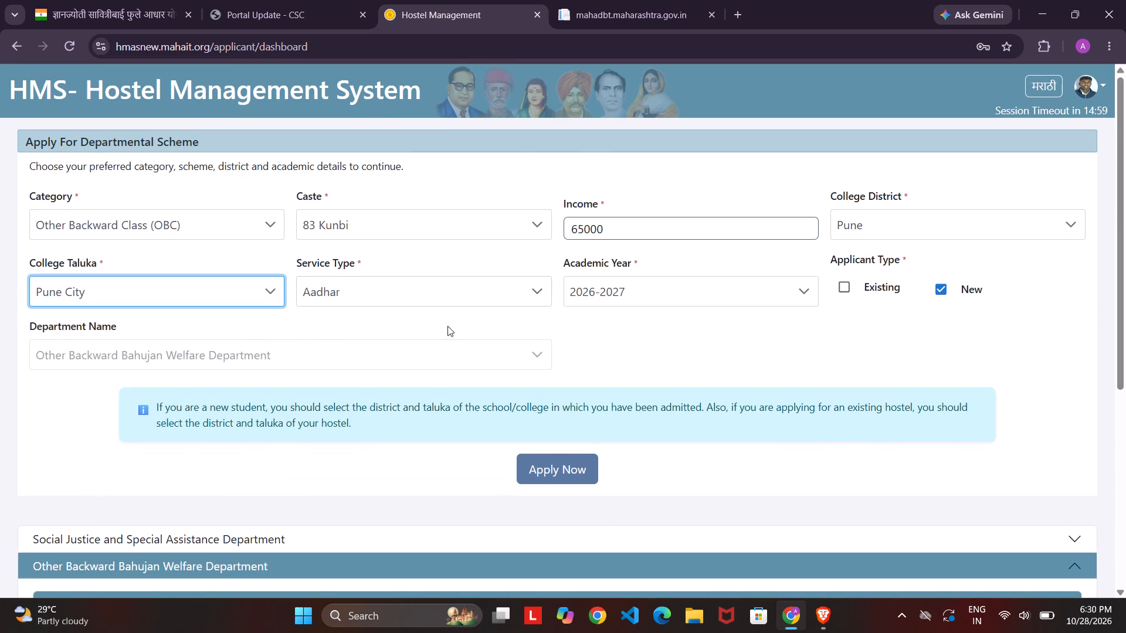
Apply with the chosen departmental scheme details and start a new application from the department dashboard.
left_click_drag(431, 337, 603, 481)
left_click(604, 481)
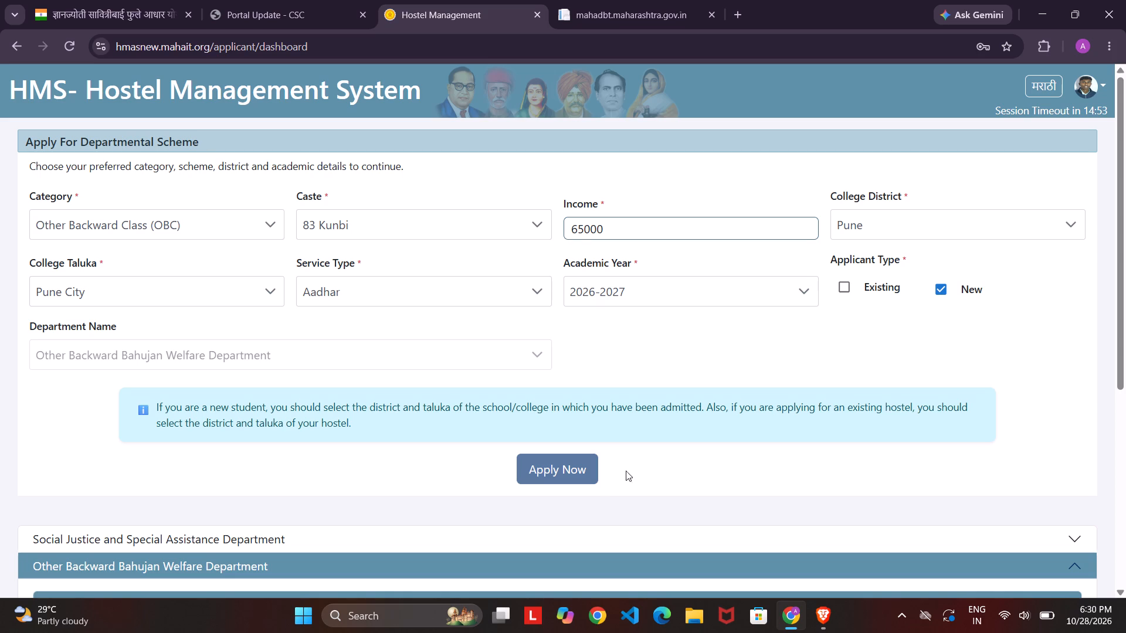
left_click(573, 472)
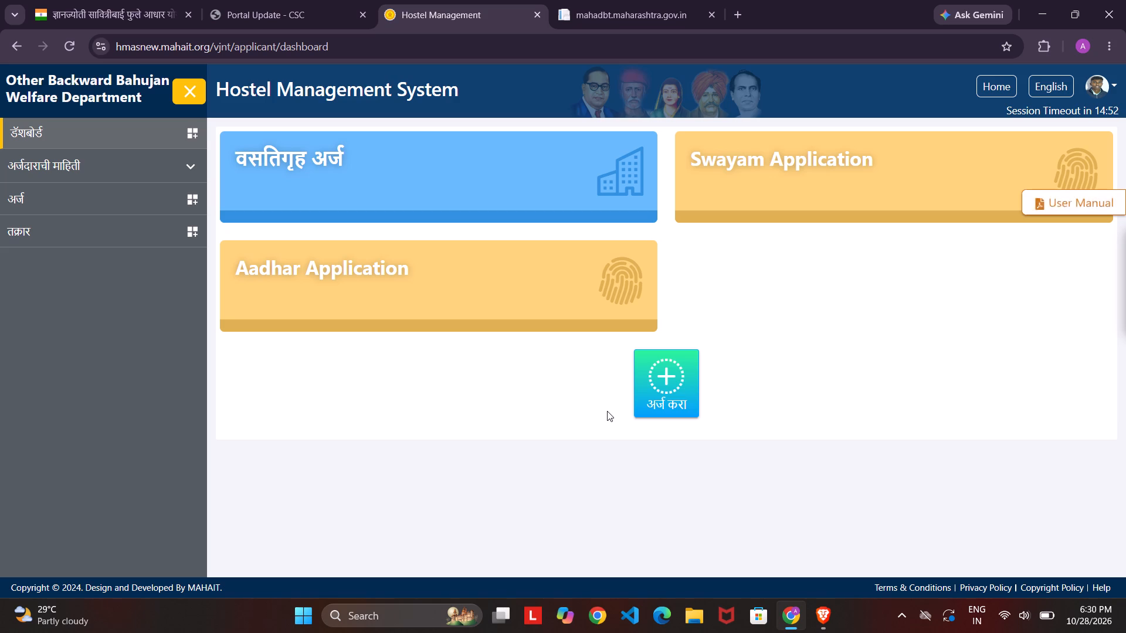
left_click(690, 382)
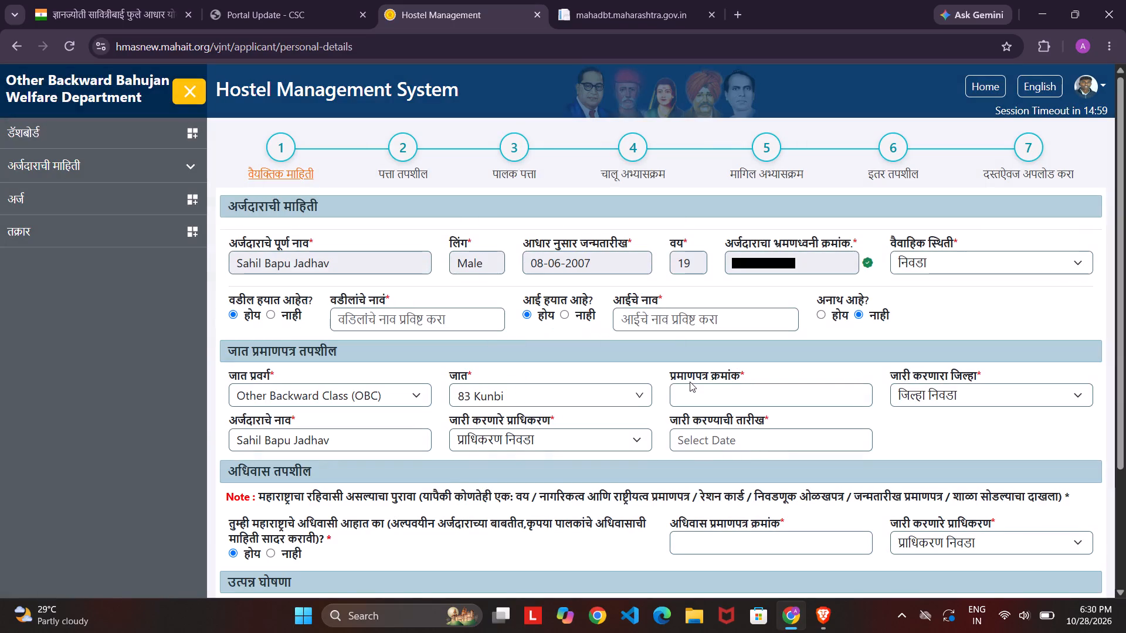
Switch the application form's language to English.
left_click(1035, 93)
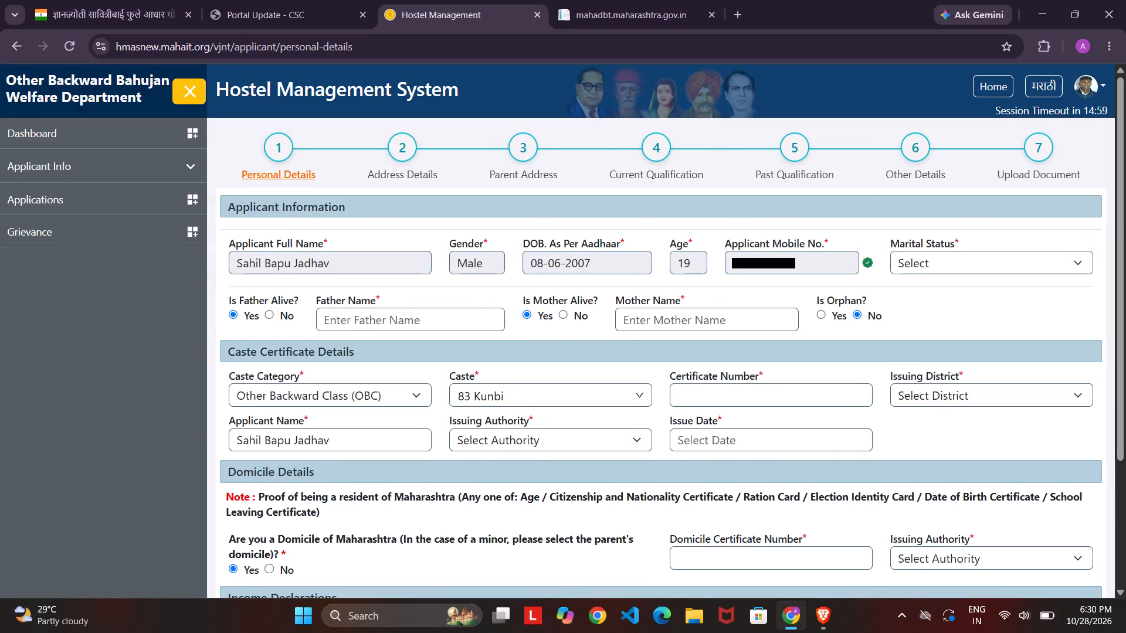
Enter the father's and mother's first names in the applicant information.
left_click(369, 324)
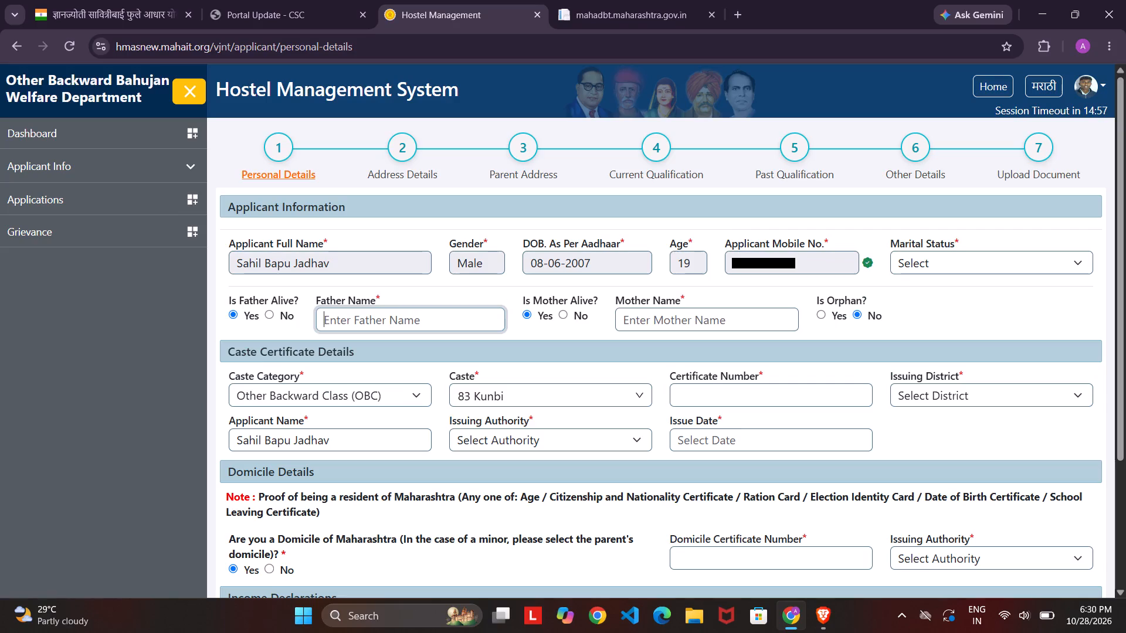
type("Ba")
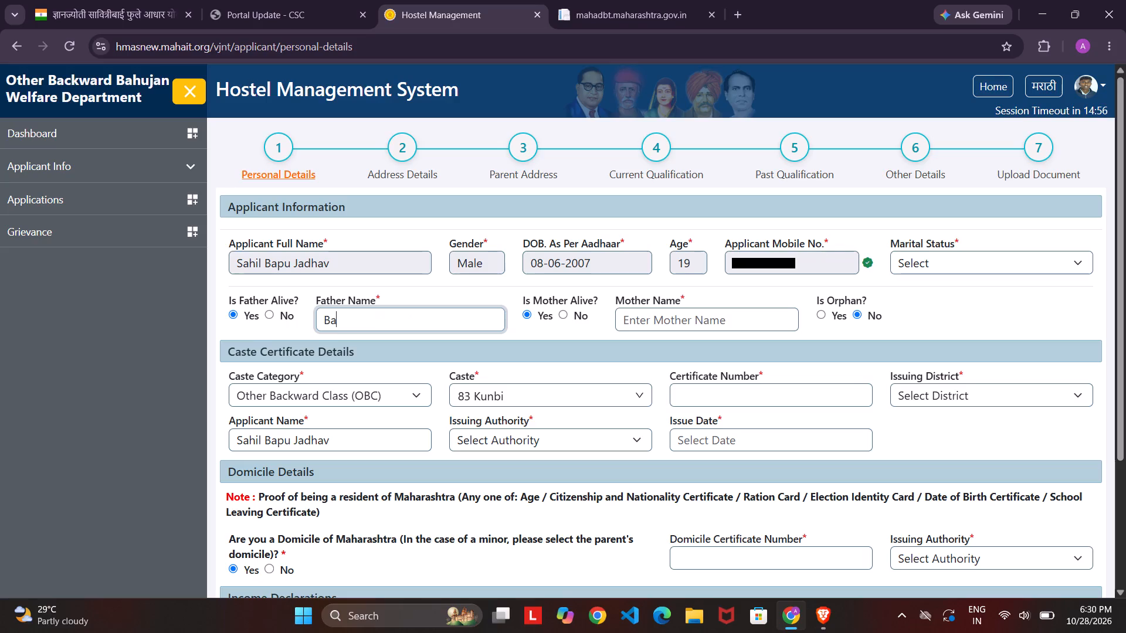
type("pu")
key("space")
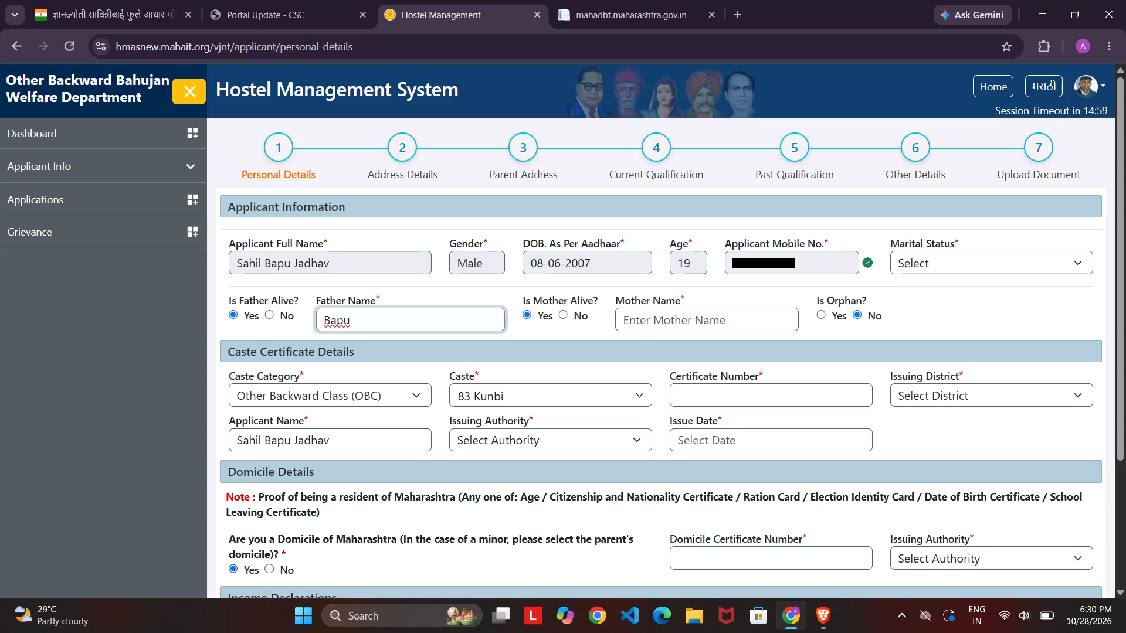
left_click(637, 312)
type("Mukta")
key("space")
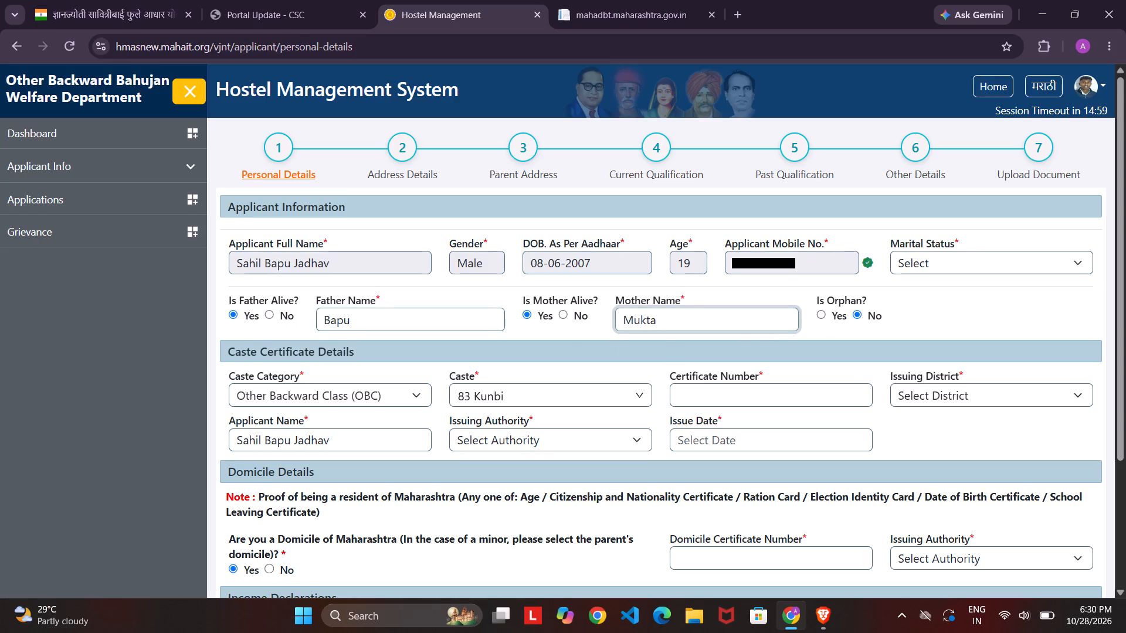
Activate the certificate number field in the caste certificate details for entry.
scroll(756, 336, "down", 1)
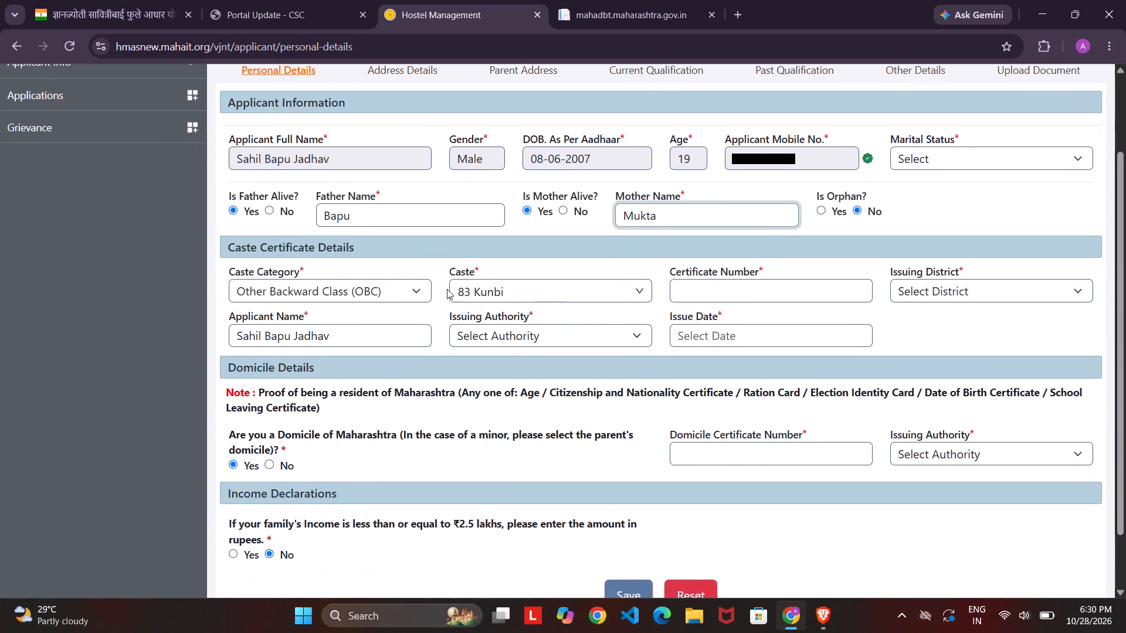
left_click(412, 288)
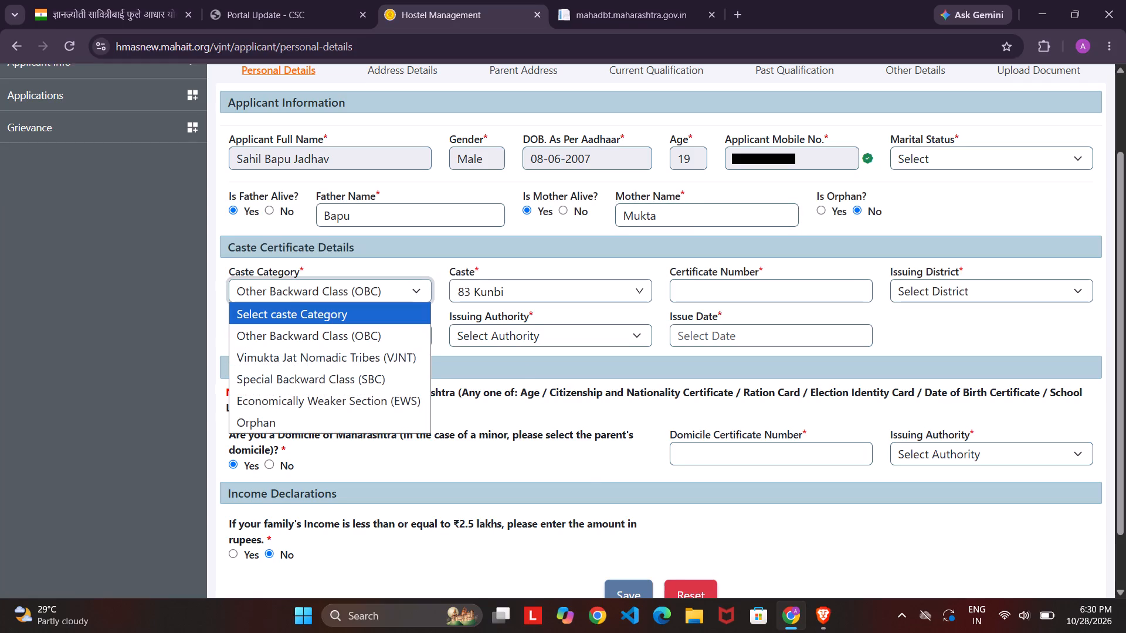
left_click(590, 484)
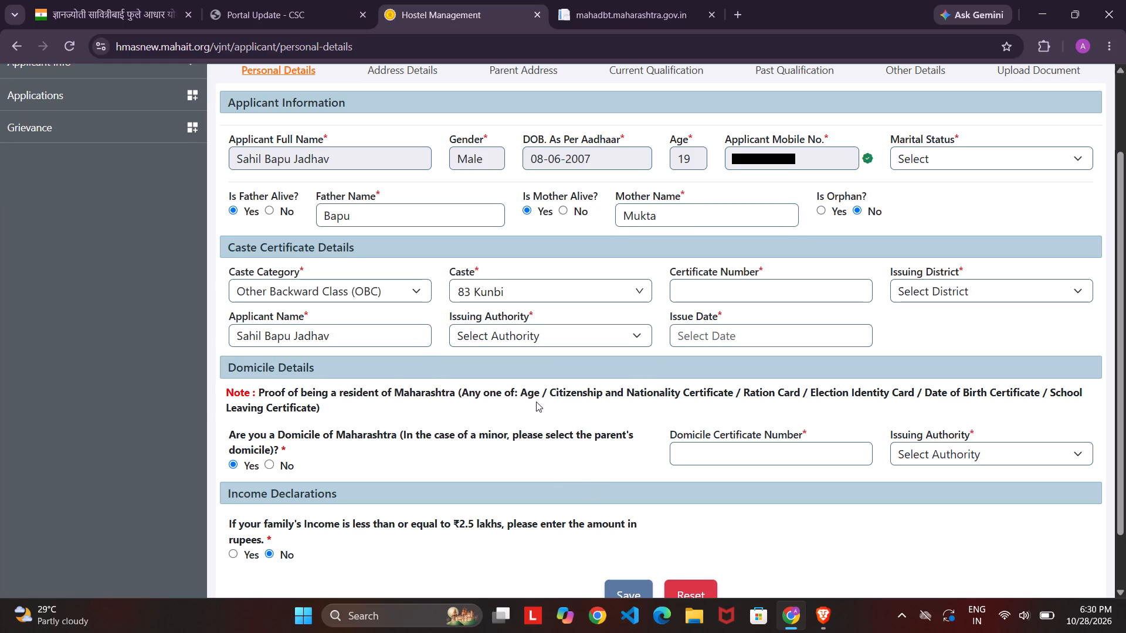
left_click(751, 291)
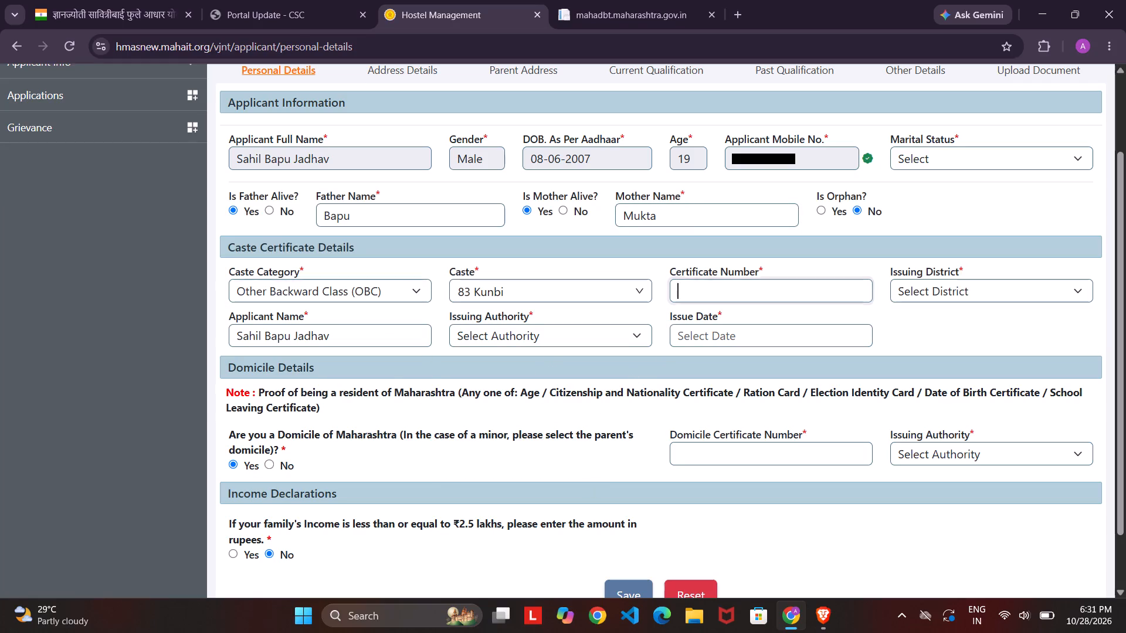
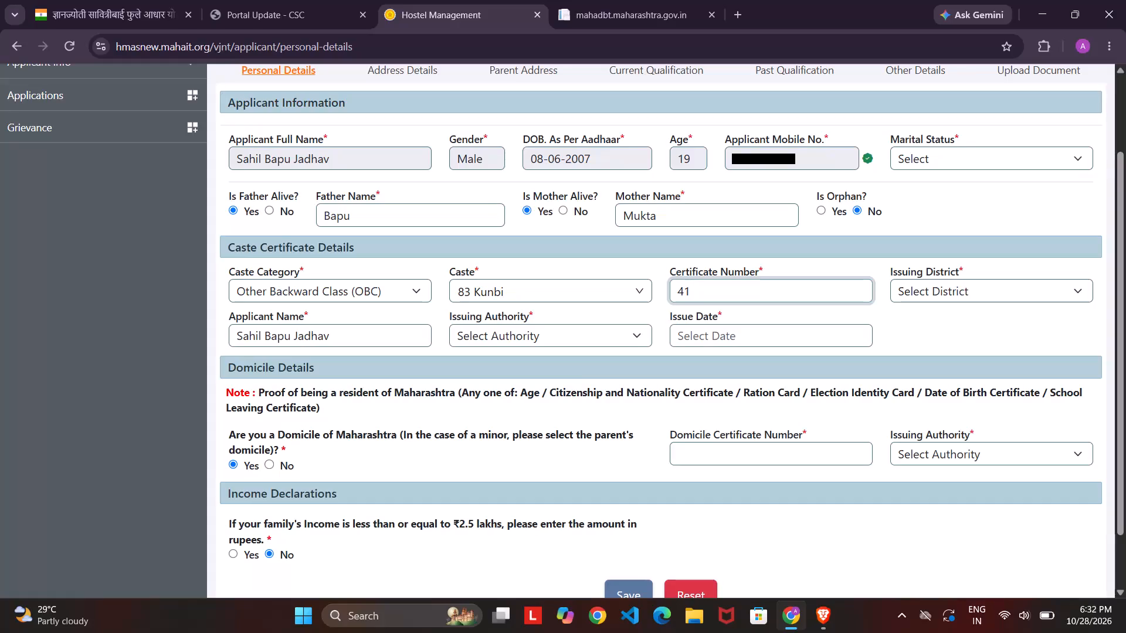
Enter the remaining digits of the caste certificate number in the caste certificate details.
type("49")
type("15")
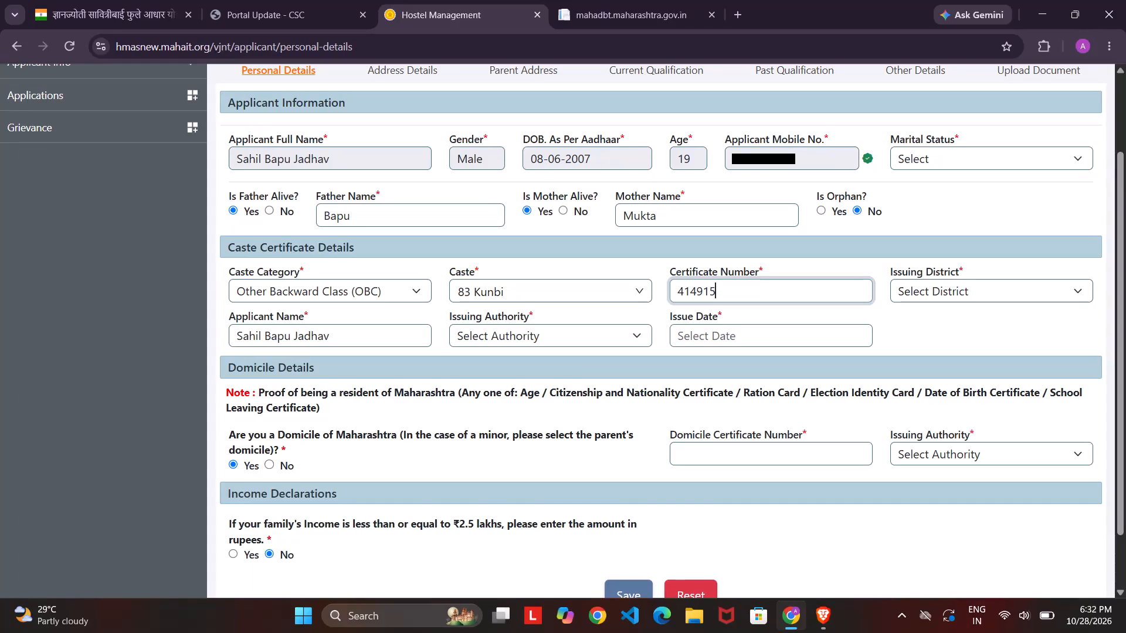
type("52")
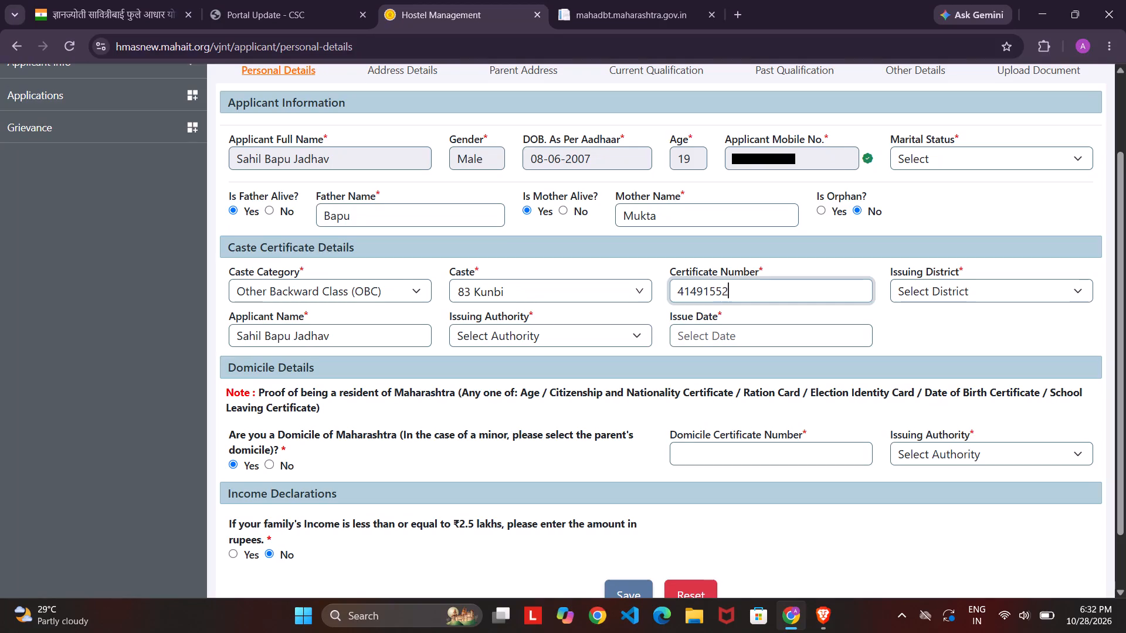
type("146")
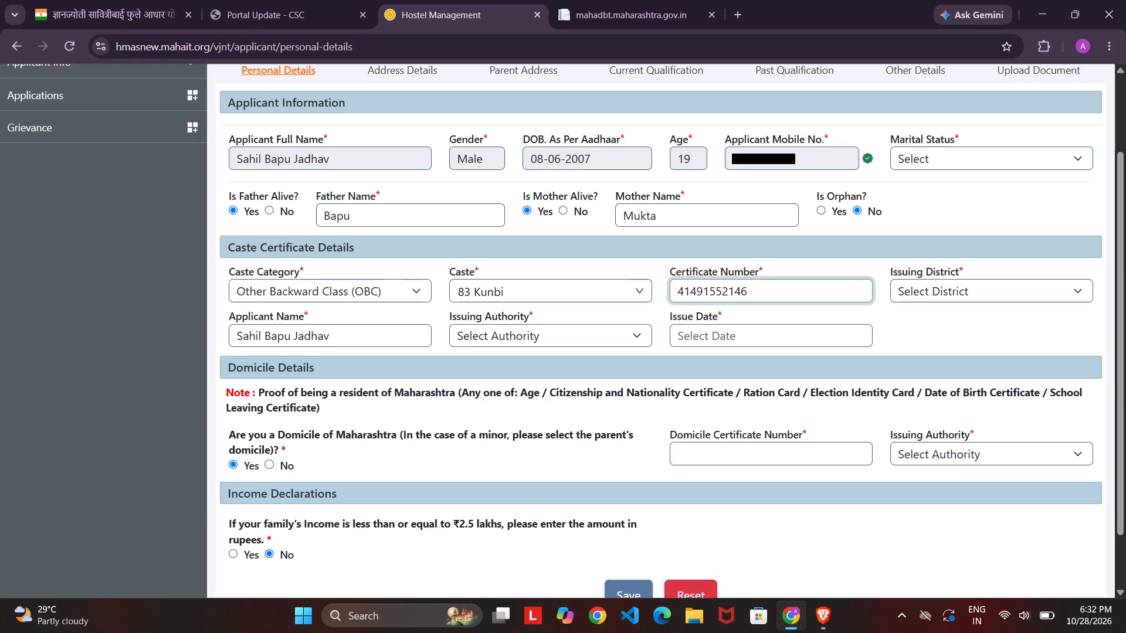
Set the caste certificate's issuing district to Nashik and its issuing authority to Sub Divisional Officer (SDO).
left_click(951, 283)
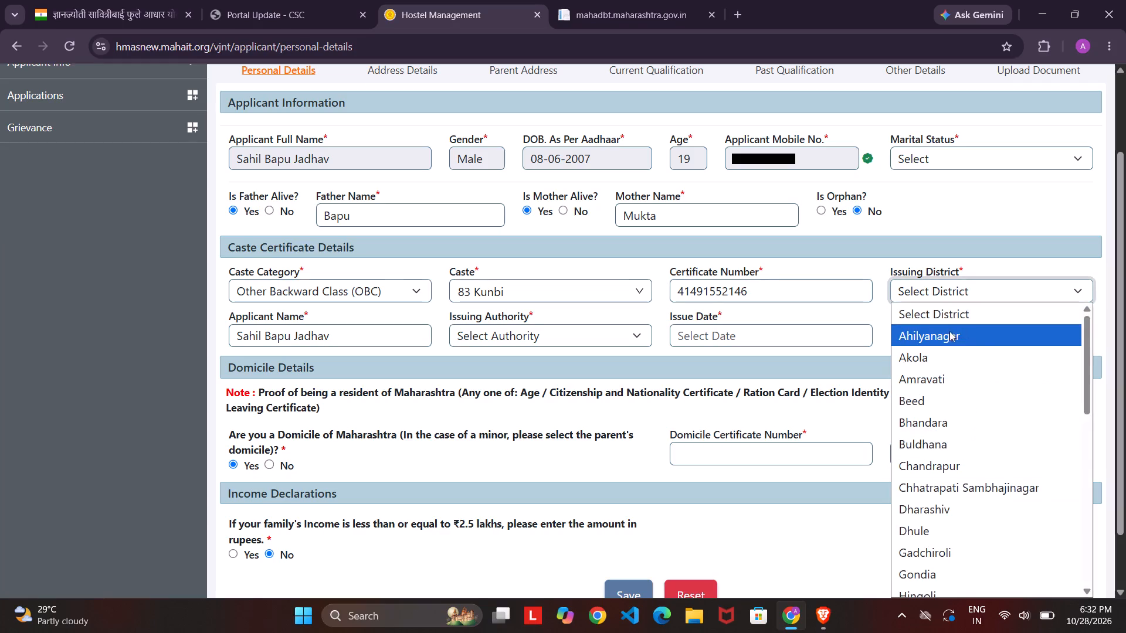
scroll(965, 454, "down", 3)
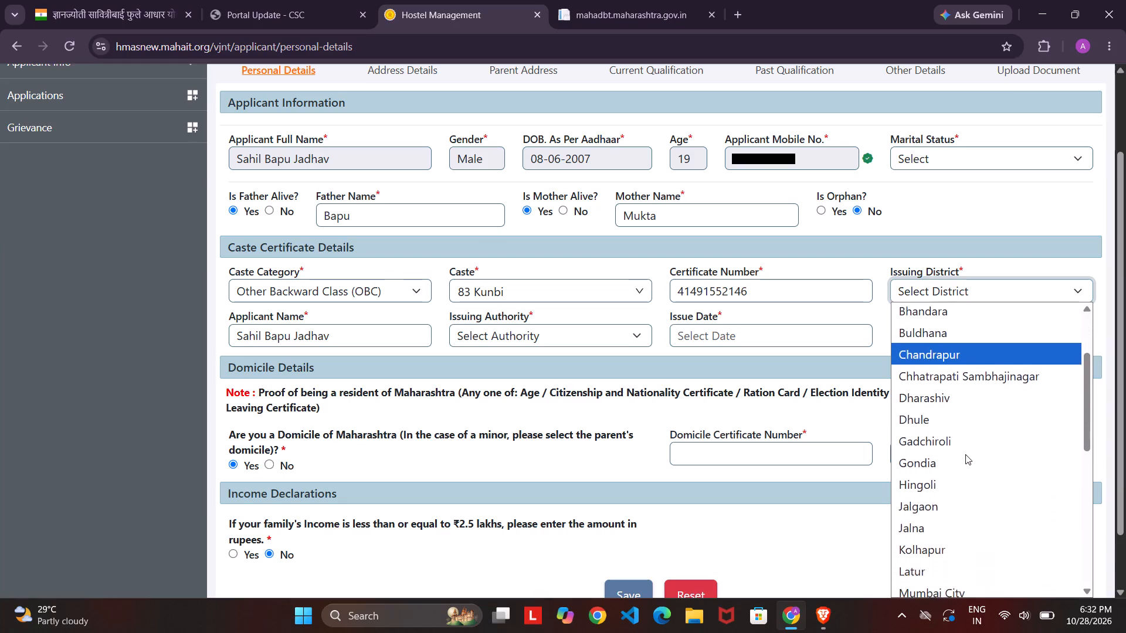
scroll(965, 454, "down", 2)
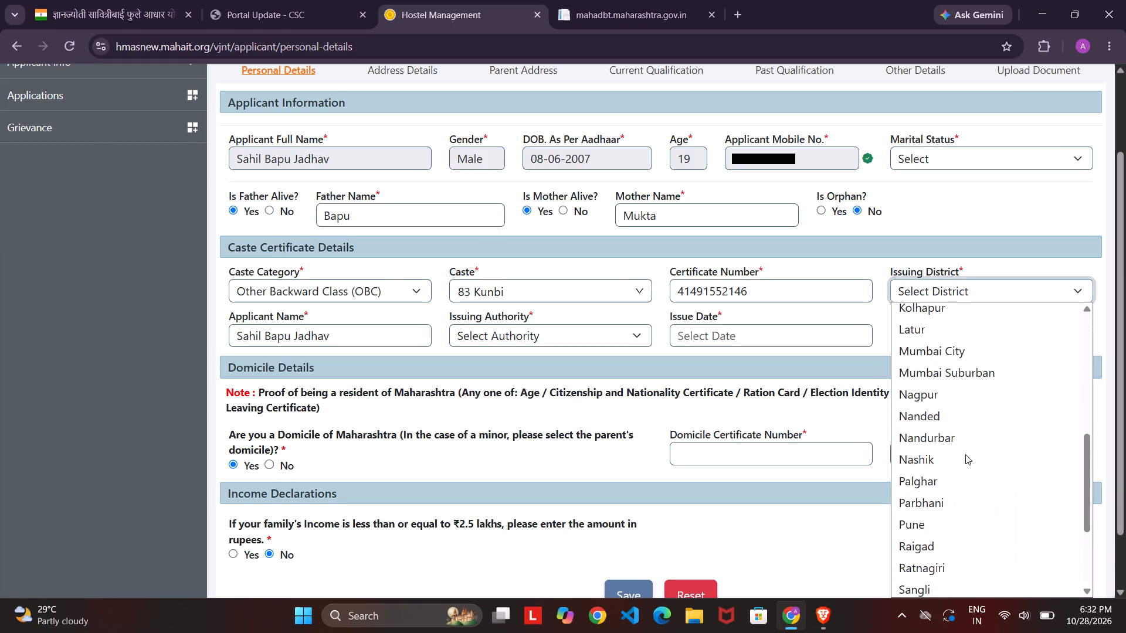
left_click(951, 452)
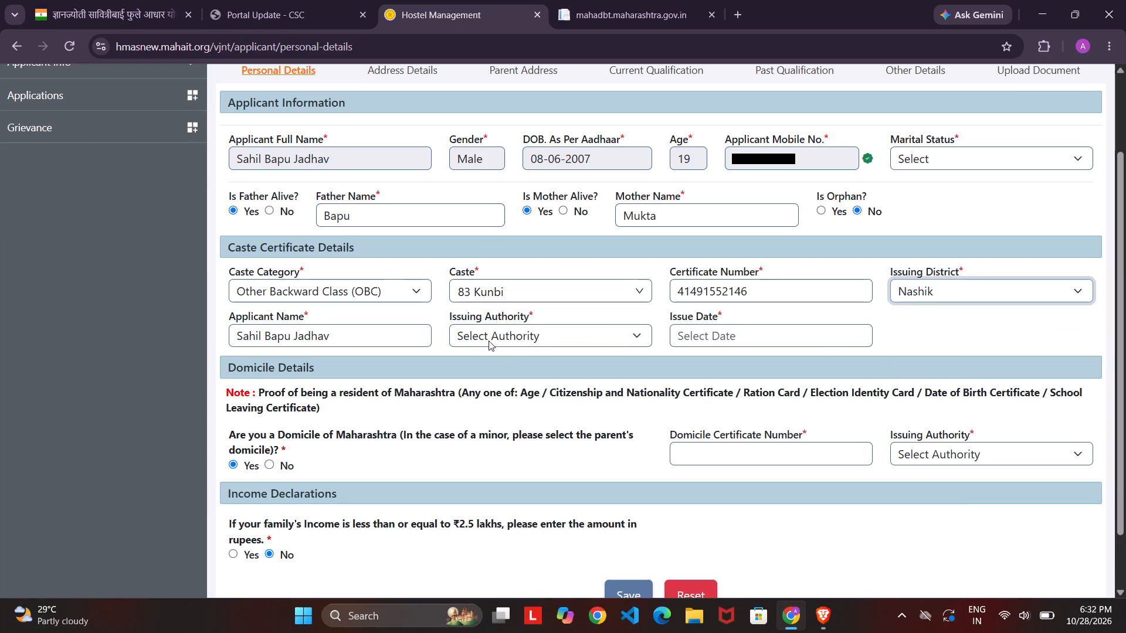
left_click(535, 334)
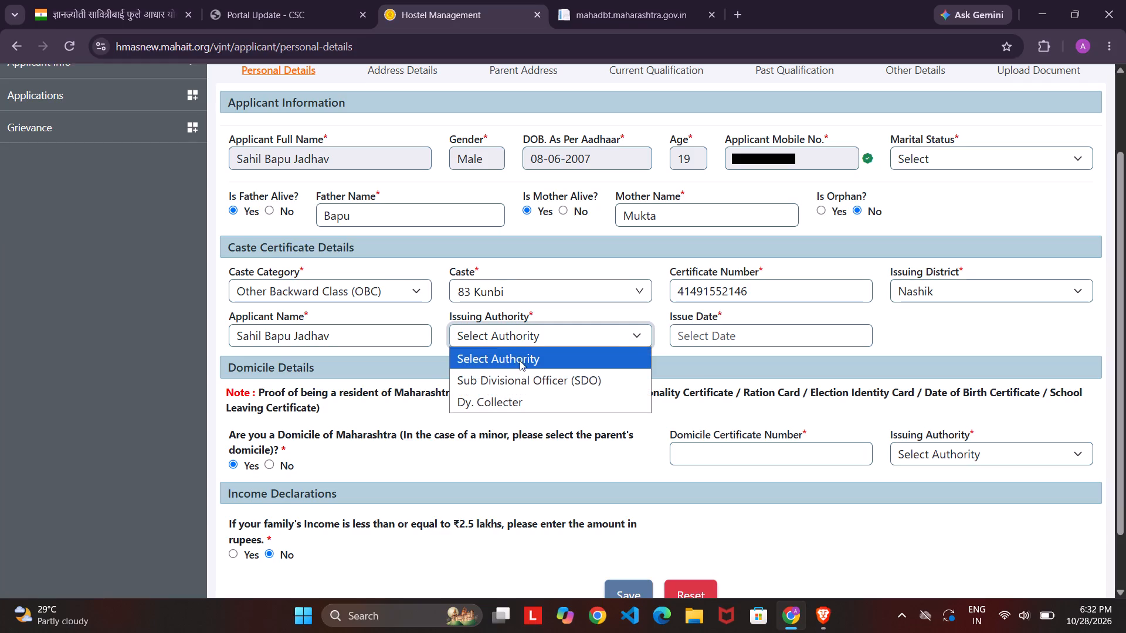
left_click(551, 371)
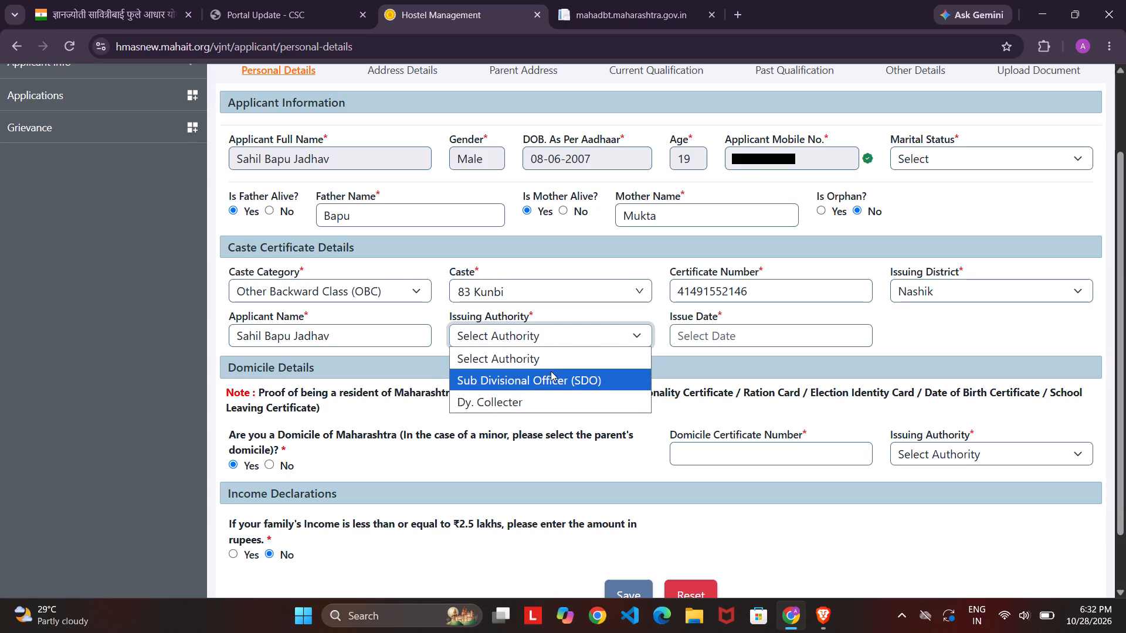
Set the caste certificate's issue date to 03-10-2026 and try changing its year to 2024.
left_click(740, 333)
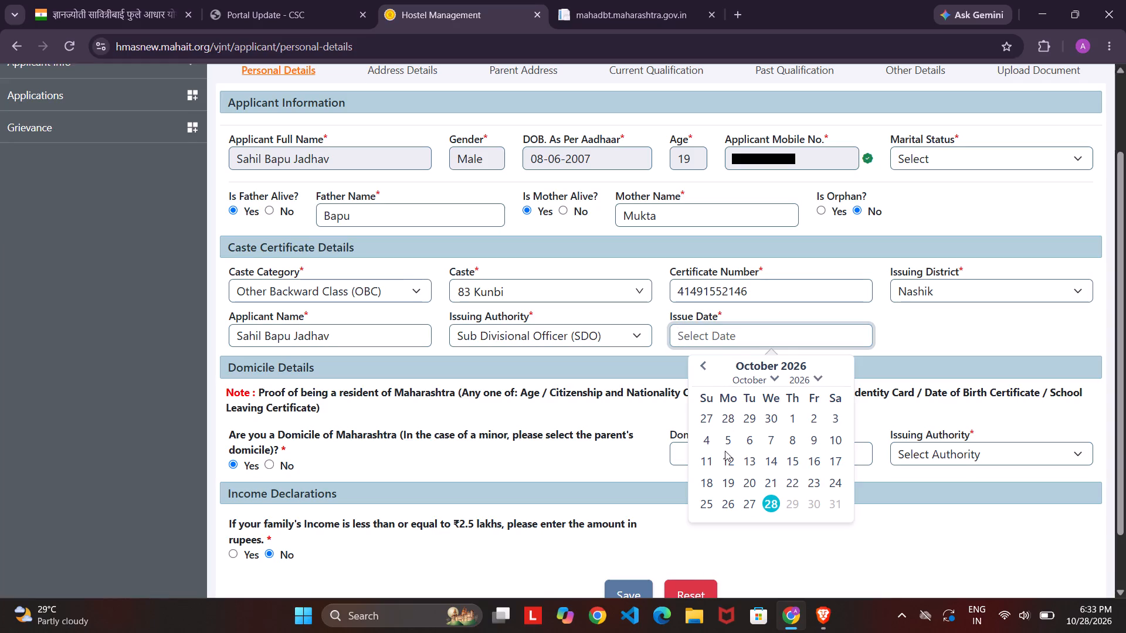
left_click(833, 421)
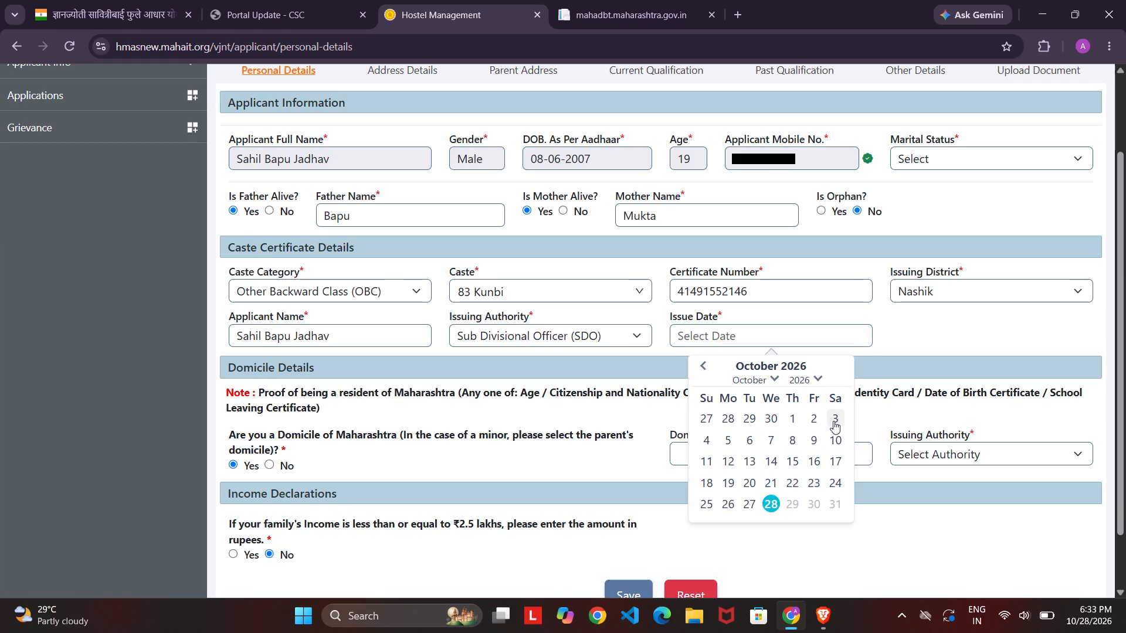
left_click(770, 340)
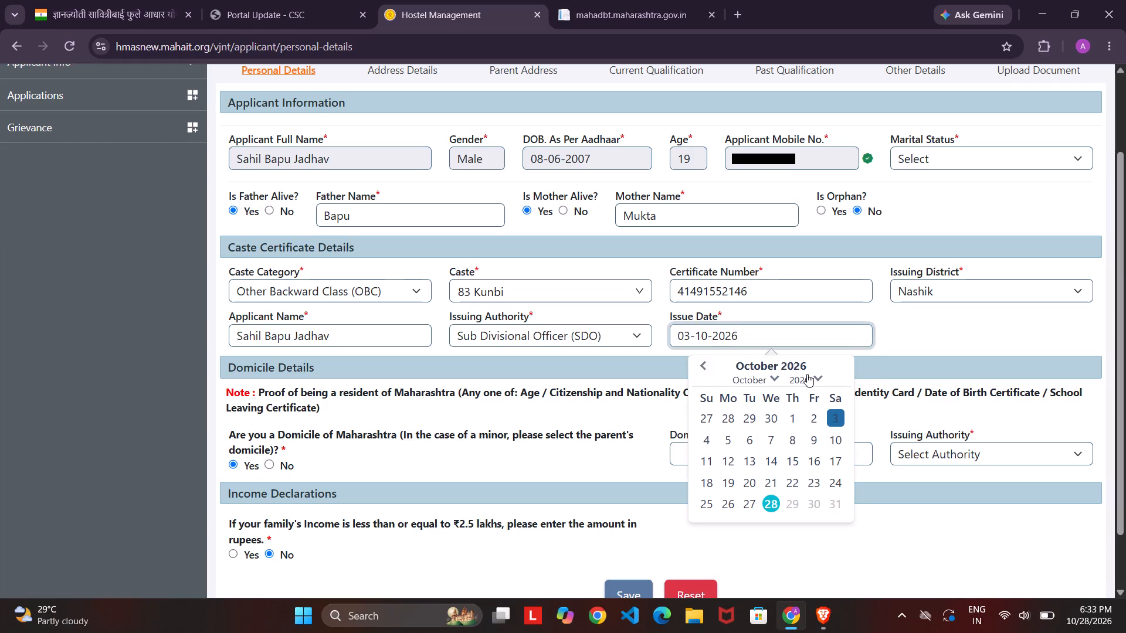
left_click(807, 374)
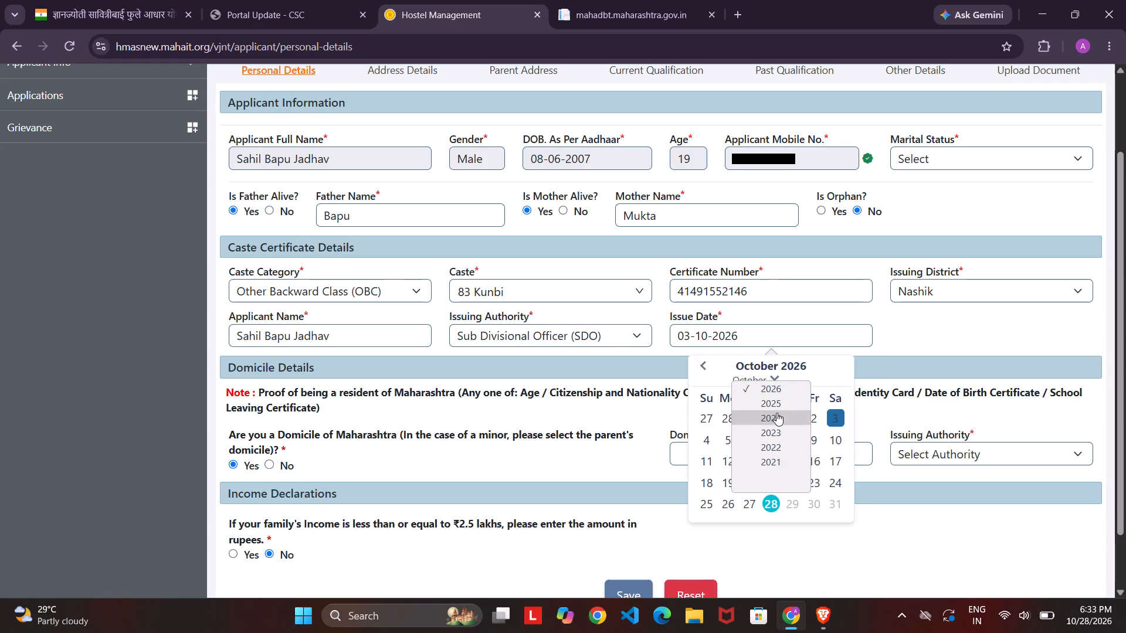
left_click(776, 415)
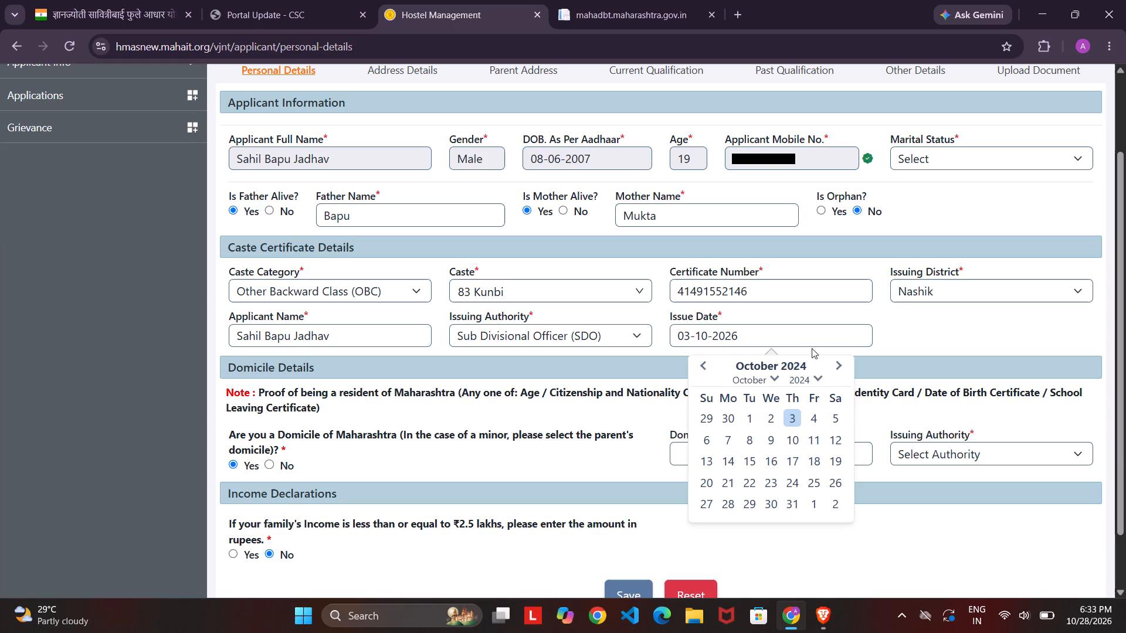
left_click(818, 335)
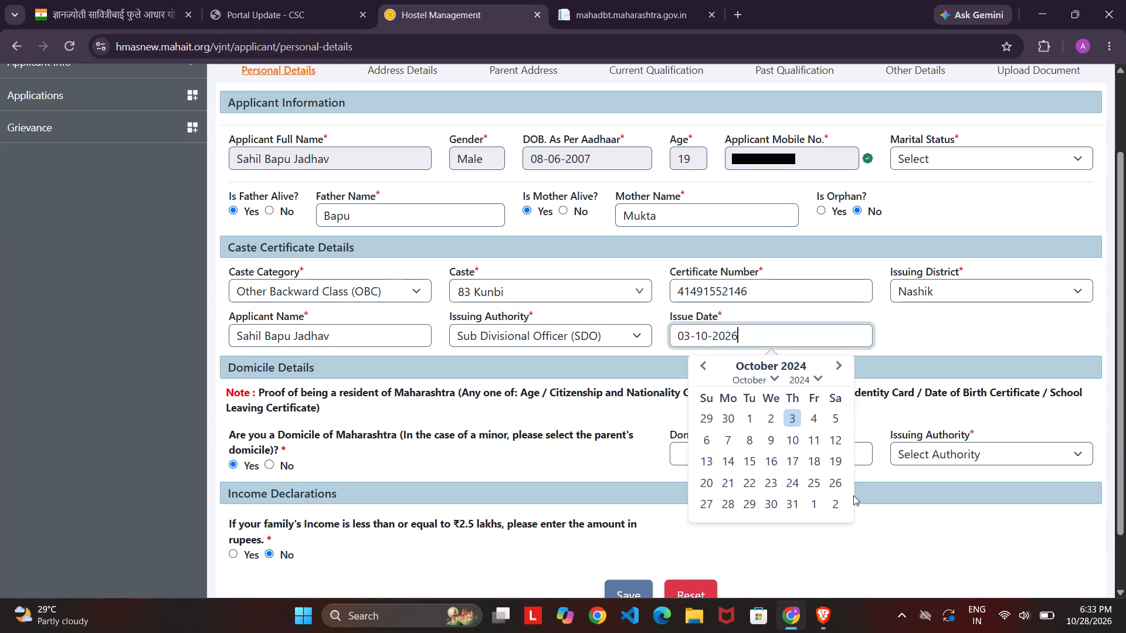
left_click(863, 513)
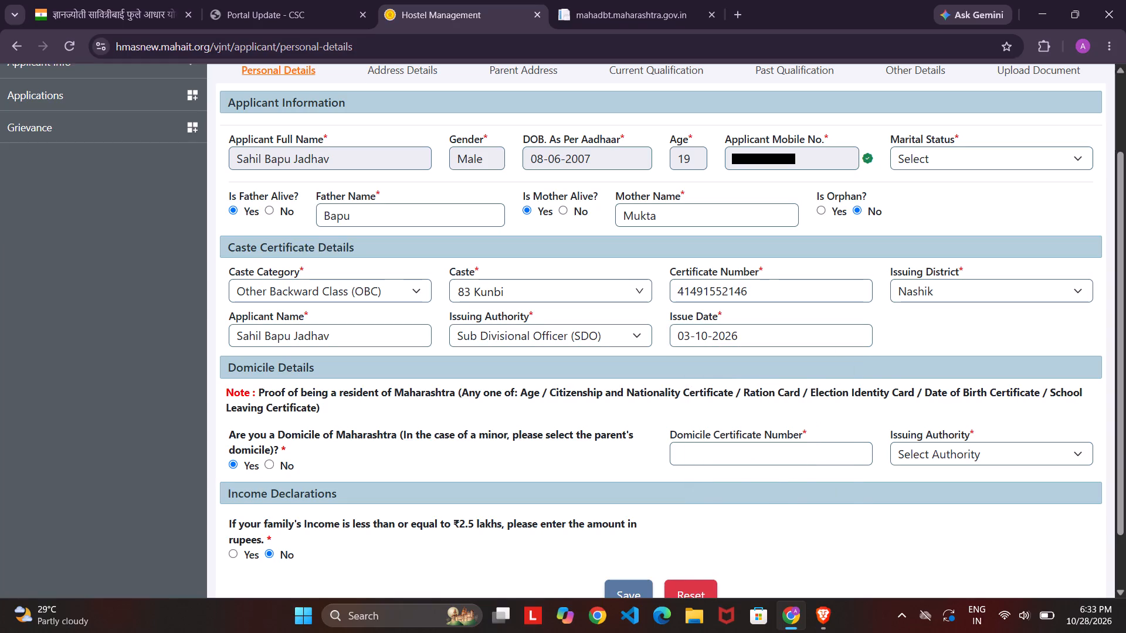
Set the caste certificate's issue date to 03-10-2024.
left_click(788, 339)
left_click(812, 373)
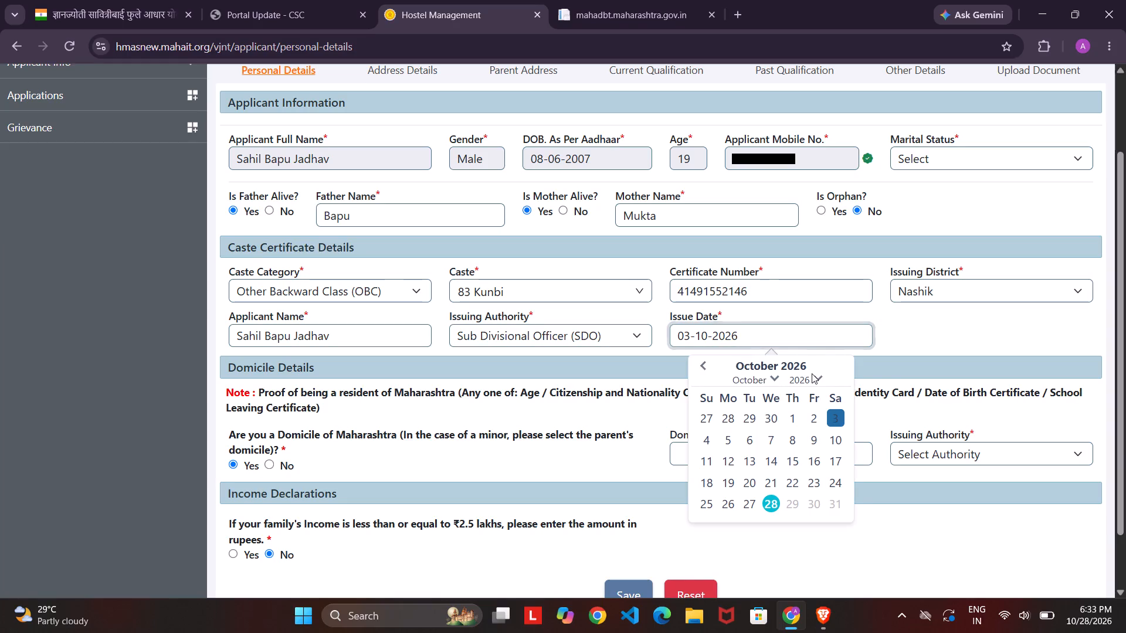
left_click(813, 377)
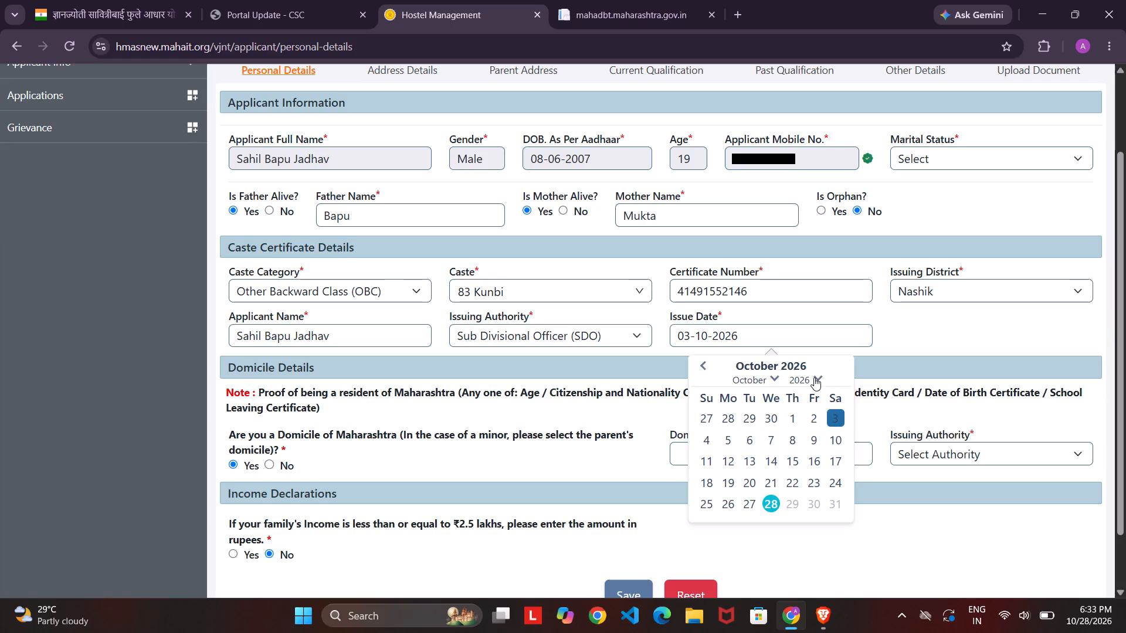
left_click(814, 377)
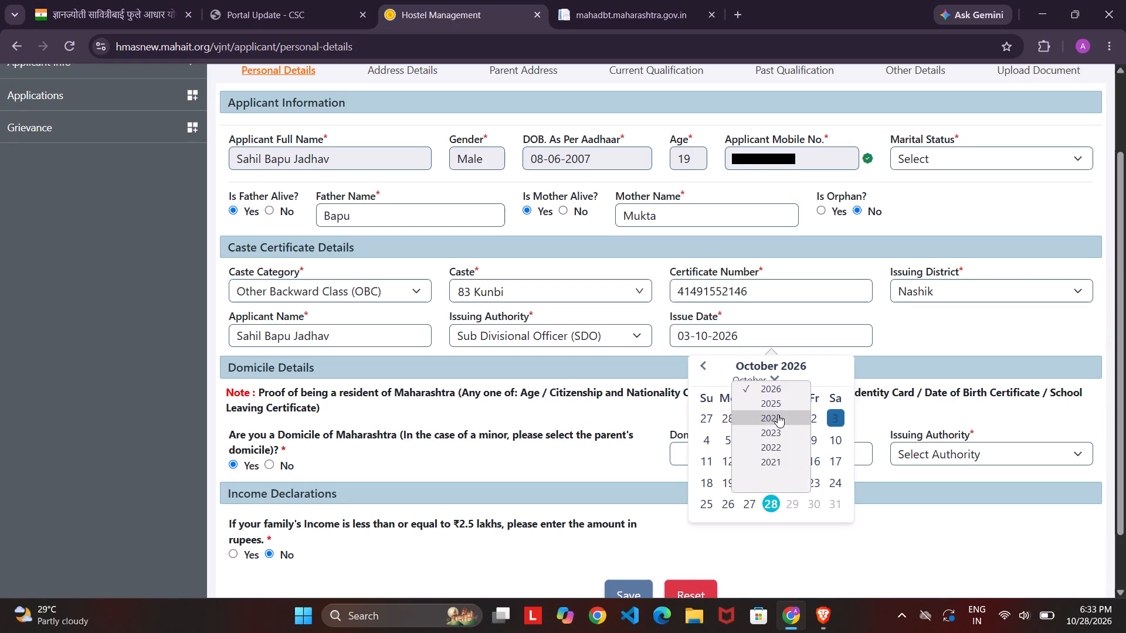
left_click(778, 414)
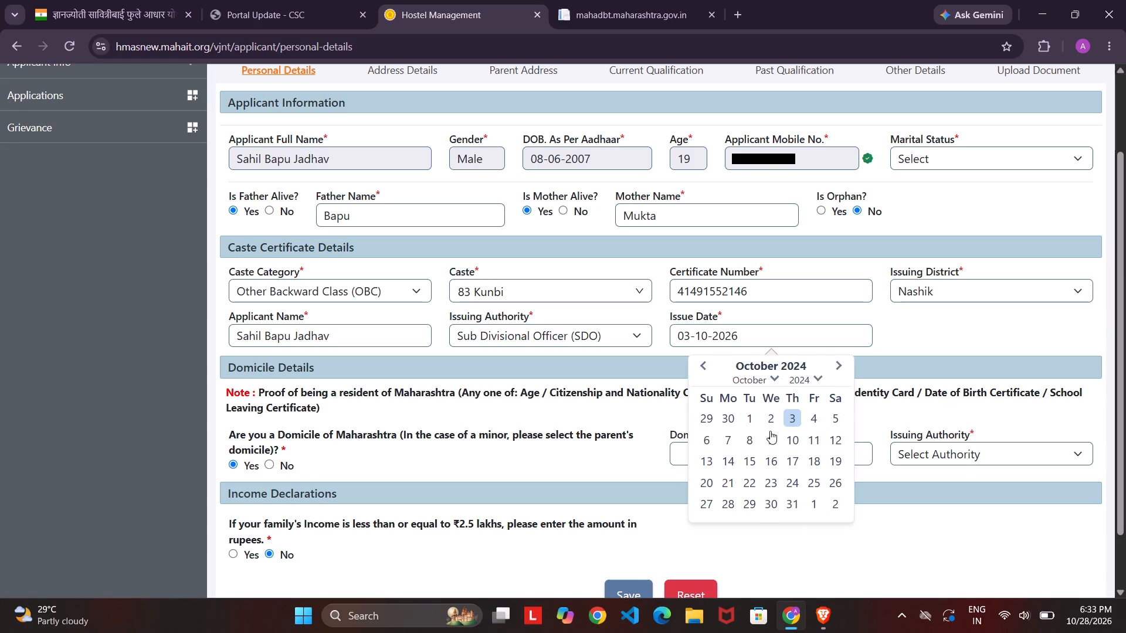
left_click(786, 424)
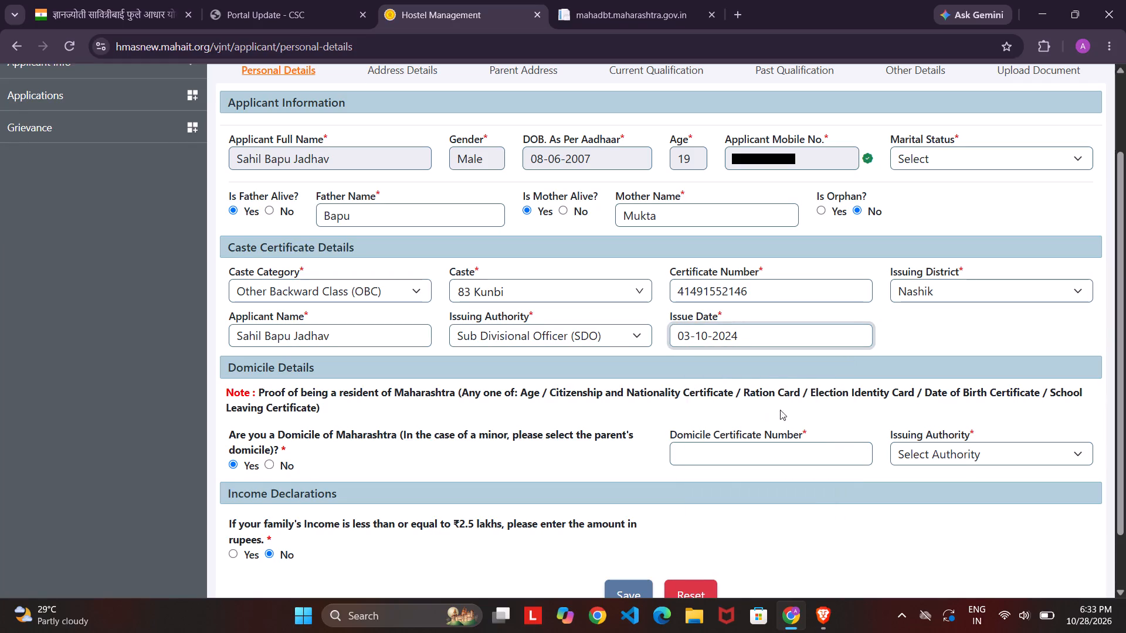
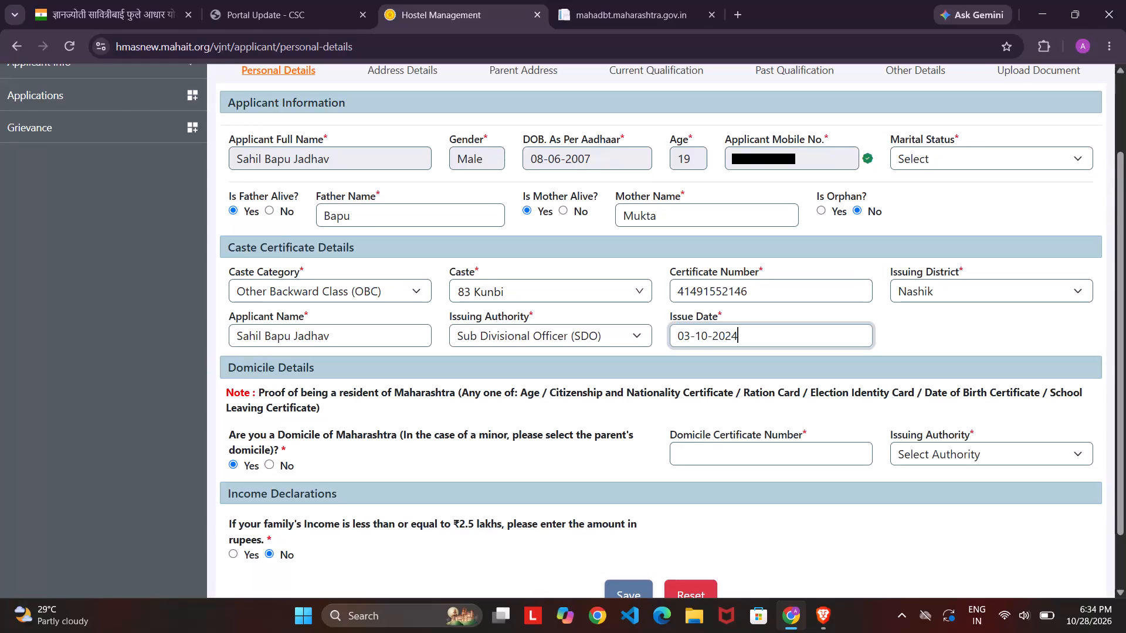
Activate the empty domicile certificate number entry in the domicile details.
left_click(778, 454)
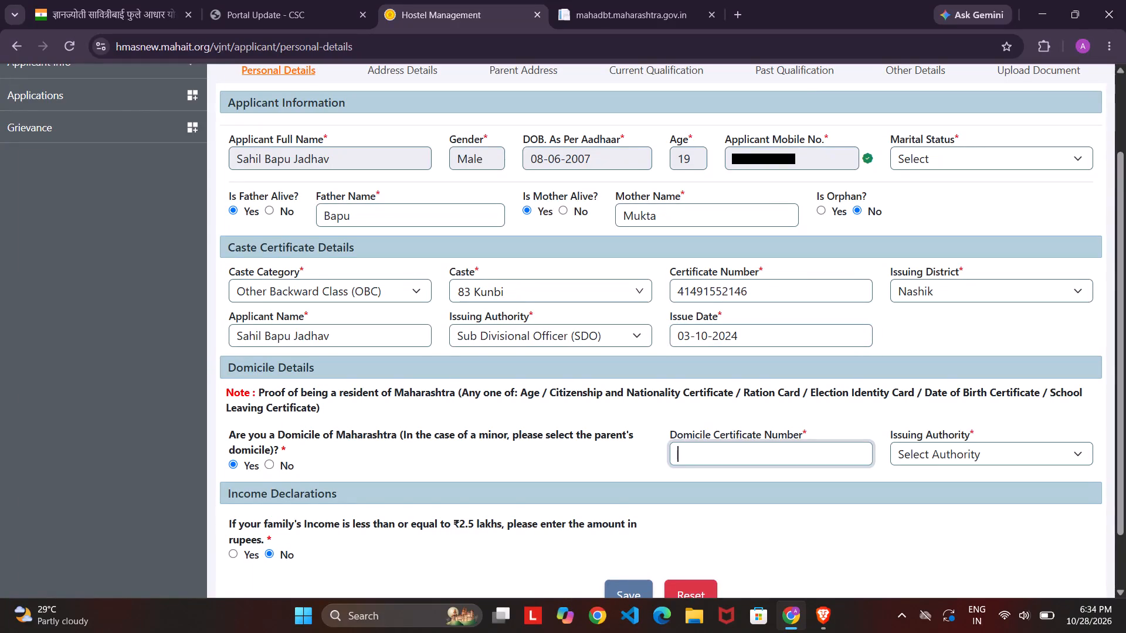
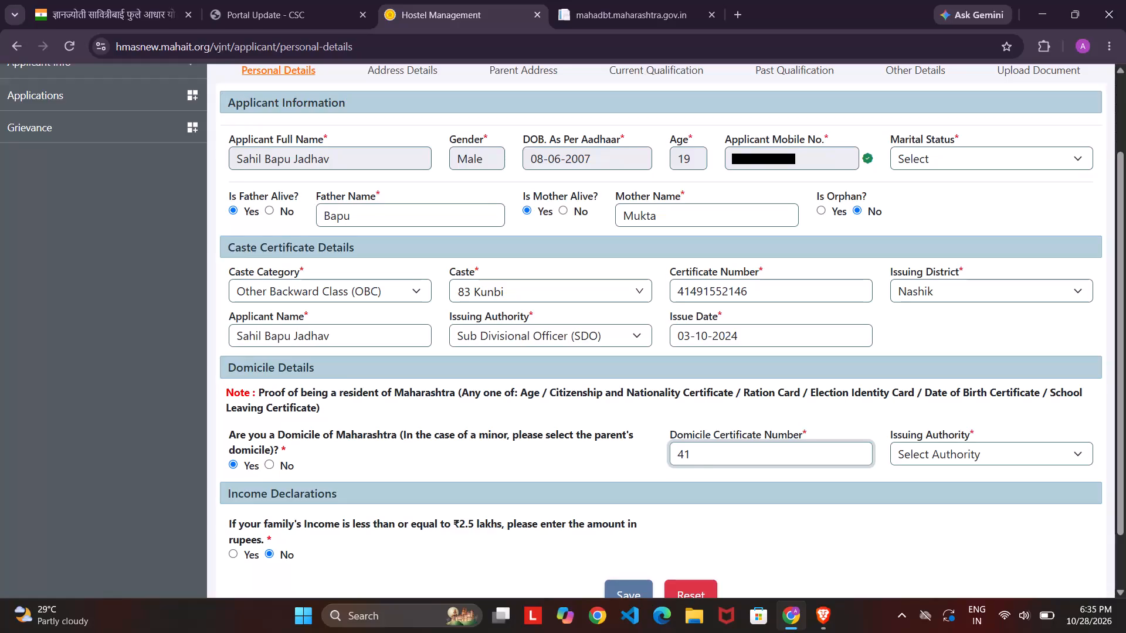
Enter the domicile certificate number and set its issuing authority to Tahsildar.
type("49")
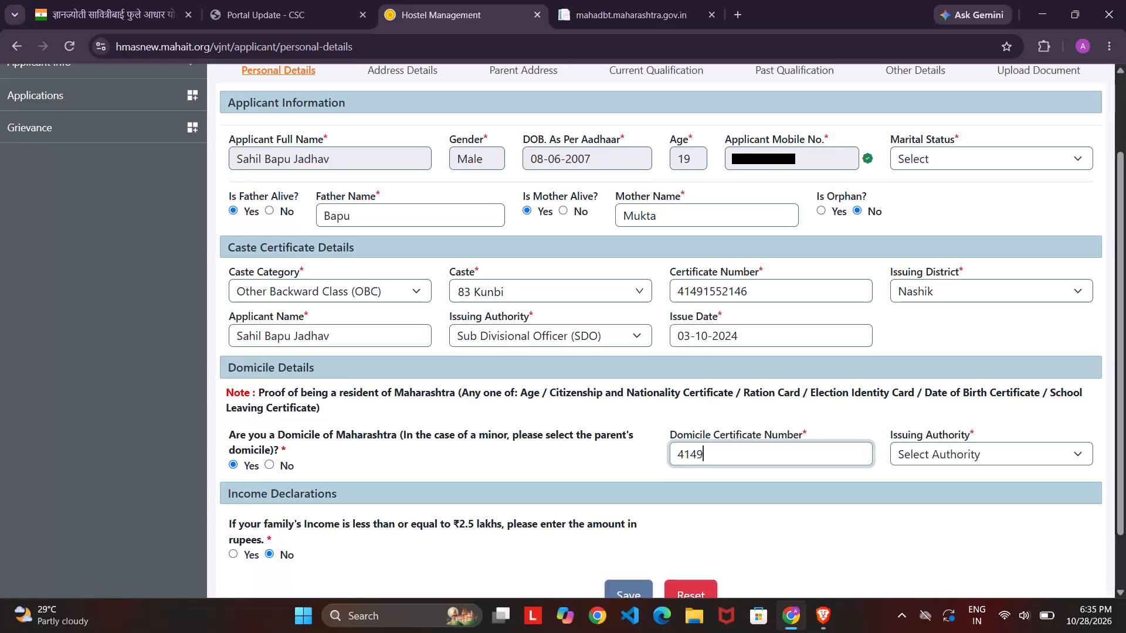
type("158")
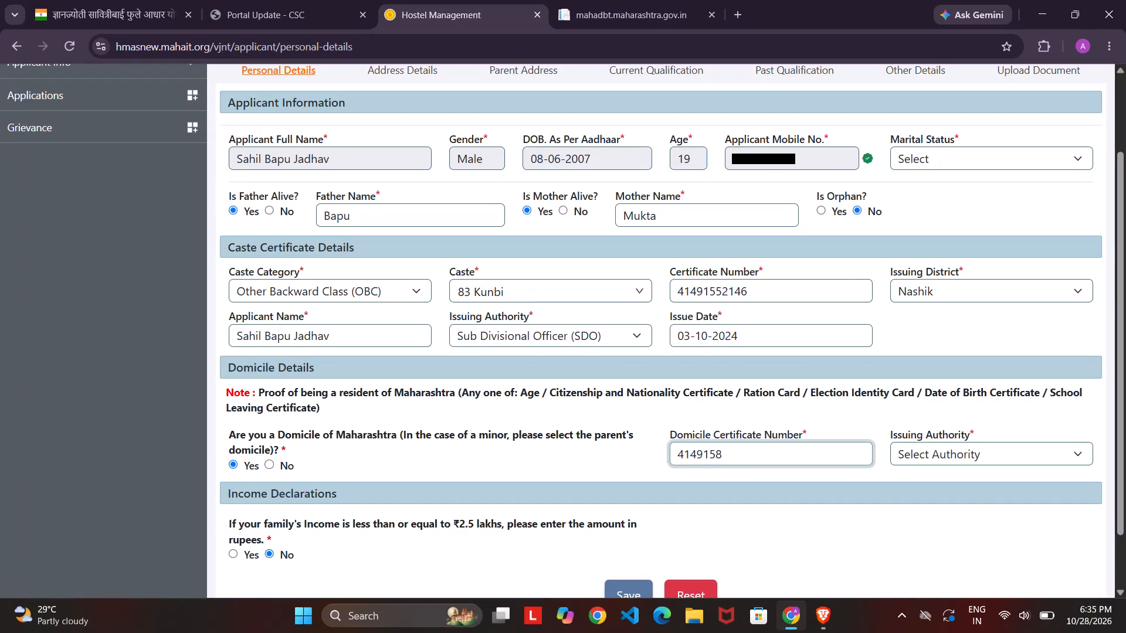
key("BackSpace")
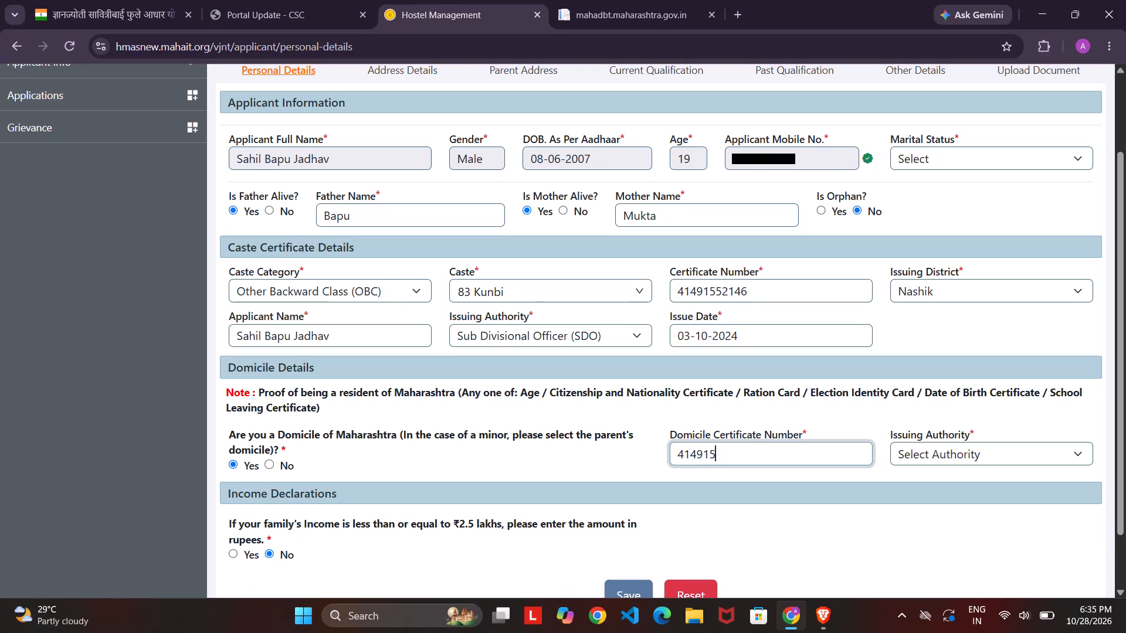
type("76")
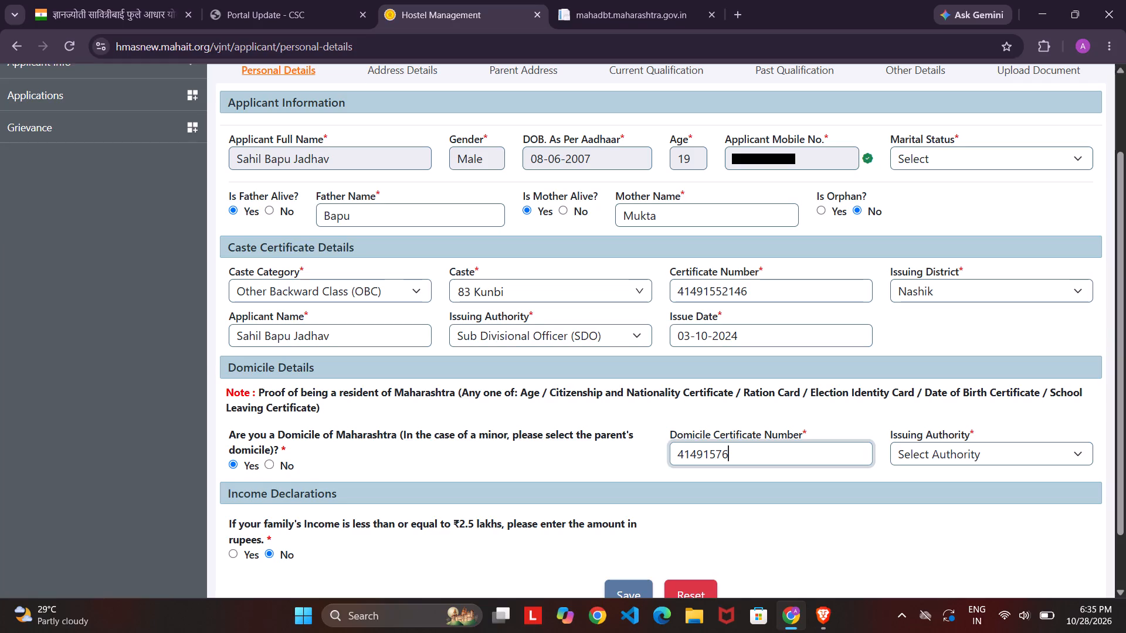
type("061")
left_click(1077, 450)
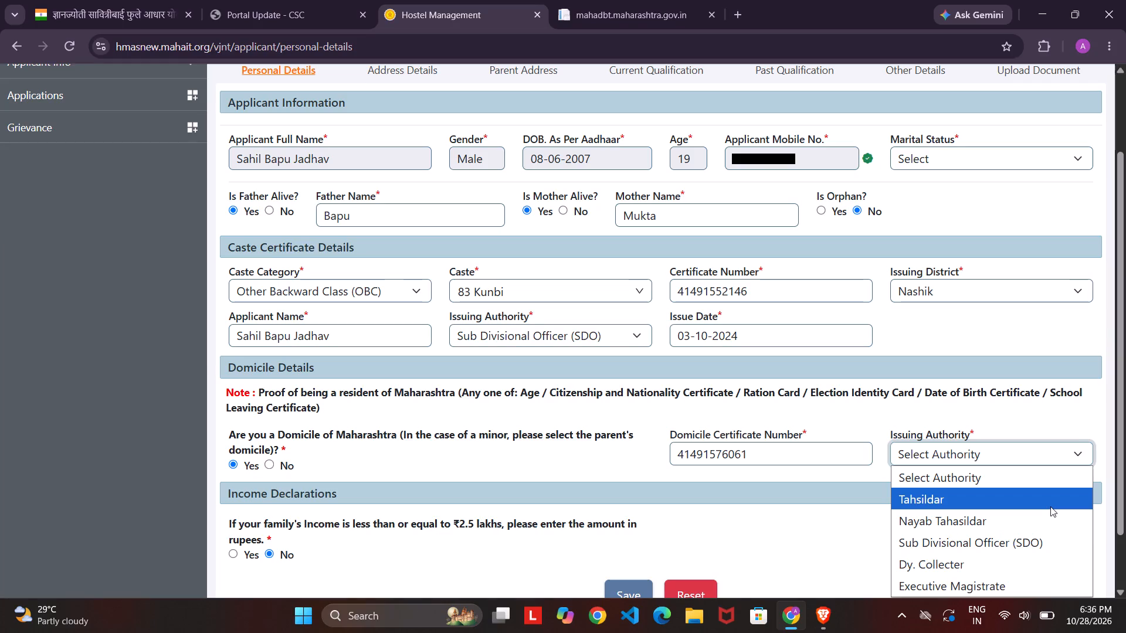
left_click(1050, 506)
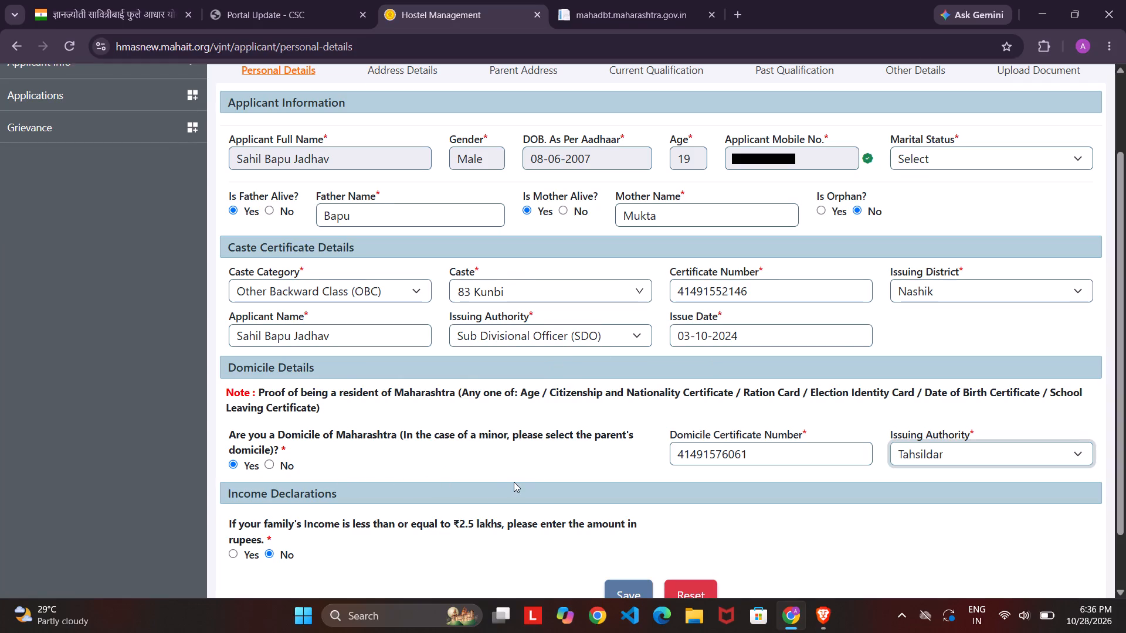
Declare the family's income as within ₹2.5 lakhs and enter 65000 as the amount.
scroll(514, 482, "down", 3)
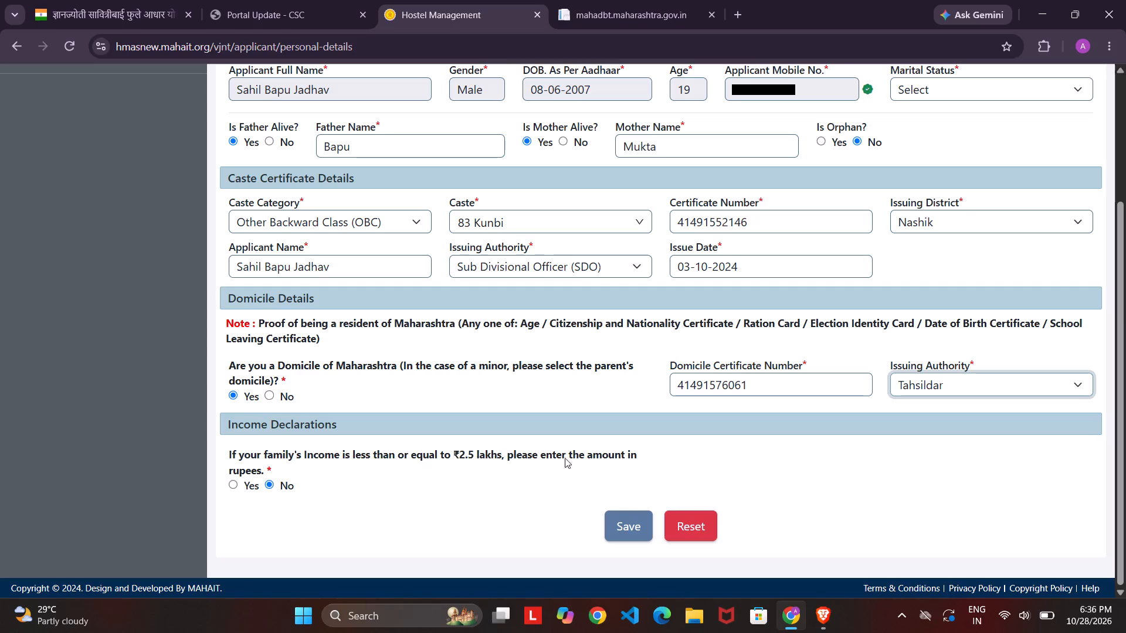
left_click(240, 483)
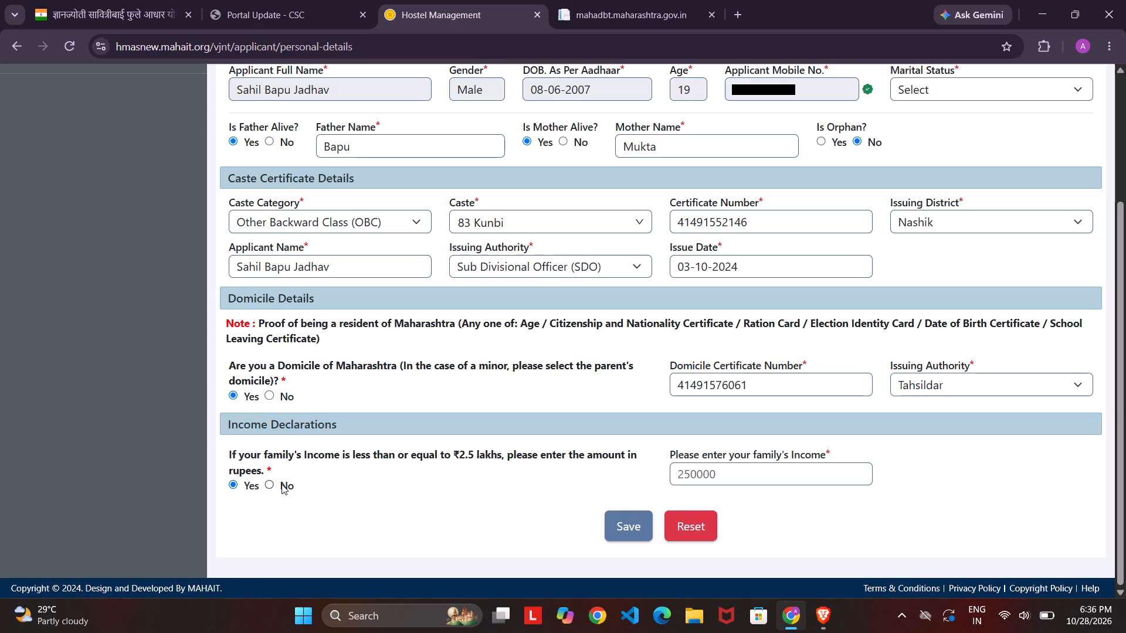
left_click(281, 484)
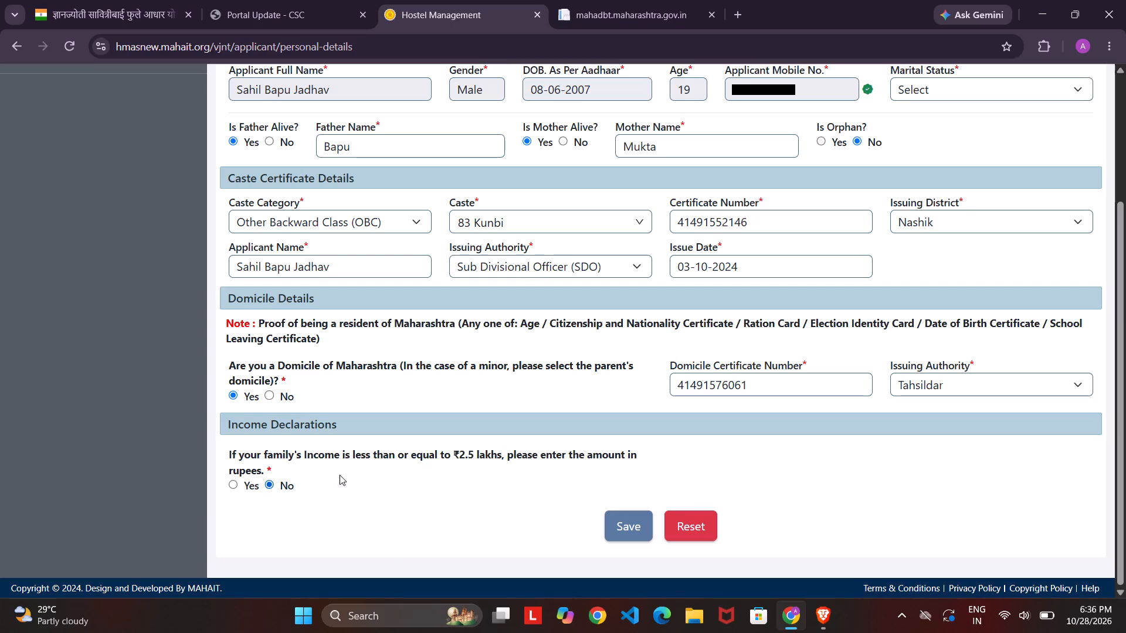
left_click(235, 483)
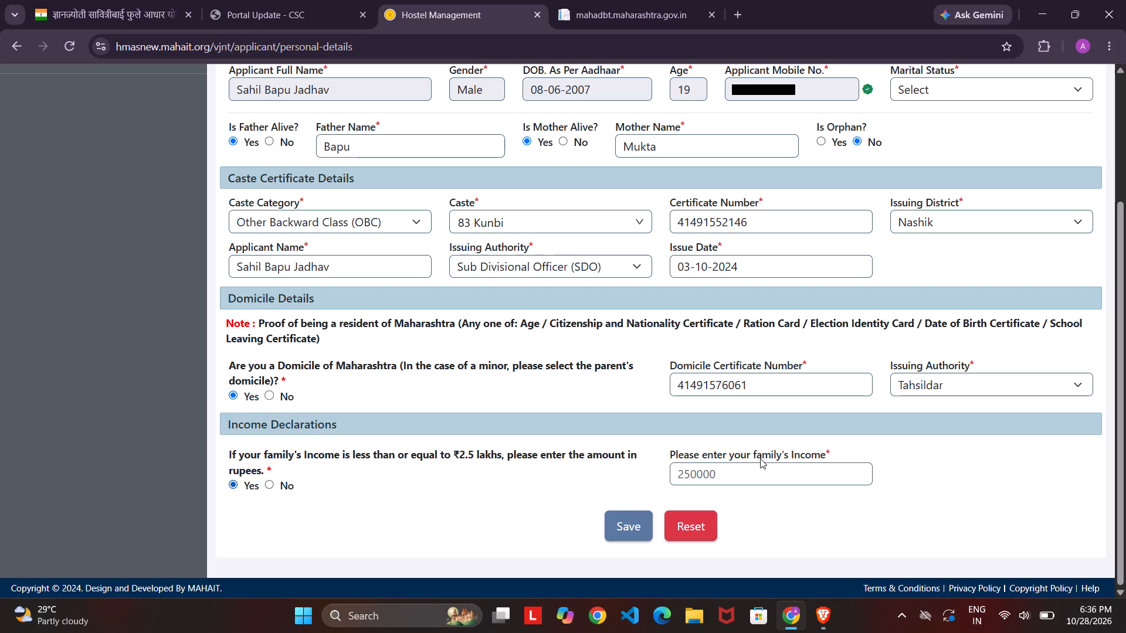
left_click(767, 468)
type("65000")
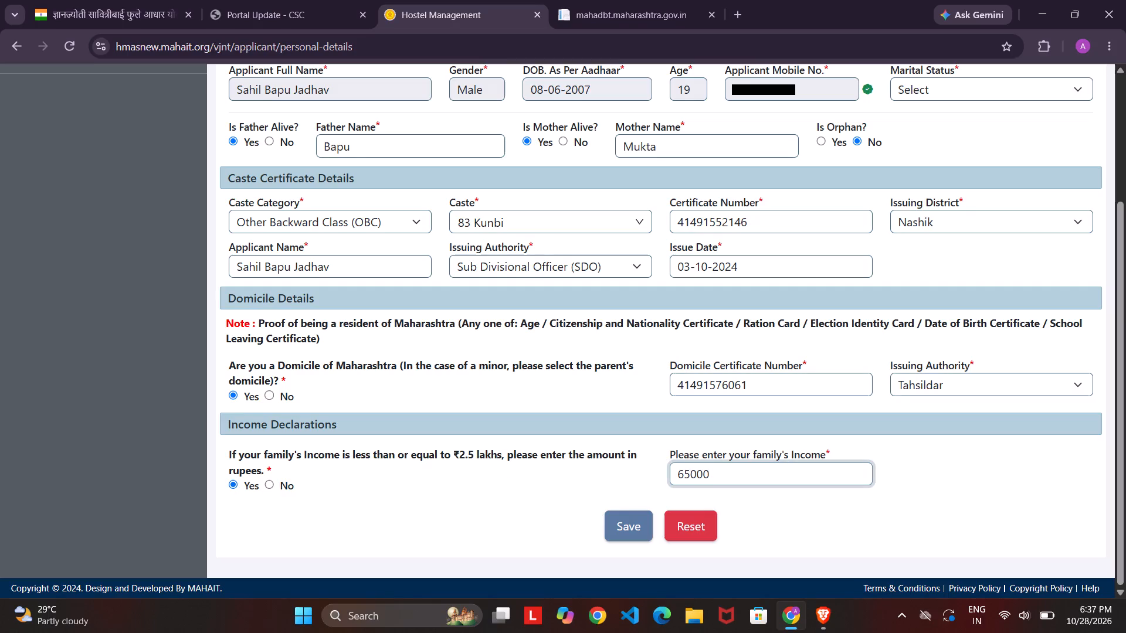
Set the applicant's marital status to Unmarried.
scroll(767, 468, "up", 2)
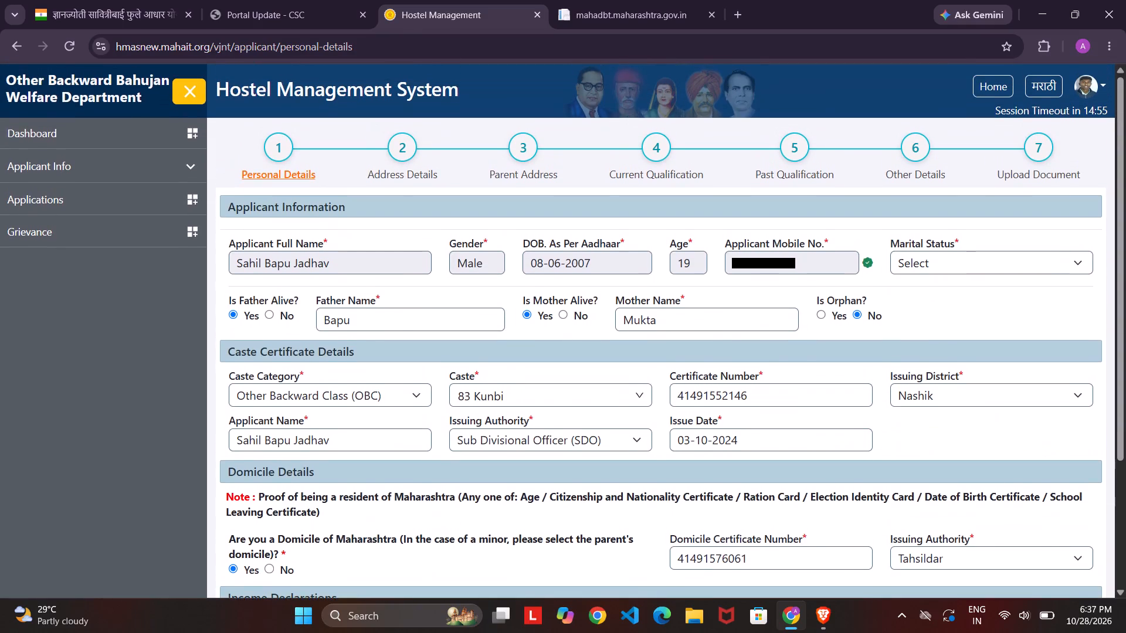
scroll(767, 468, "up", 1)
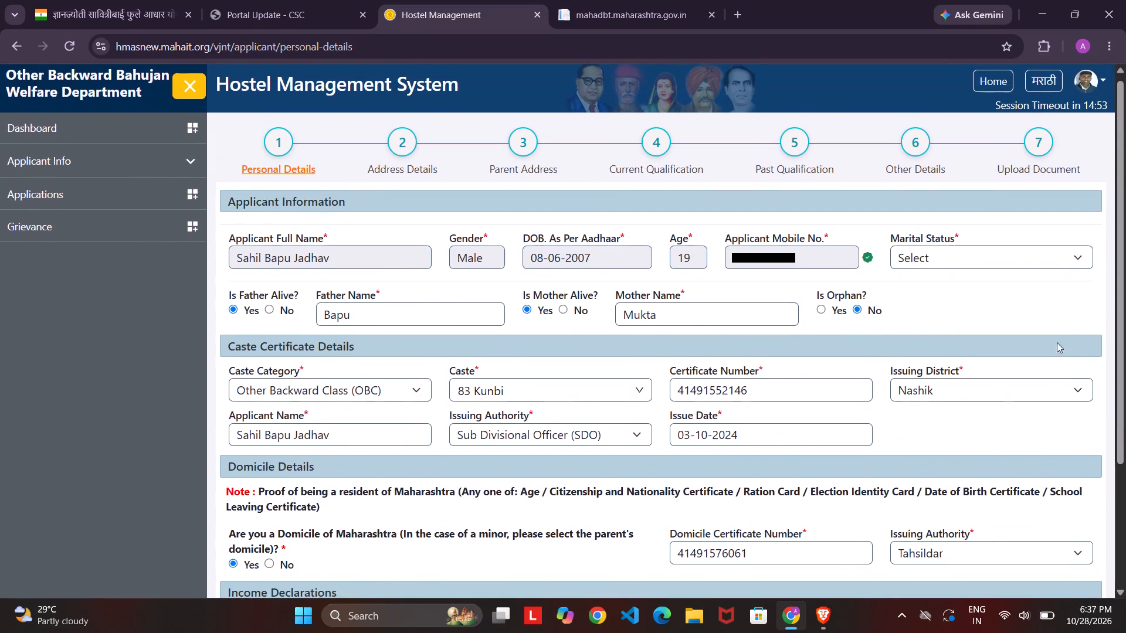
left_click(1047, 251)
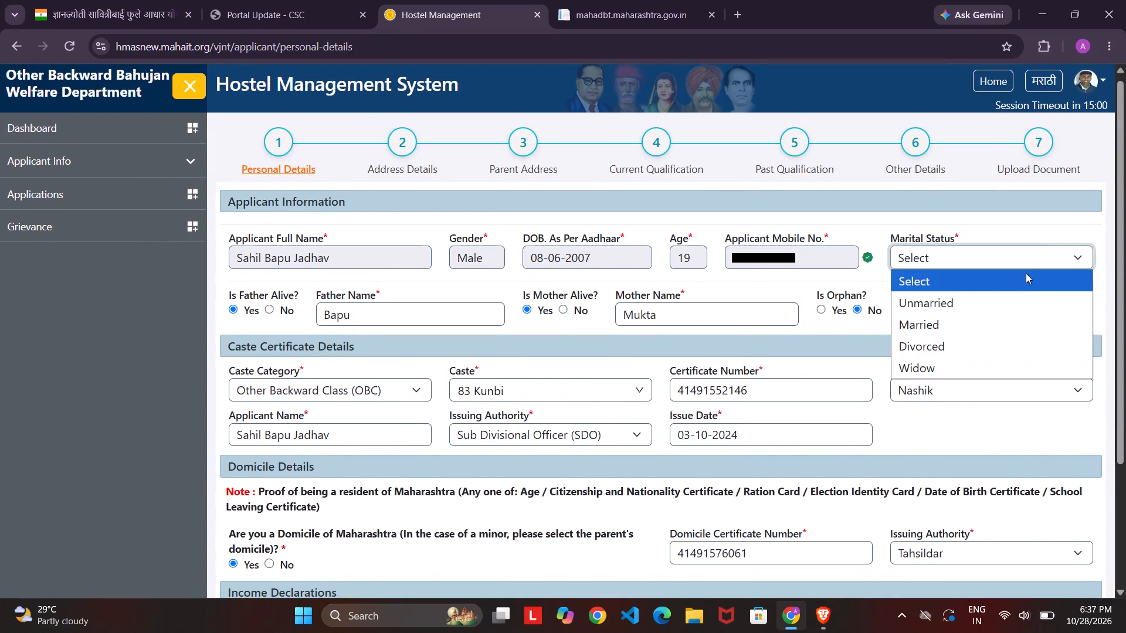
left_click(1031, 302)
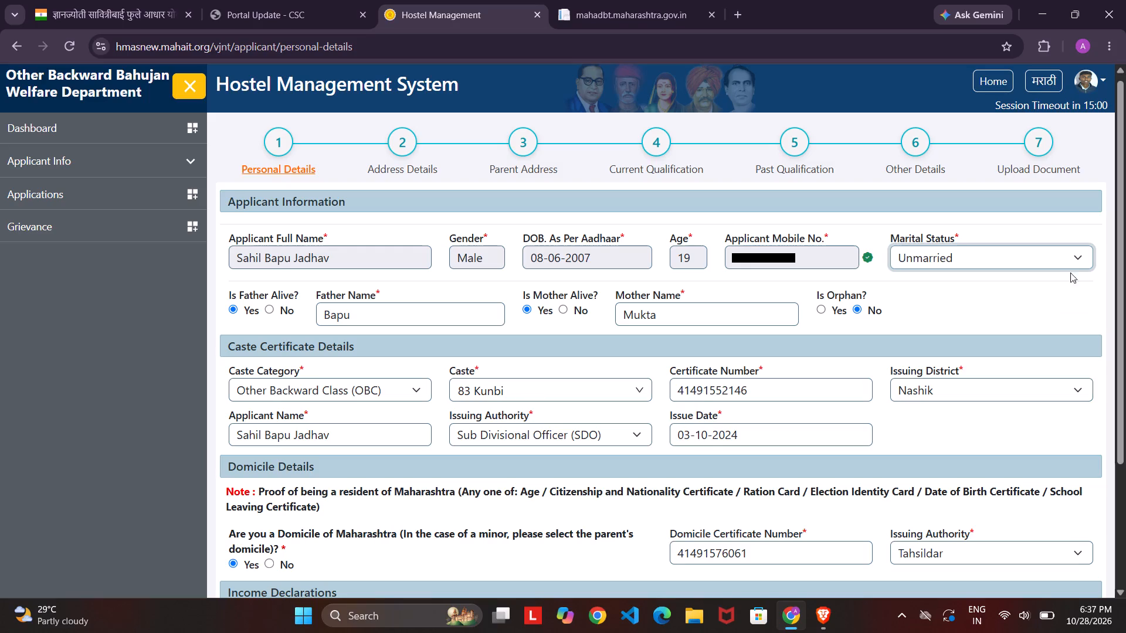
left_click(1061, 257)
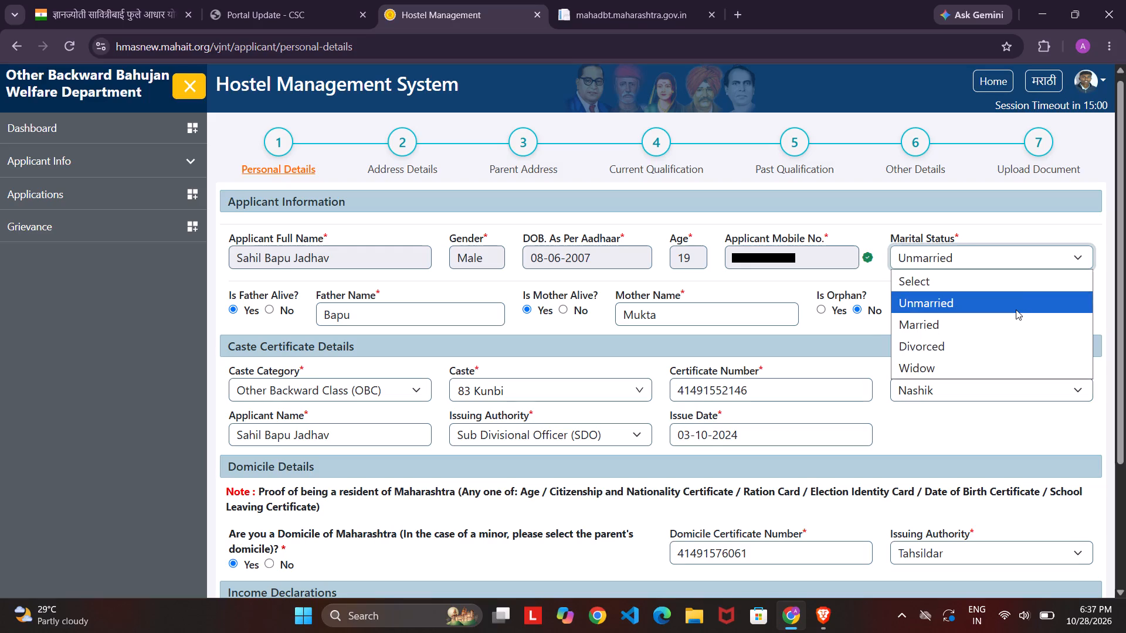
scroll(1016, 309, "down", 1)
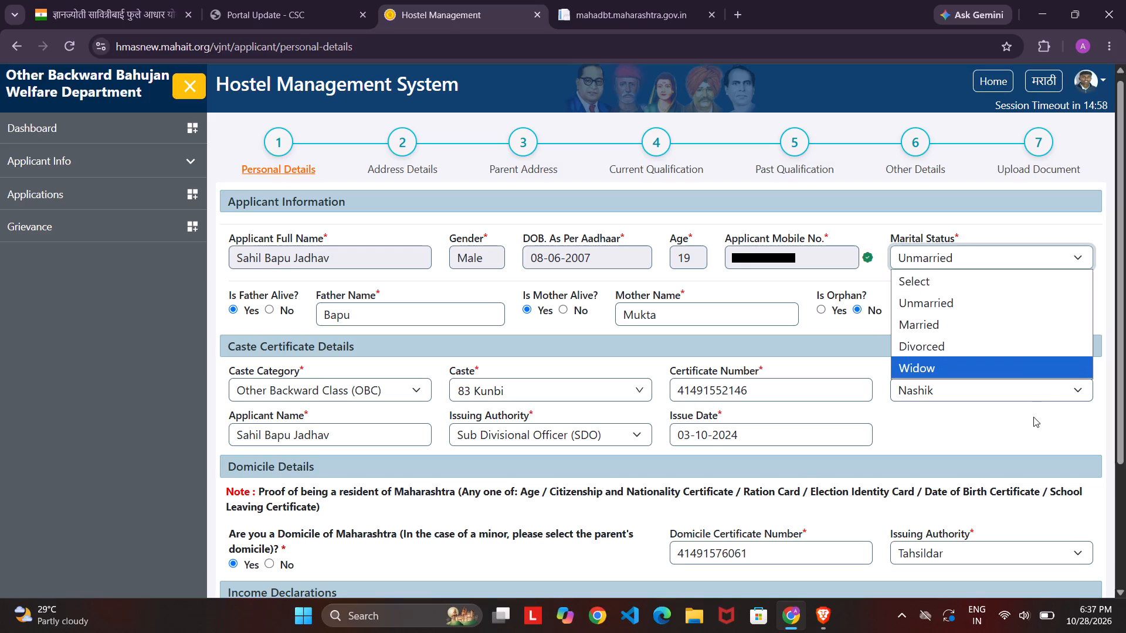
left_click(1029, 426)
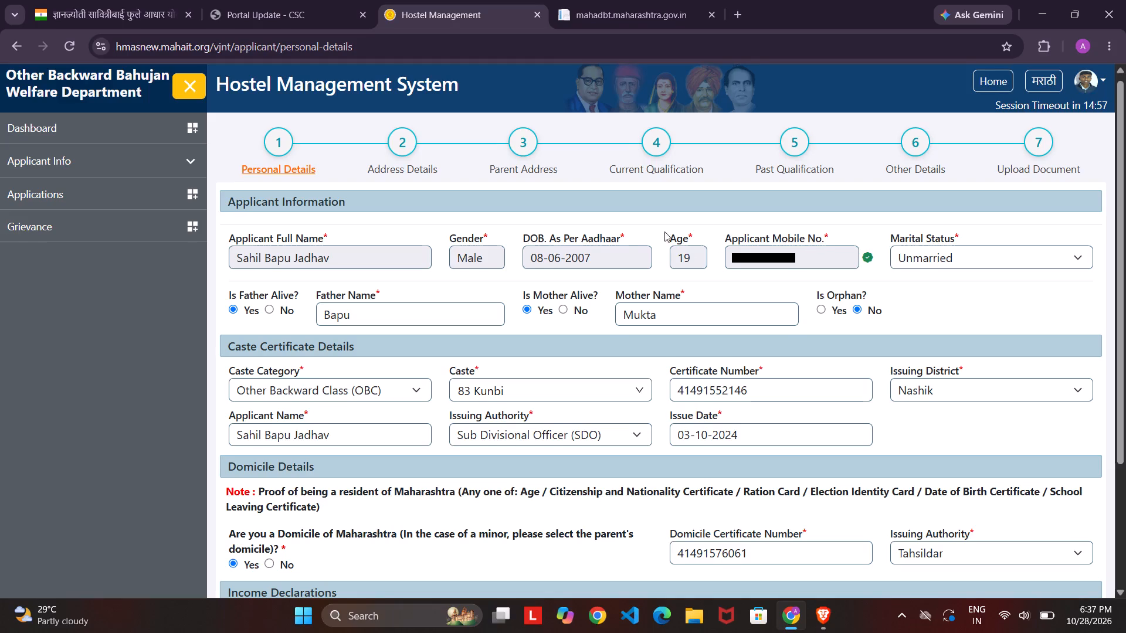
Save the completed personal details to move on to the address details.
scroll(646, 234, "down", 1)
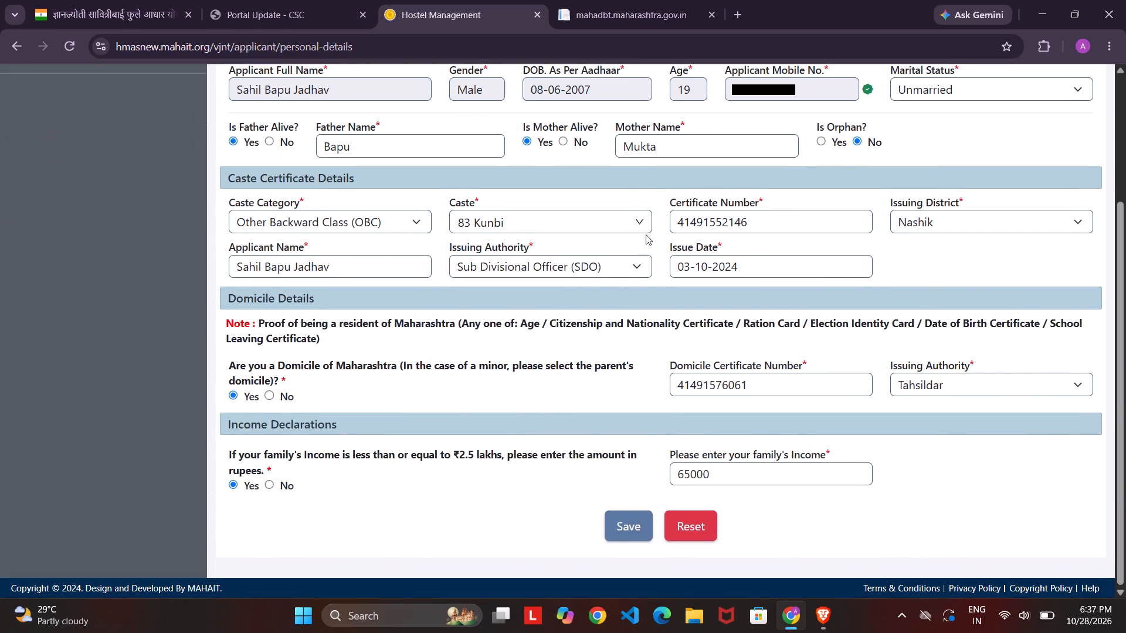
left_click(632, 527)
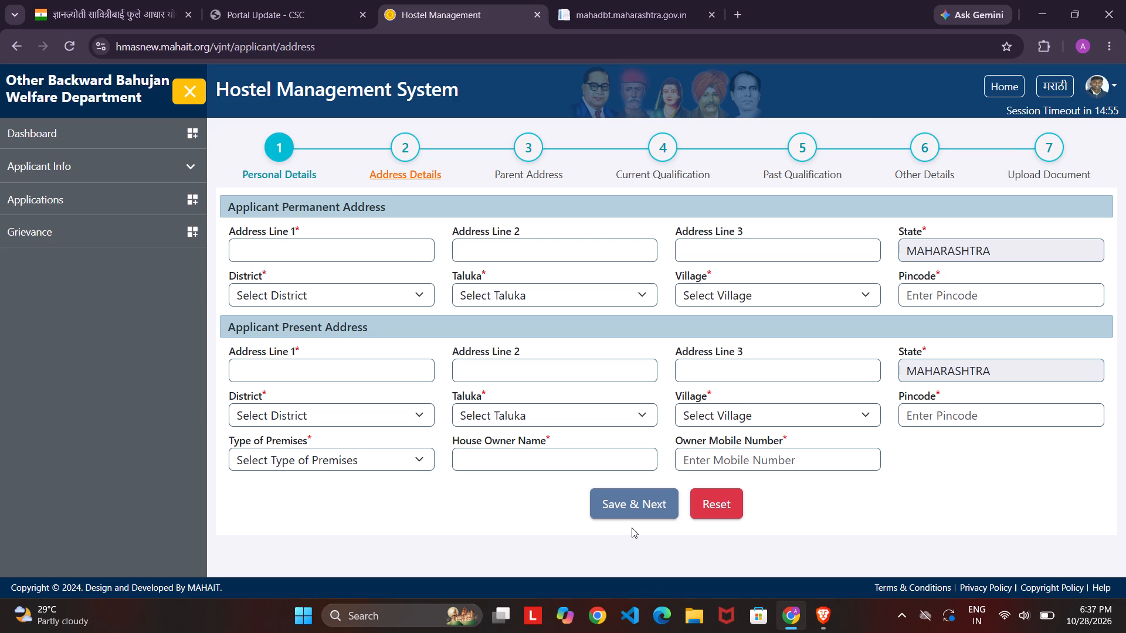
Set the applicant's permanent address district to Nashik and its taluka to Dindori.
left_click(359, 256)
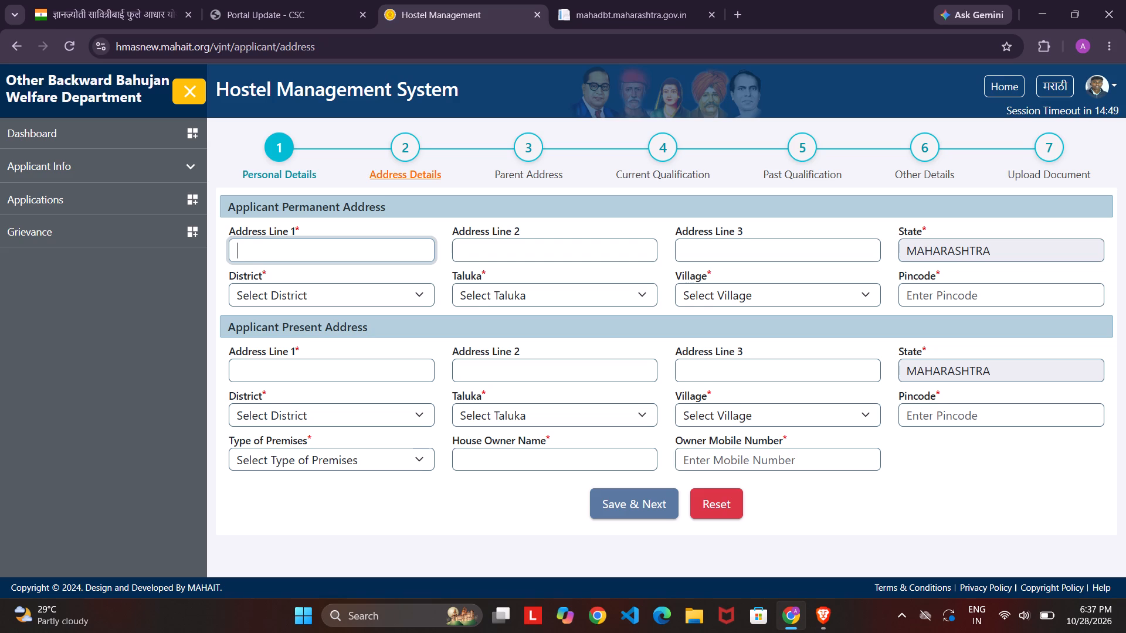
left_click(386, 297)
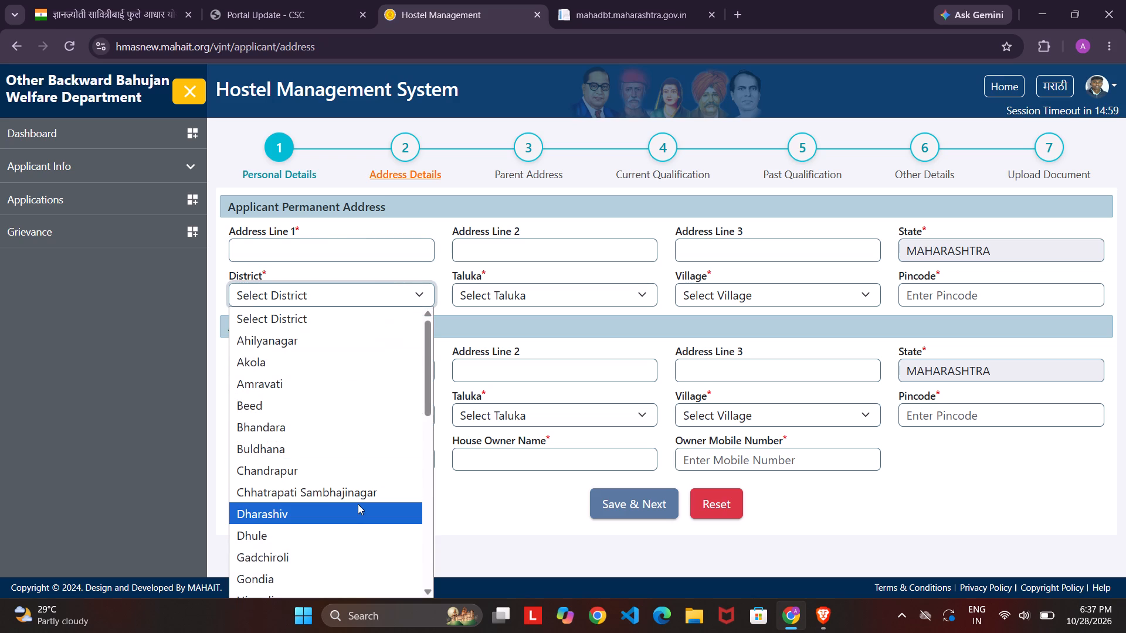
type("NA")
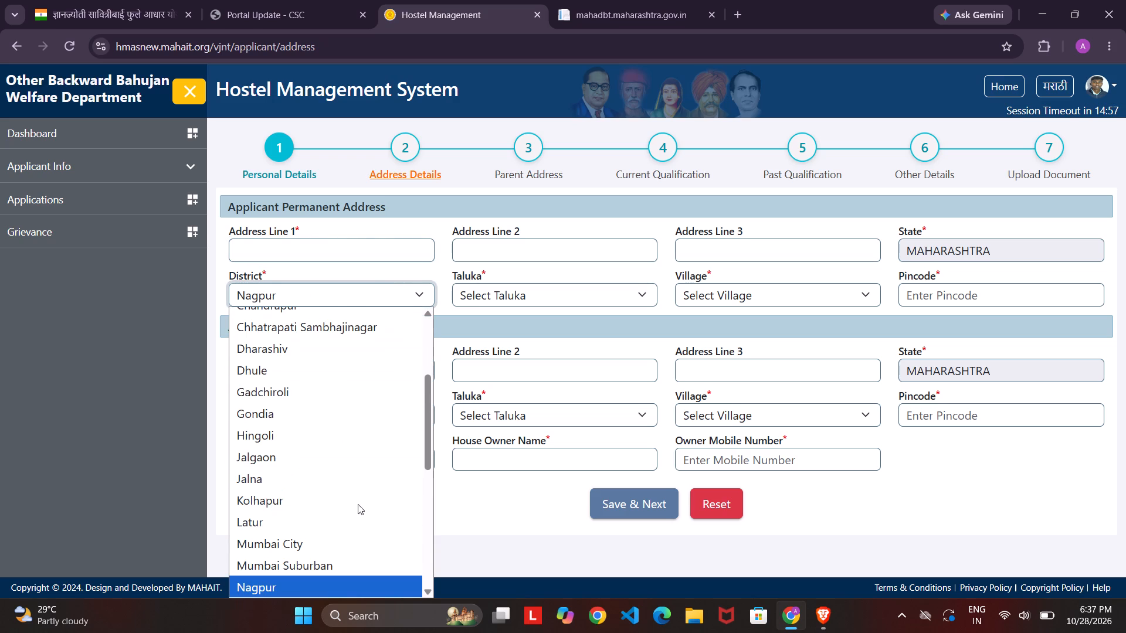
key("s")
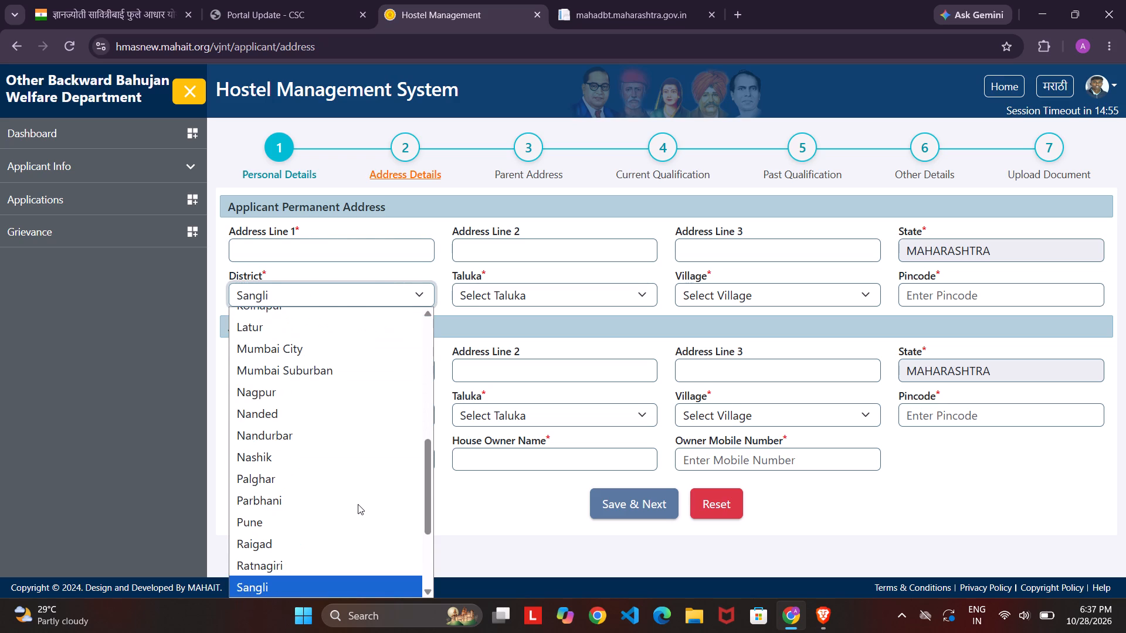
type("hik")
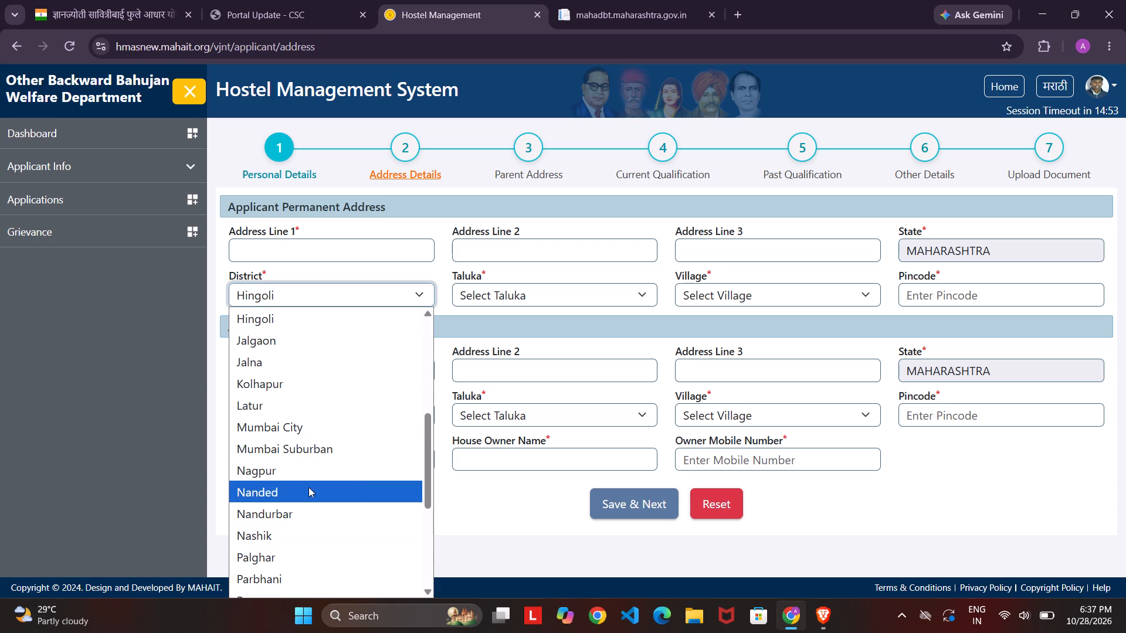
left_click(383, 540)
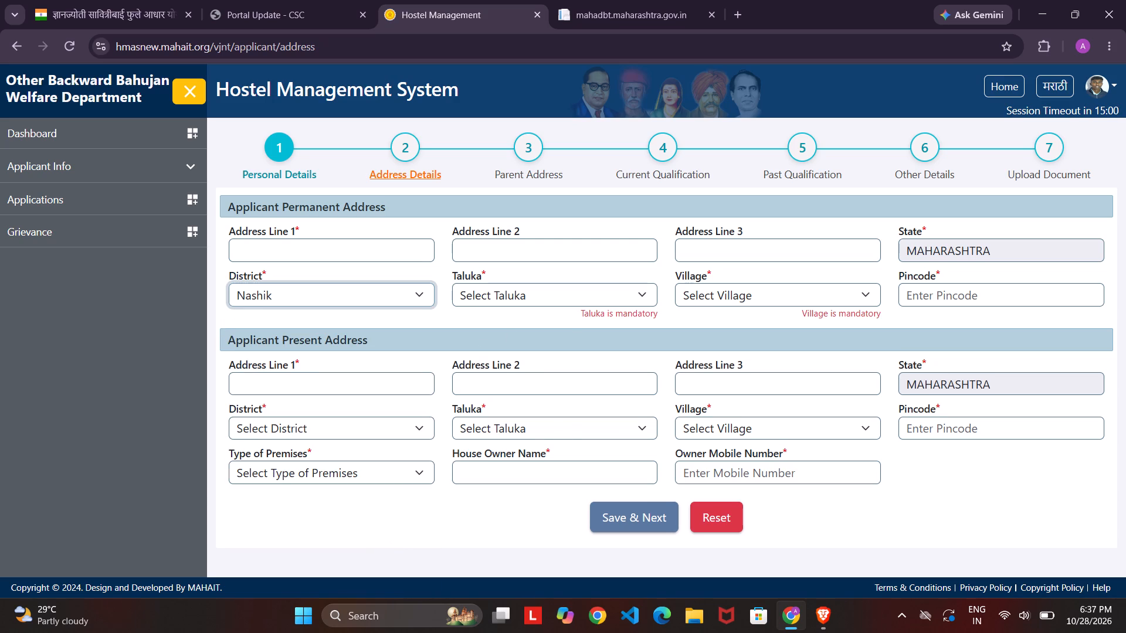
left_click(614, 291)
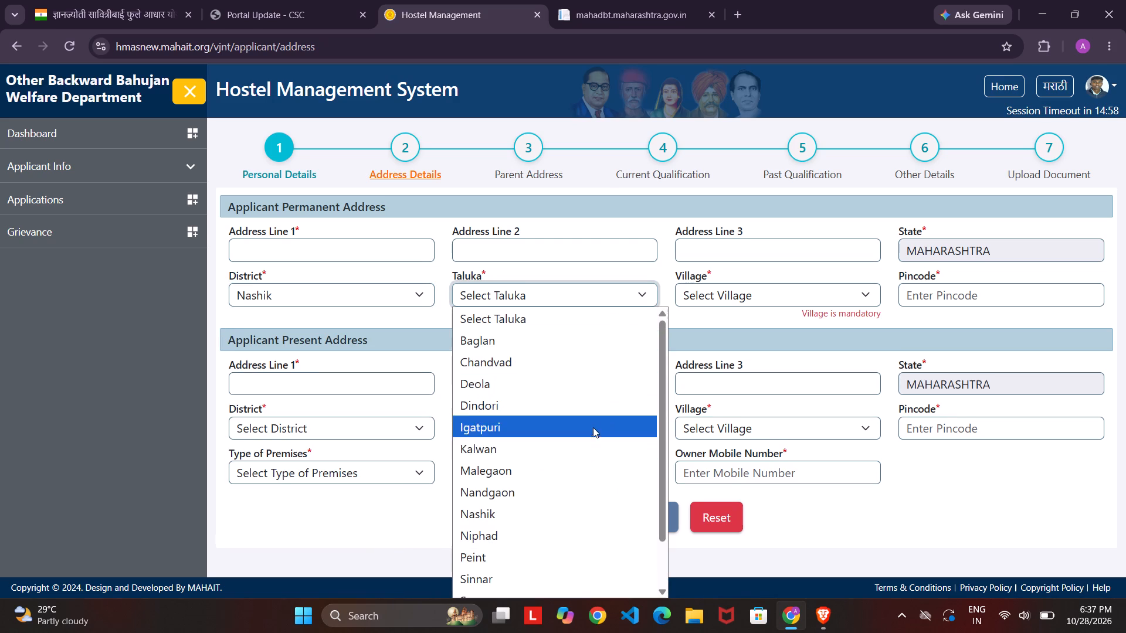
scroll(589, 455, "down", 1)
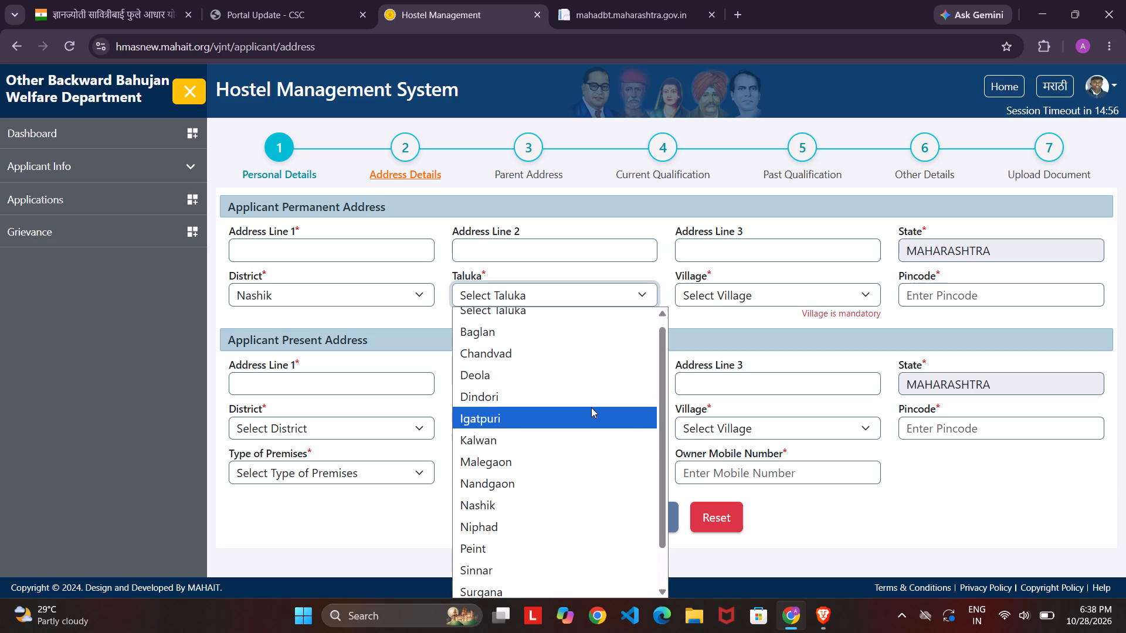
left_click(601, 392)
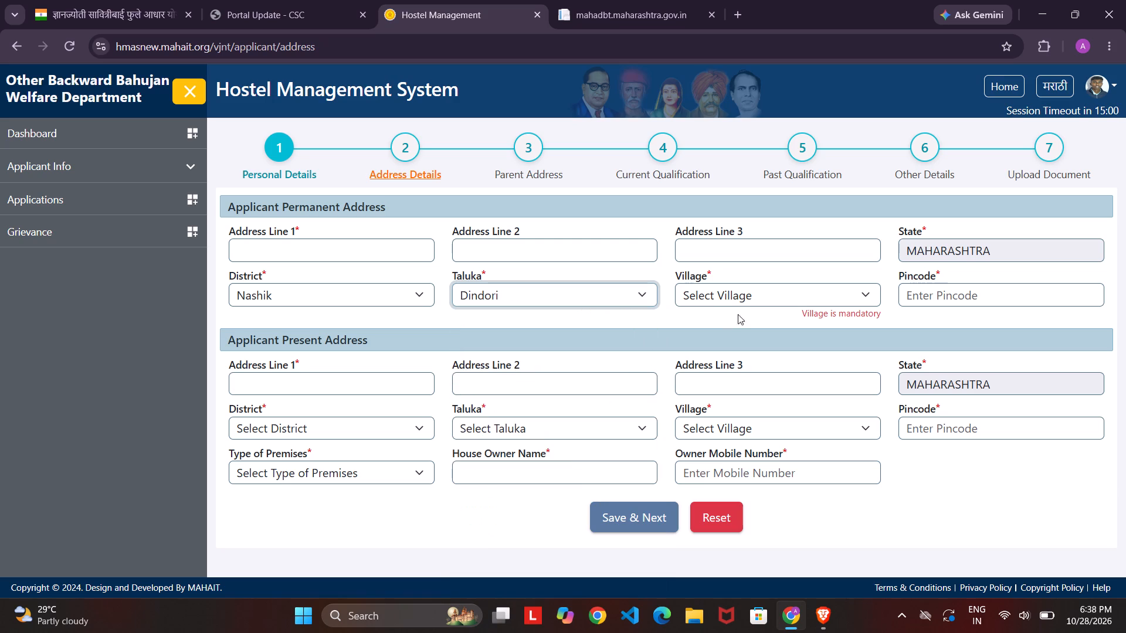
Set the village of the applicant's permanent address to Dindori.
left_click(817, 289)
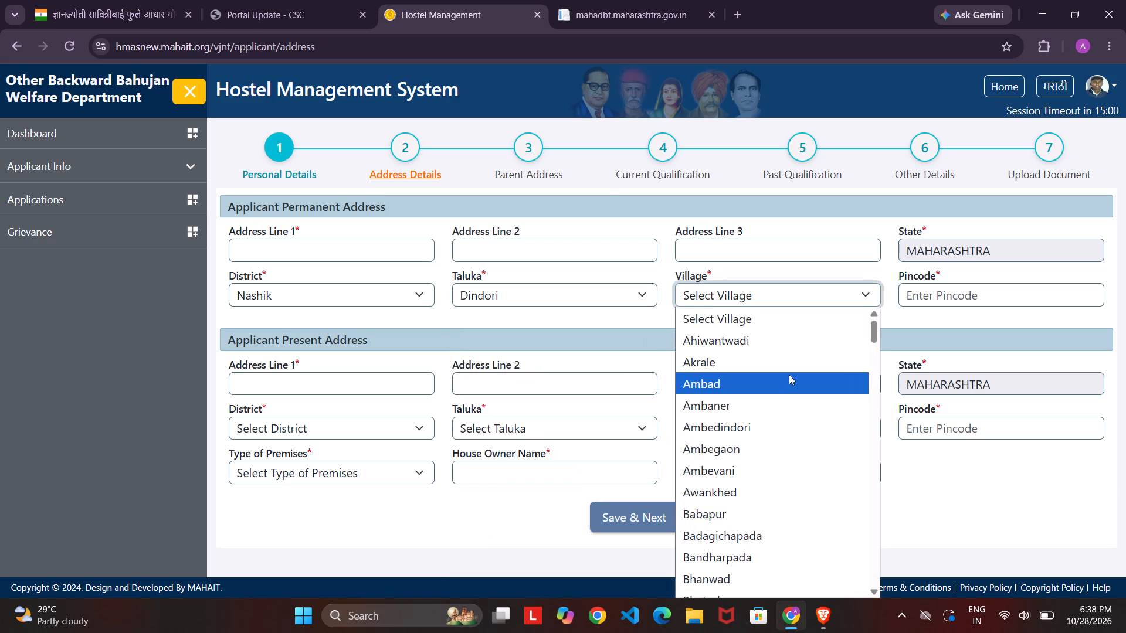
scroll(779, 468, "down", 1)
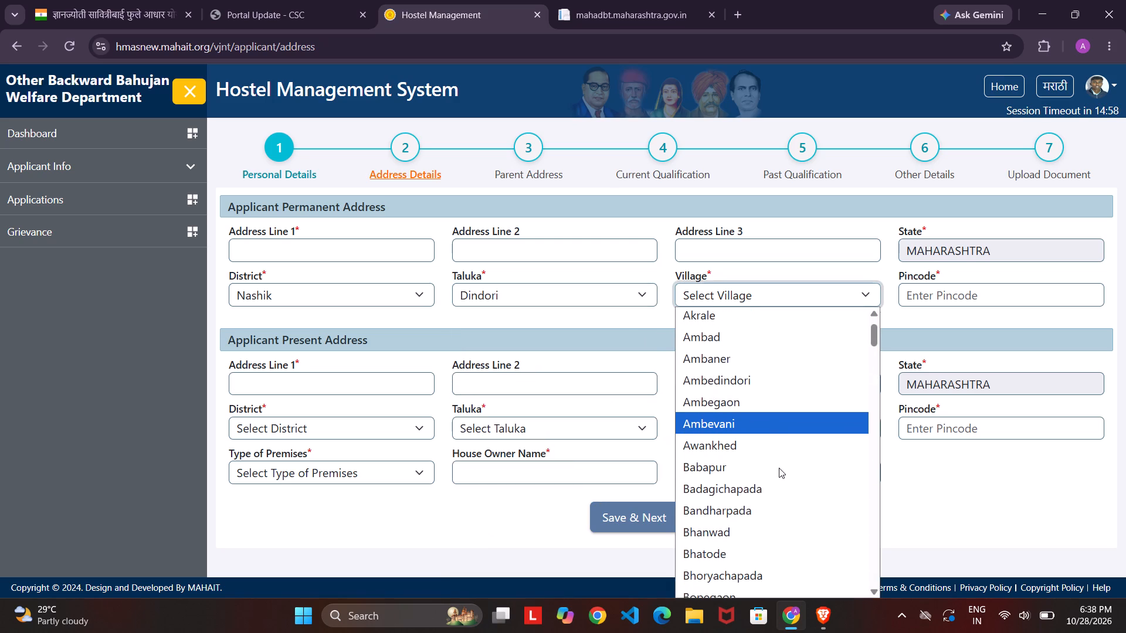
scroll(779, 468, "down", 3)
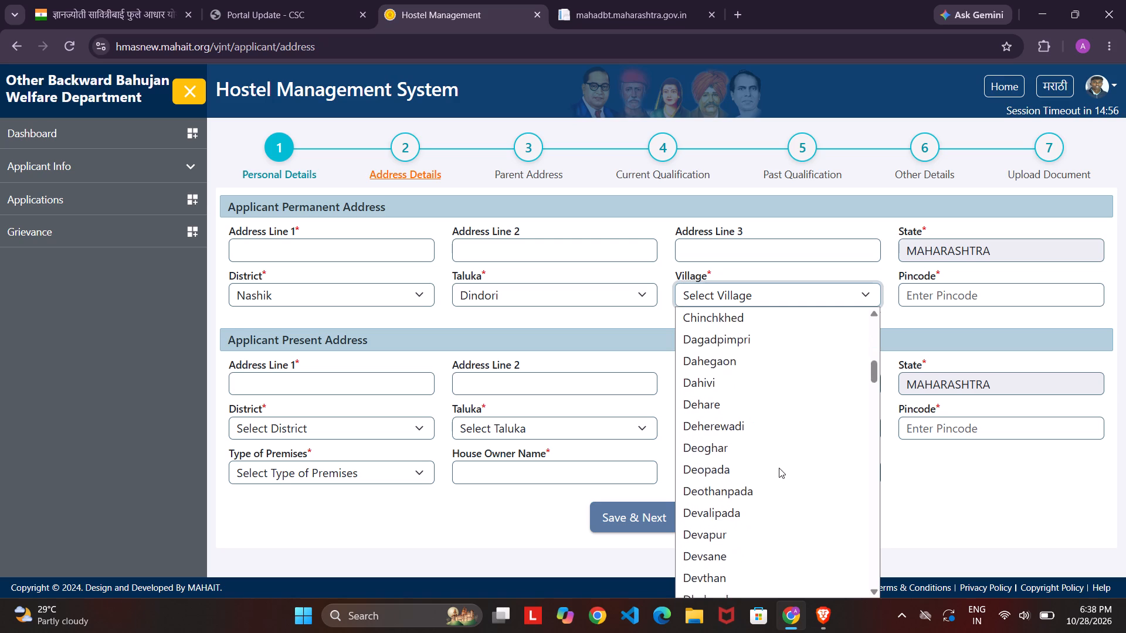
scroll(779, 468, "down", 2)
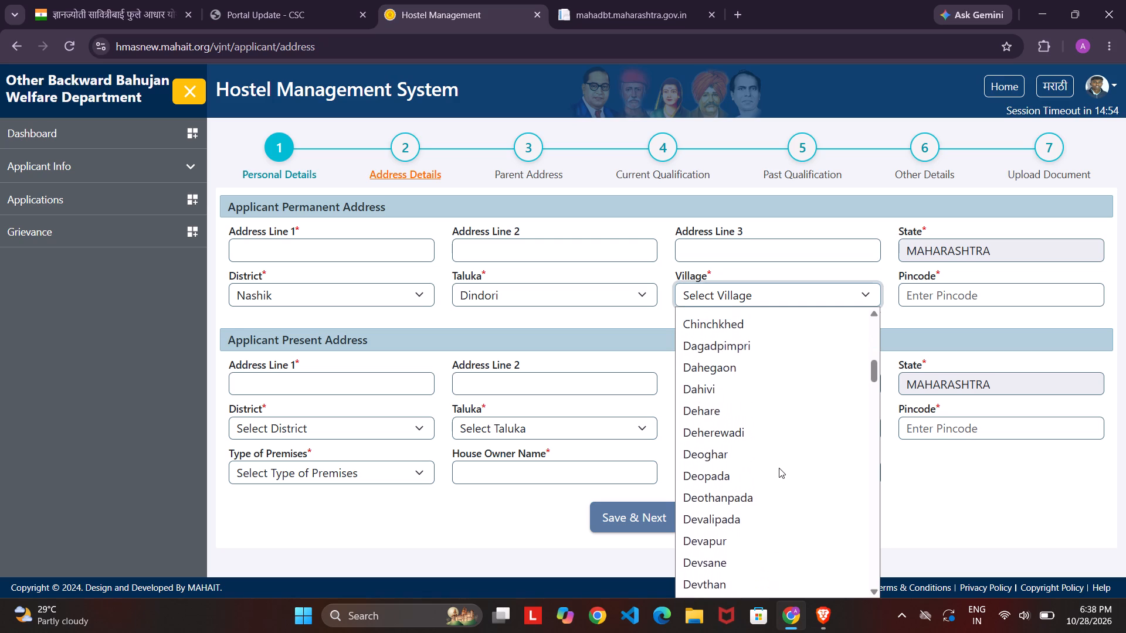
scroll(779, 468, "down", 1)
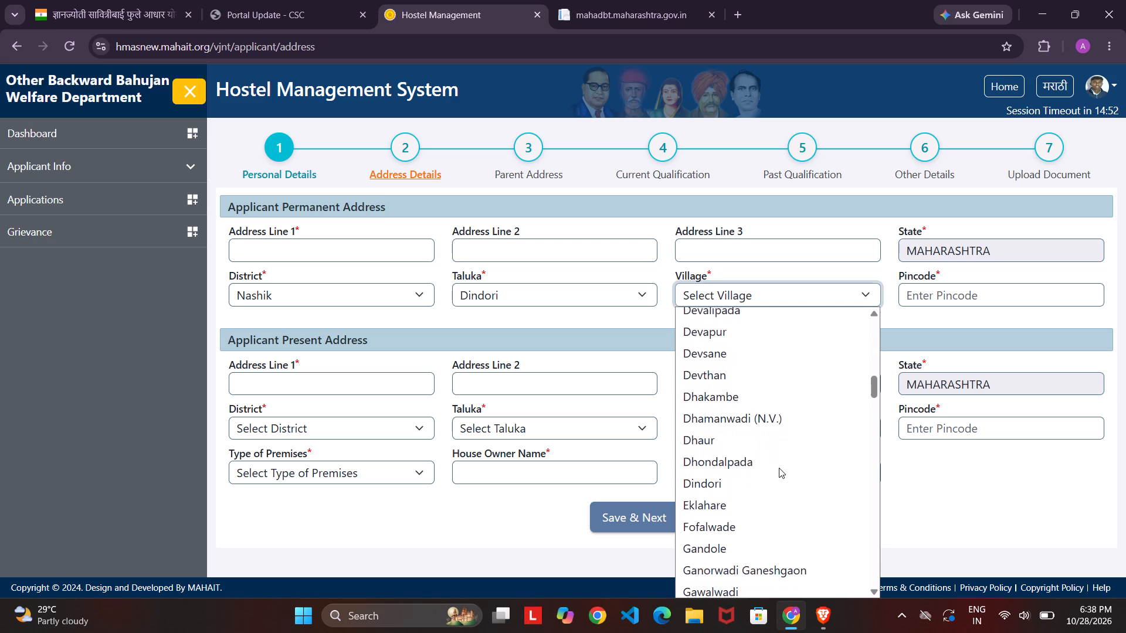
scroll(779, 468, "down", 1)
scroll(779, 468, "up", 1)
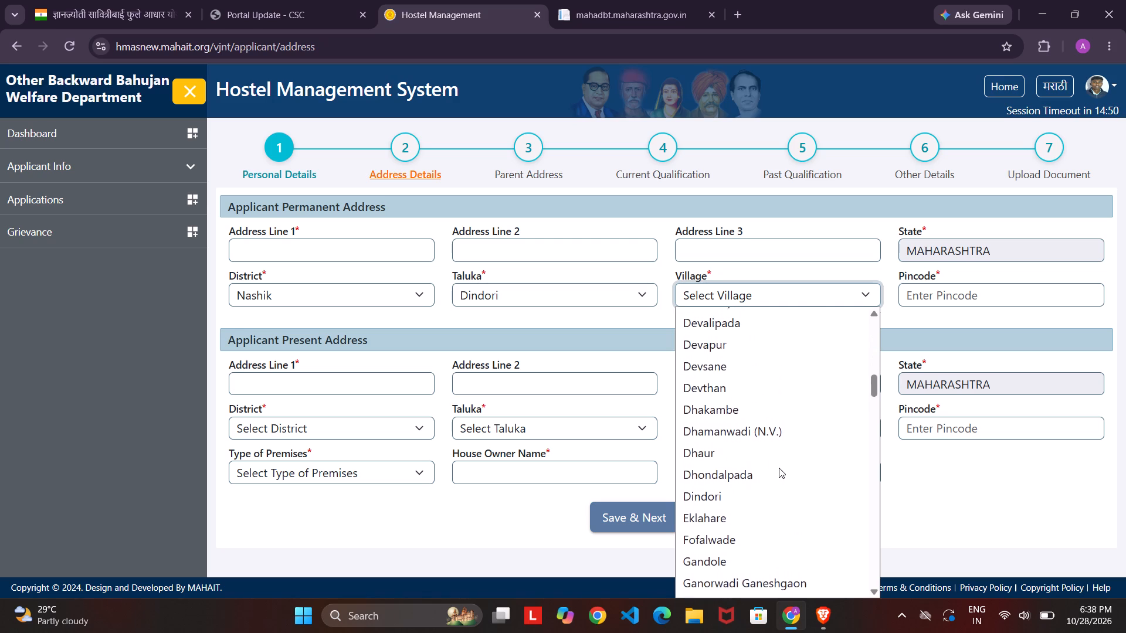
scroll(779, 468, "up", 4)
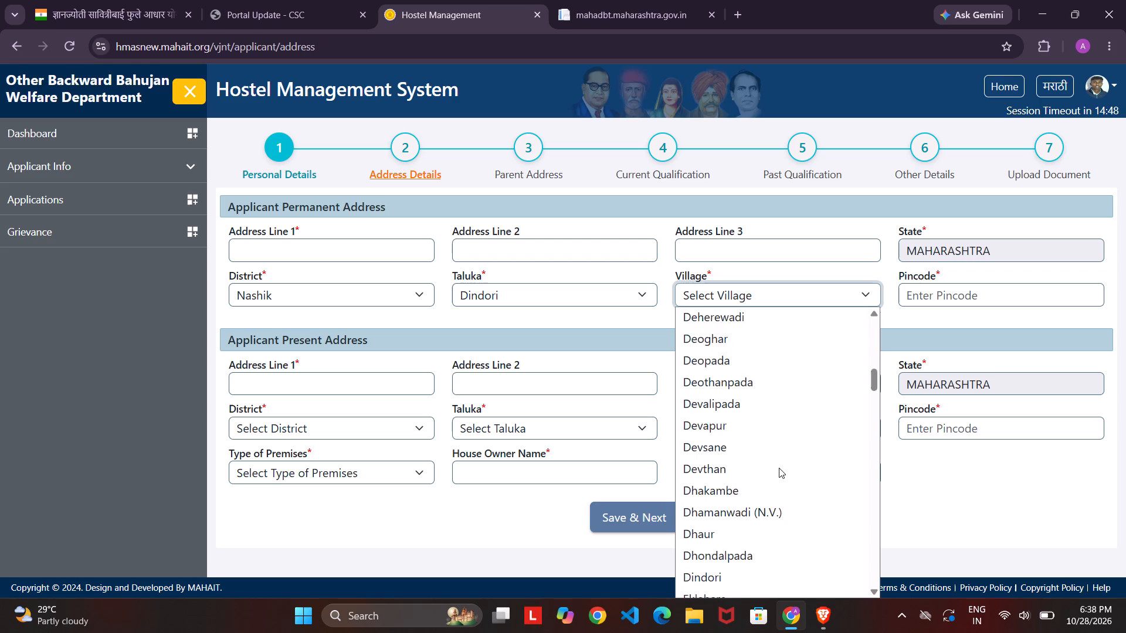
scroll(779, 468, "up", 2)
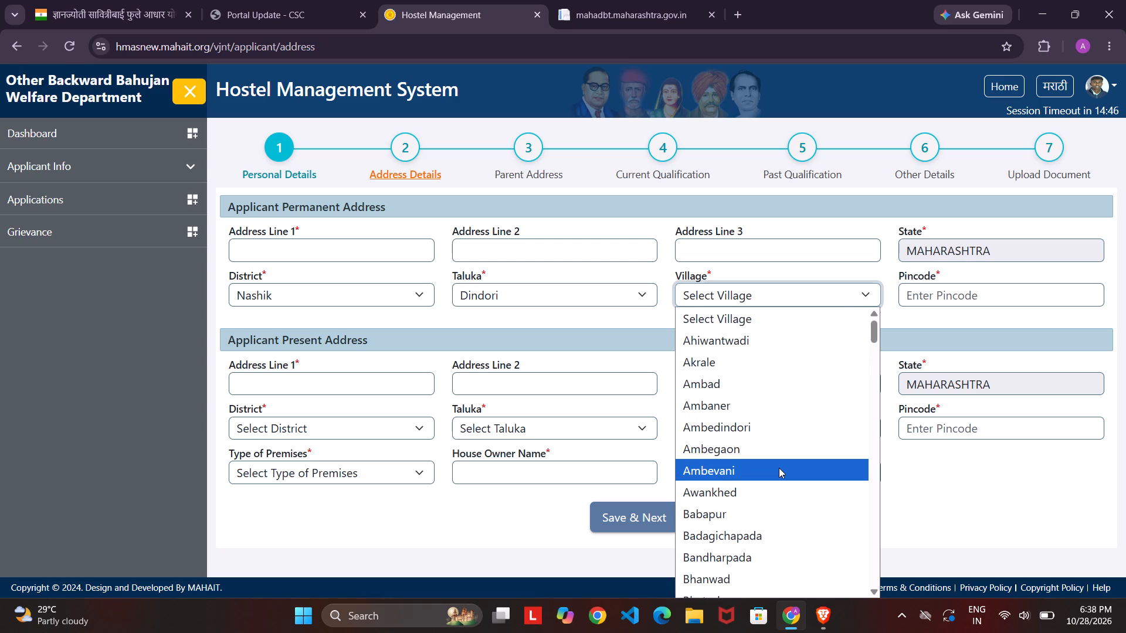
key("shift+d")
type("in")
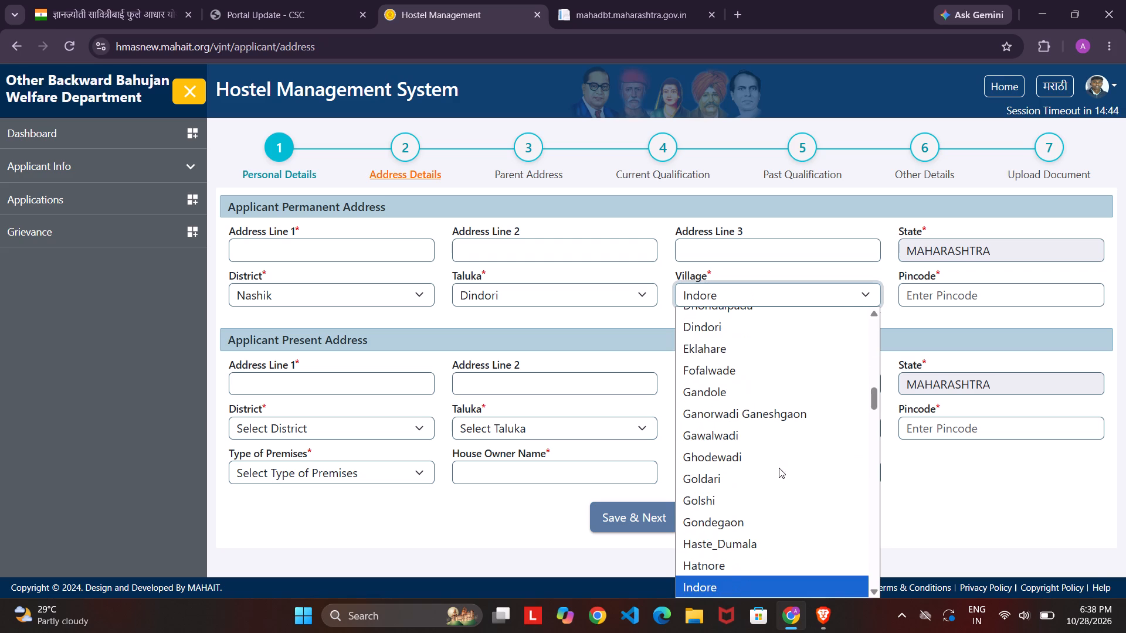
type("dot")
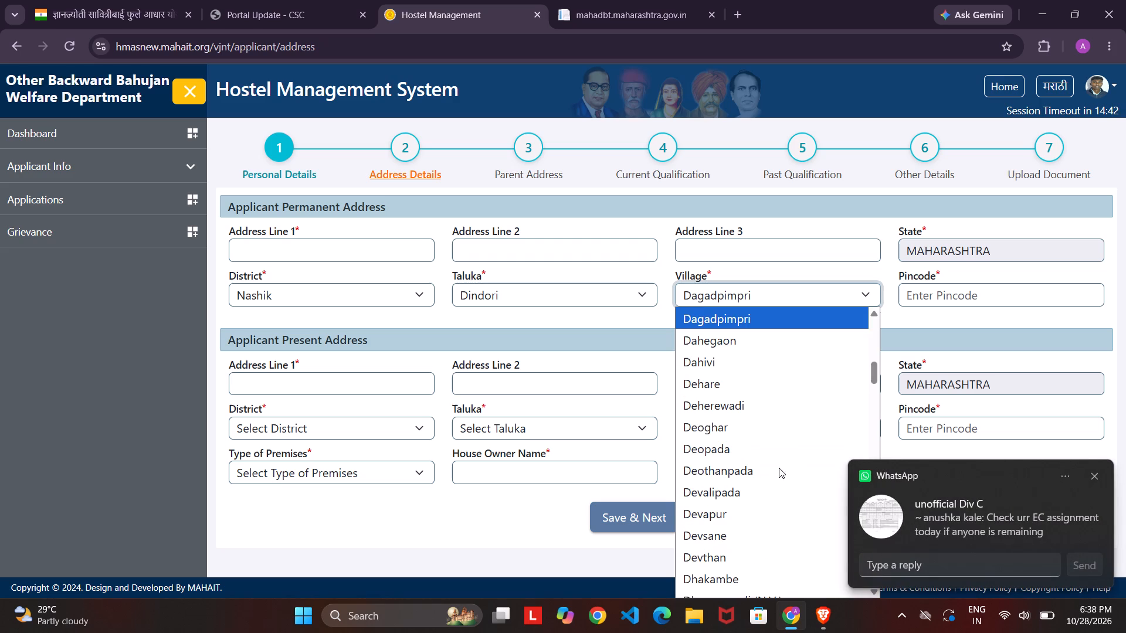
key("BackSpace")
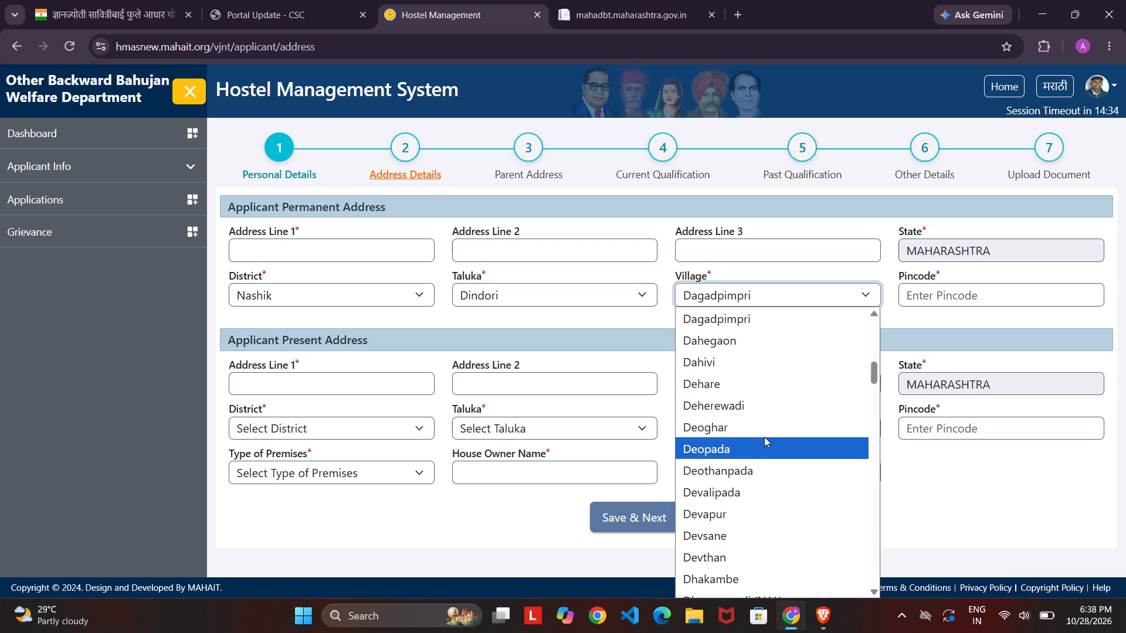
scroll(769, 424, "down", 2)
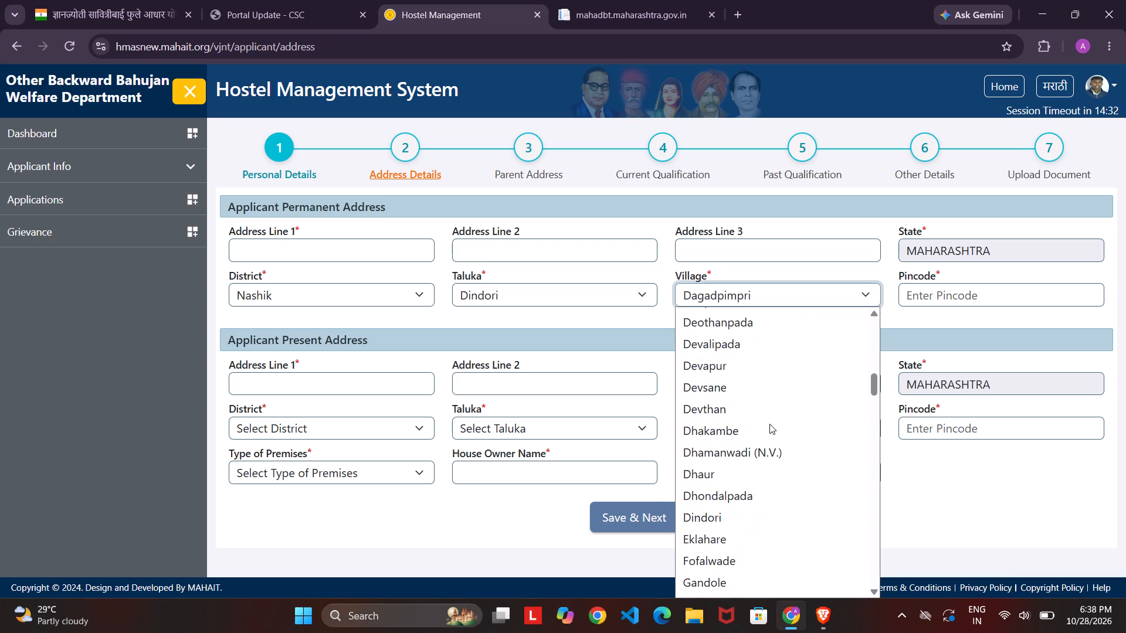
left_click(740, 522)
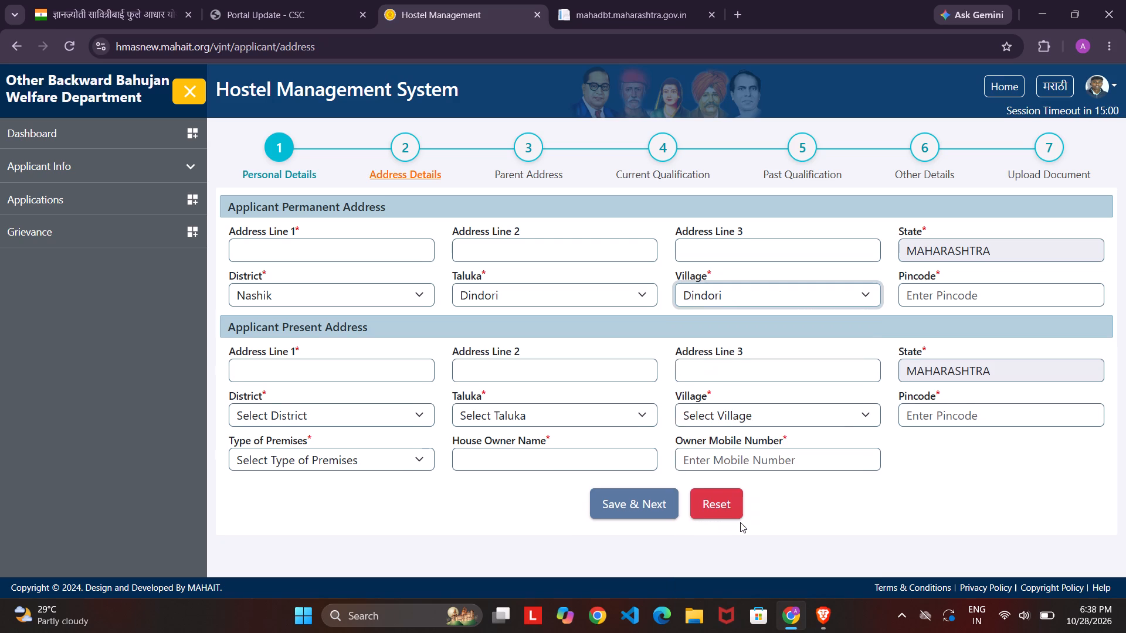
Enter the pincode of the applicant's permanent address.
left_click(976, 289)
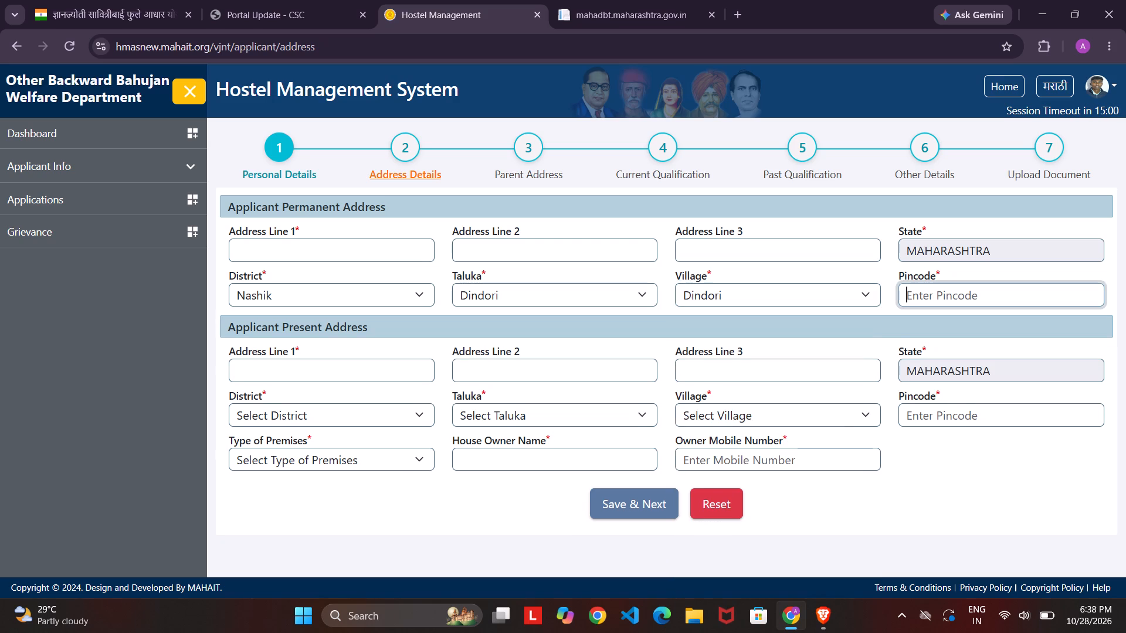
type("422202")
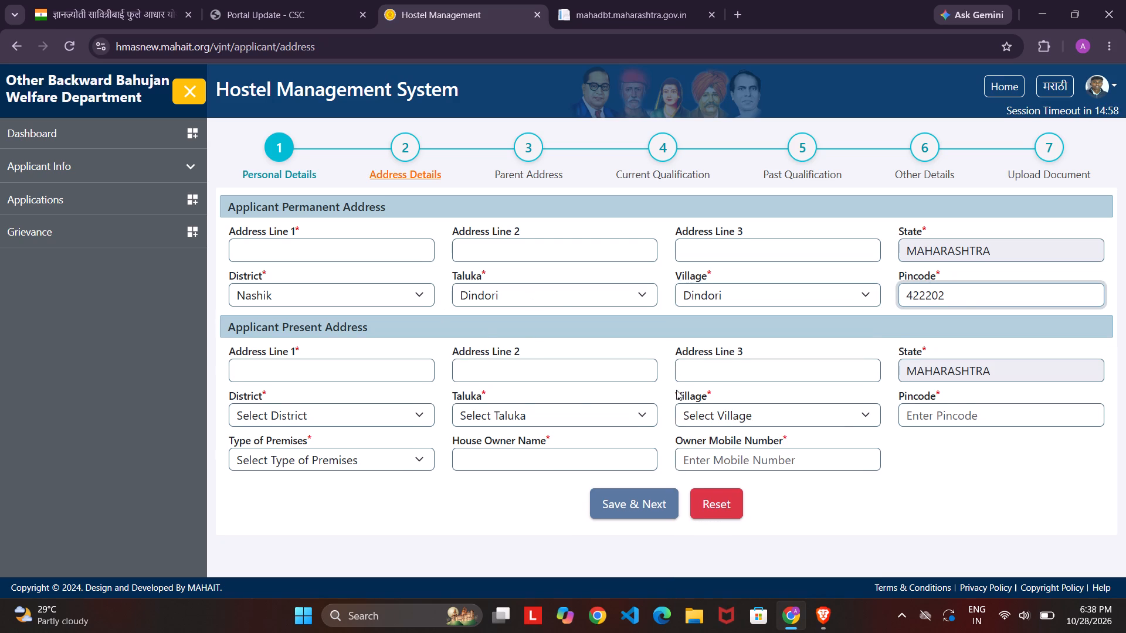
Set the district of the applicant's present address to Pune.
left_click(410, 420)
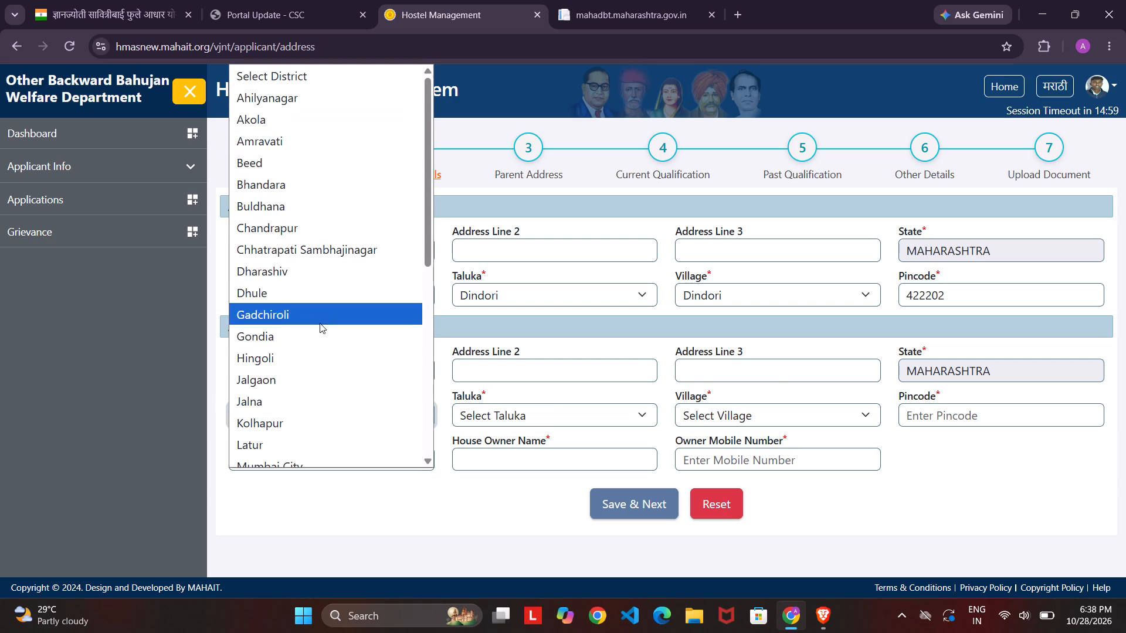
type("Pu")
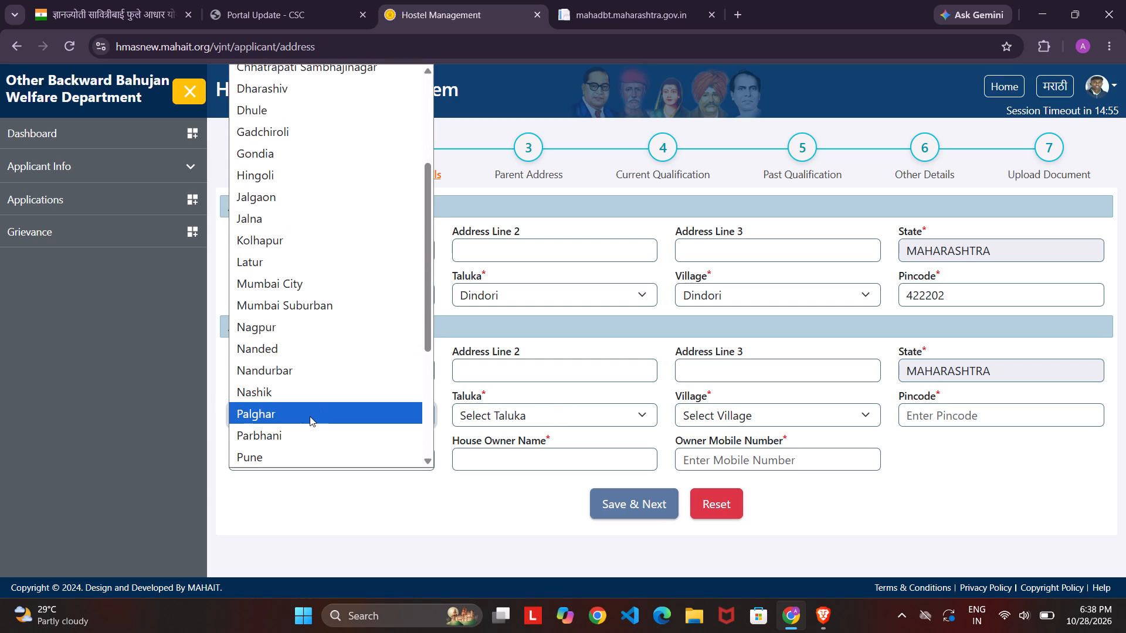
left_click(307, 450)
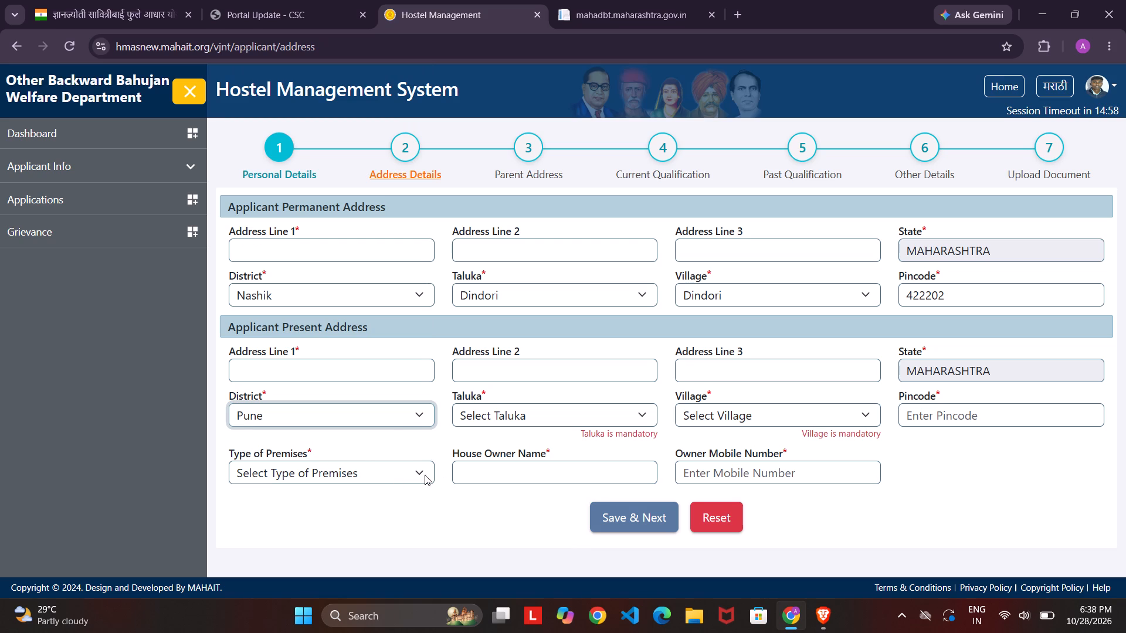
Enter 07 as the house owner name for the applicant's present address.
left_click(473, 473)
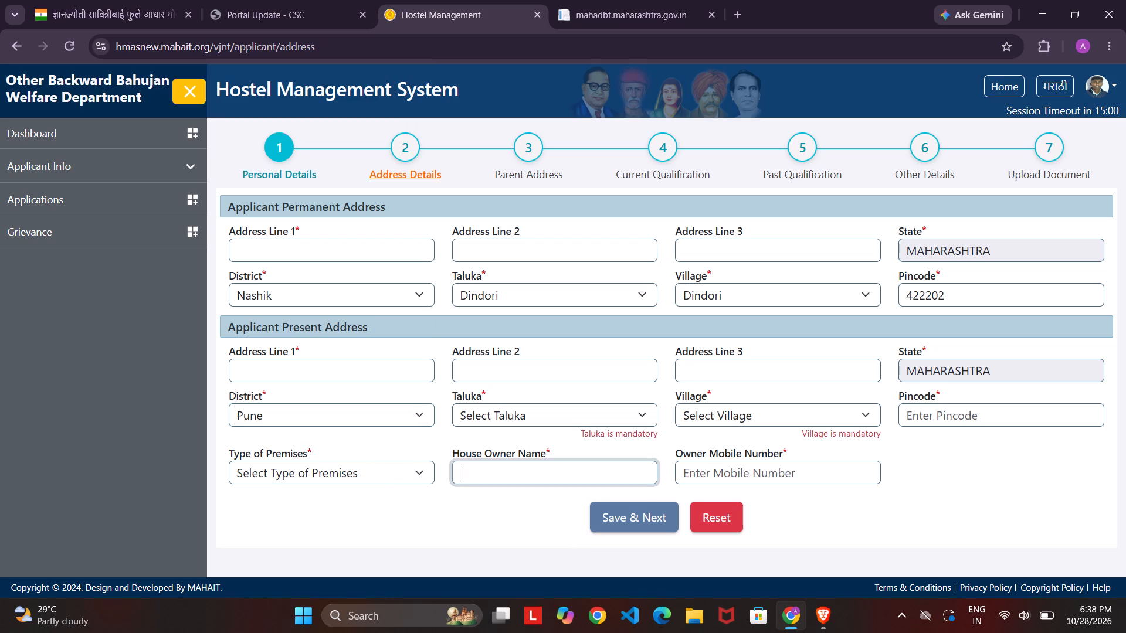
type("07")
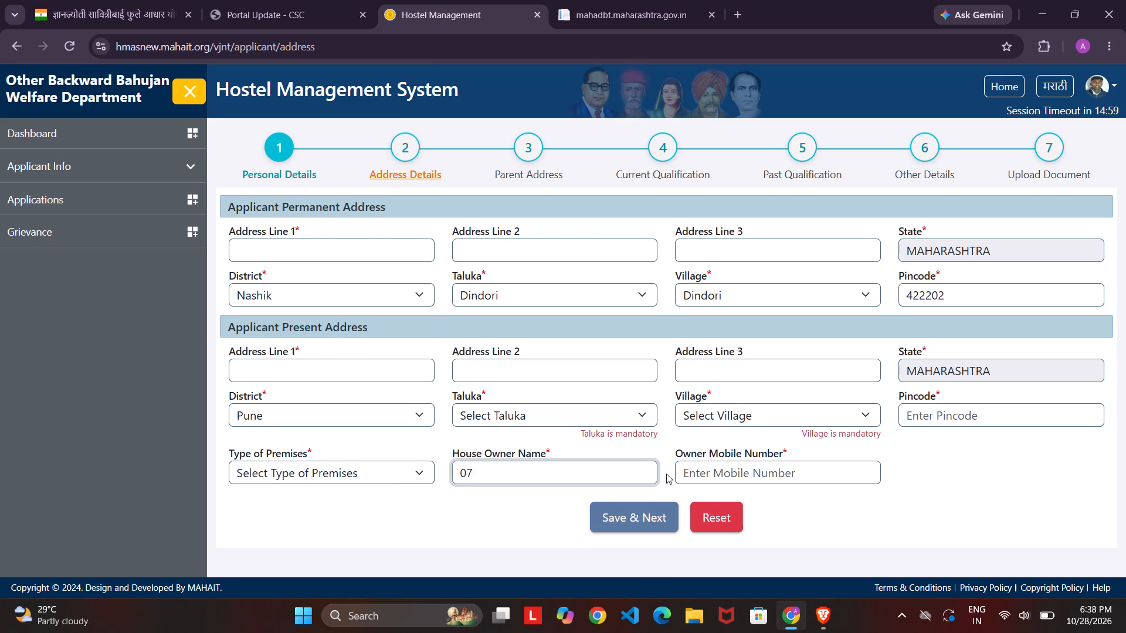
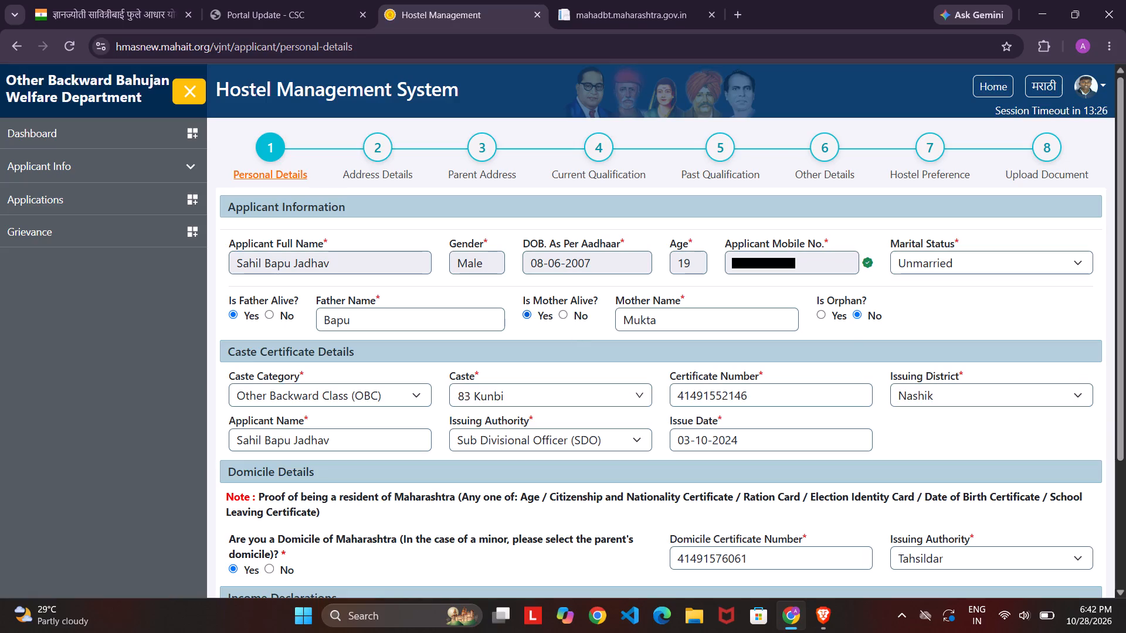
Set the issue date in the Caste Certificate Details to 07-10-2024 and check the remaining personal details.
left_click(694, 438)
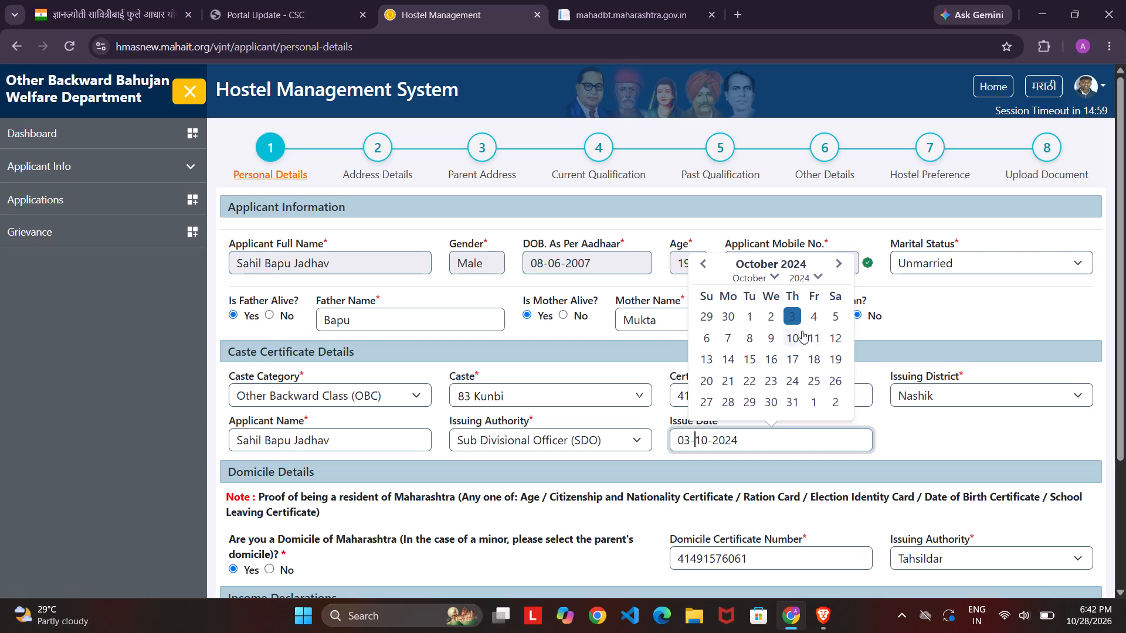
left_click(727, 340)
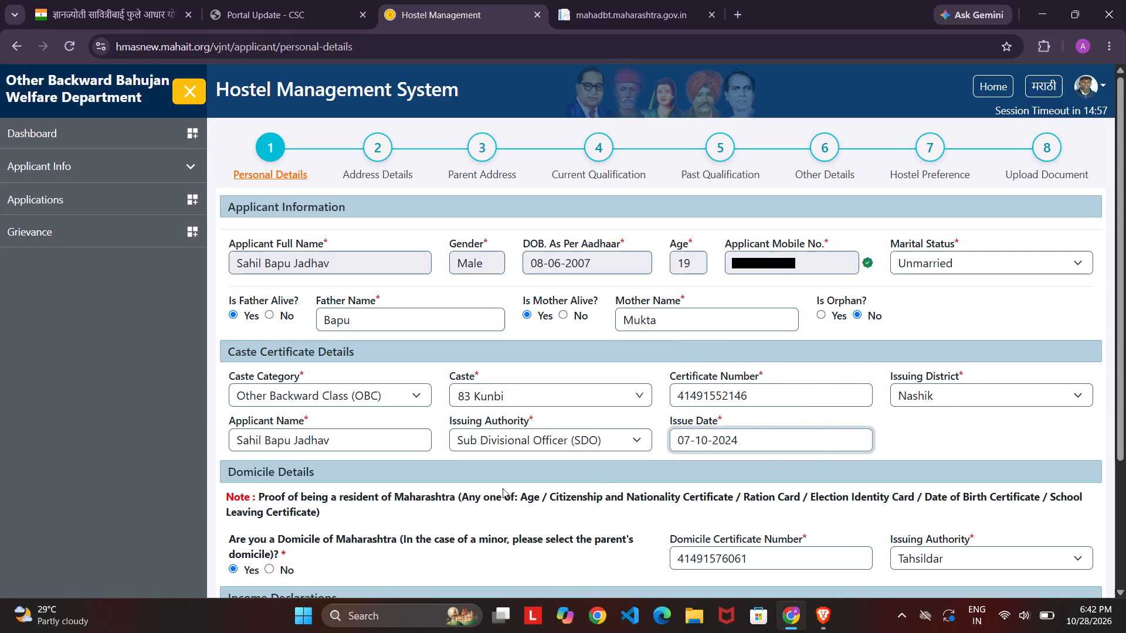
scroll(530, 472, "down", 2)
scroll(530, 472, "up", 1)
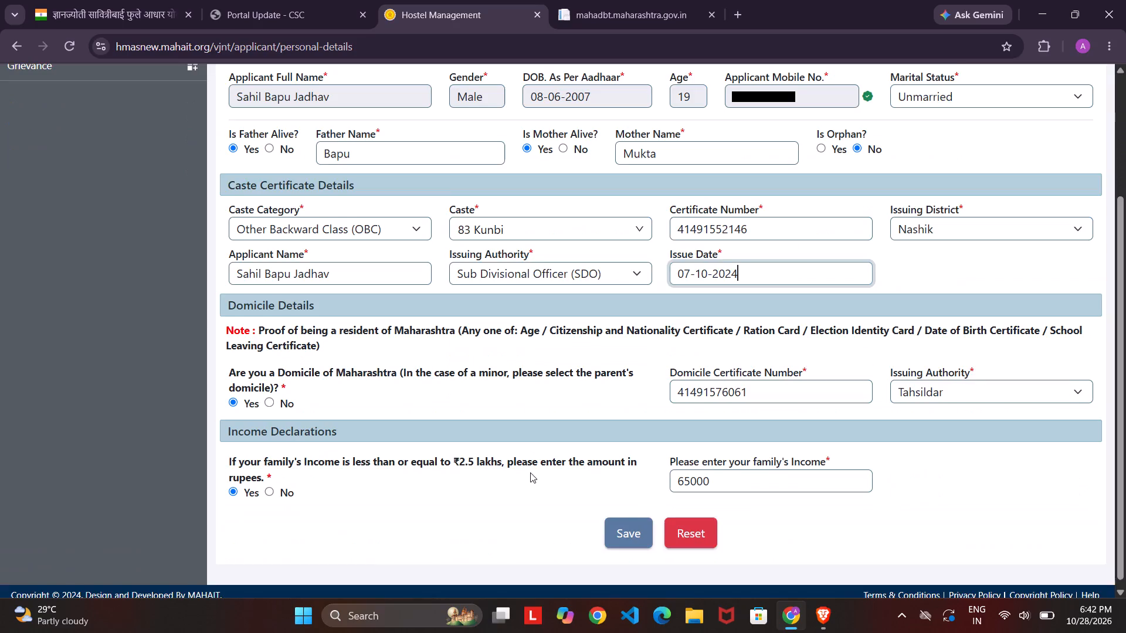
scroll(530, 472, "up", 1)
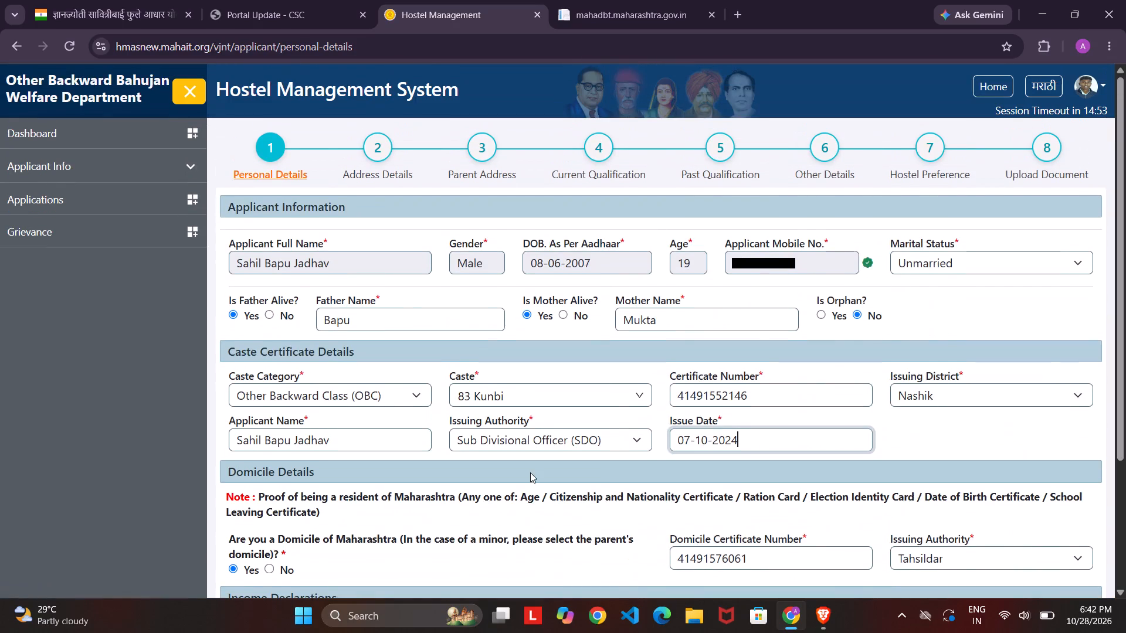
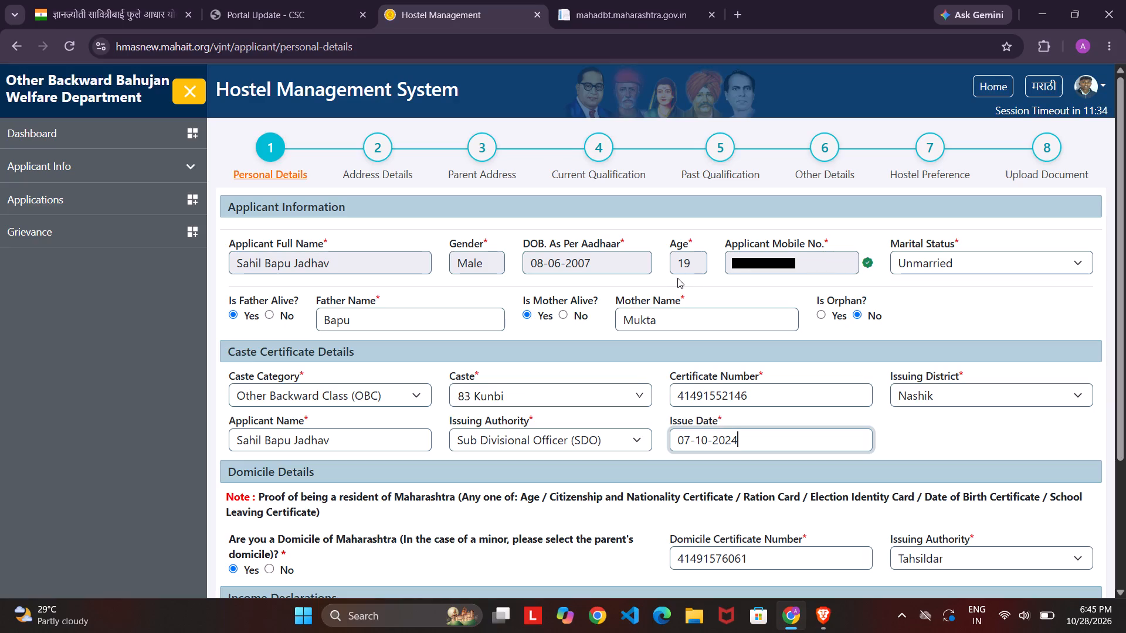
Review the applicant, caste certificate, domicile and income entries across the Personal Details form.
scroll(552, 311, "down", 1)
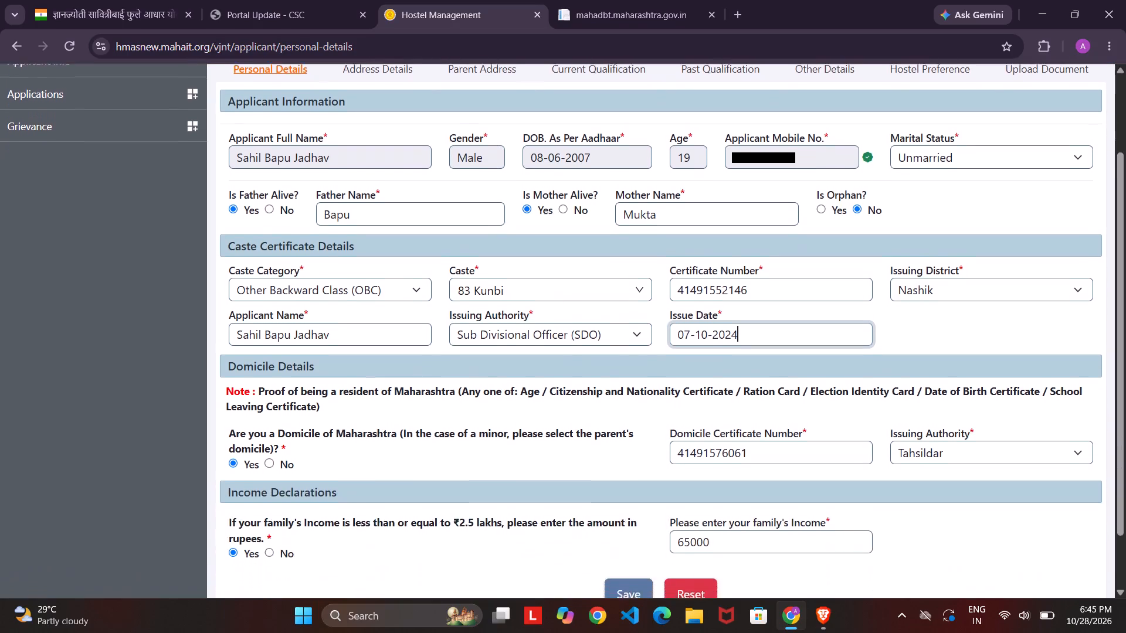
scroll(552, 311, "down", 1)
scroll(552, 311, "right", 3)
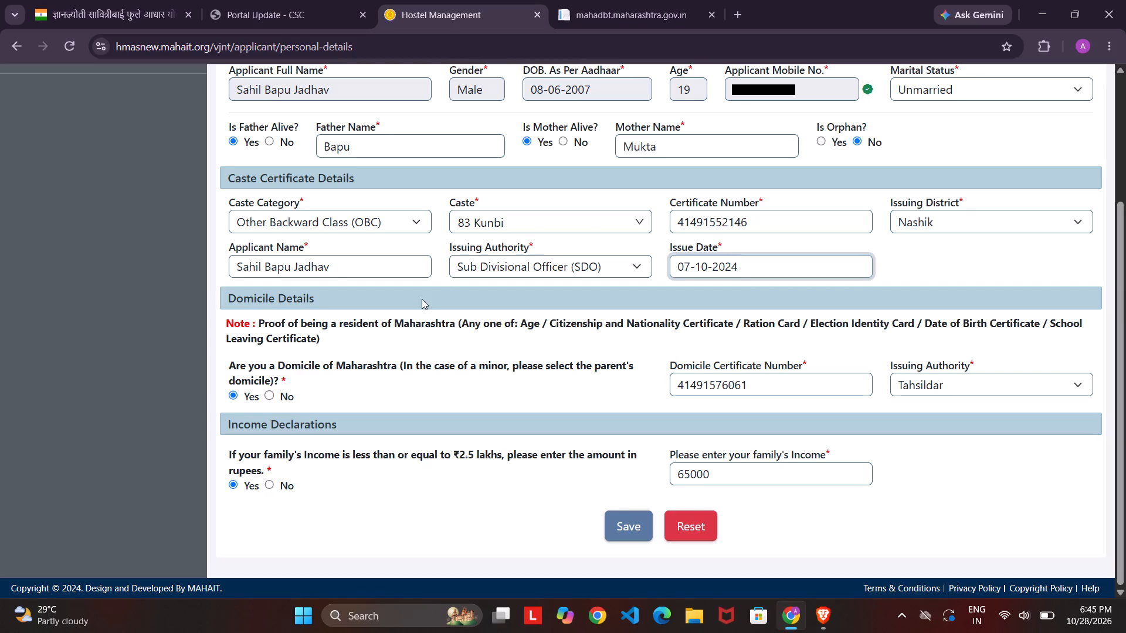
scroll(422, 299, "up", 3)
scroll(422, 299, "right", 1)
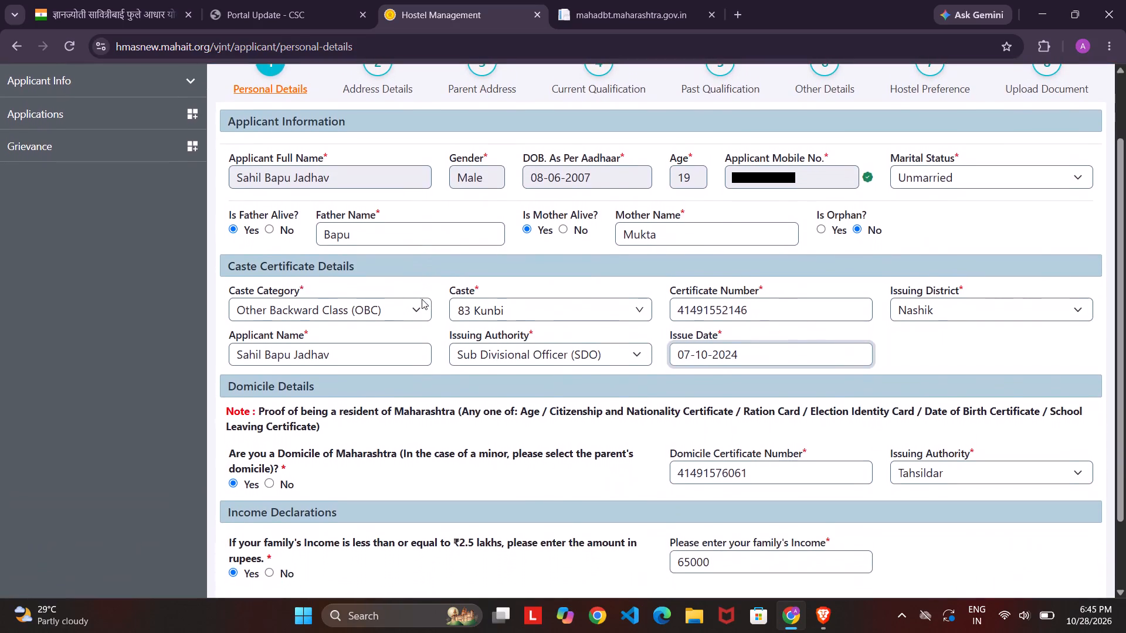
scroll(422, 299, "right", 1)
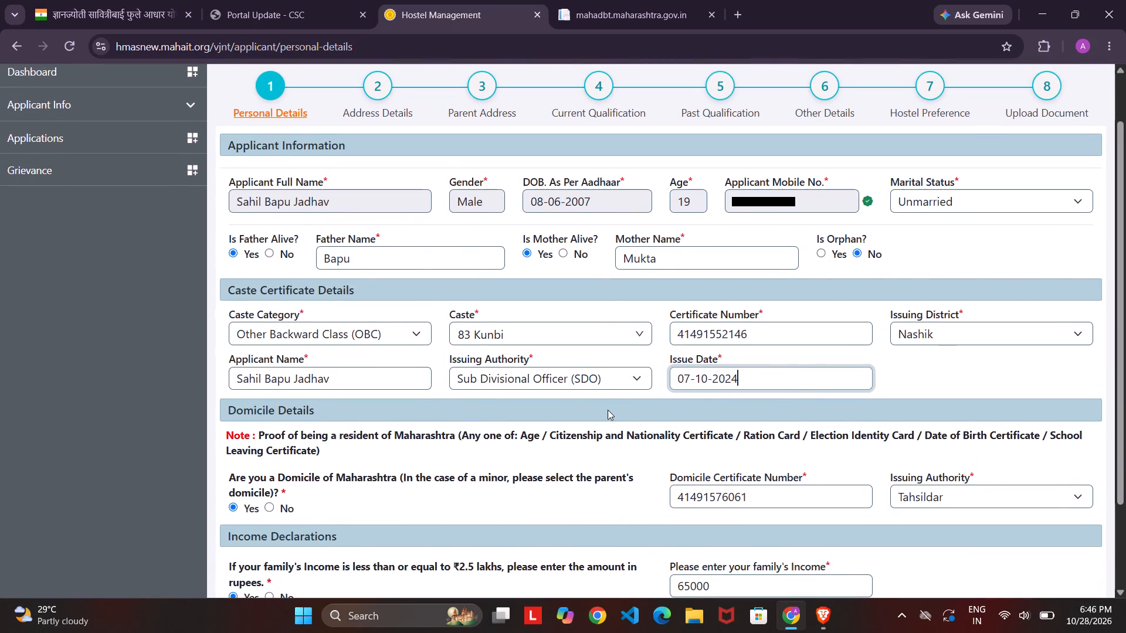
scroll(622, 397, "down", 2)
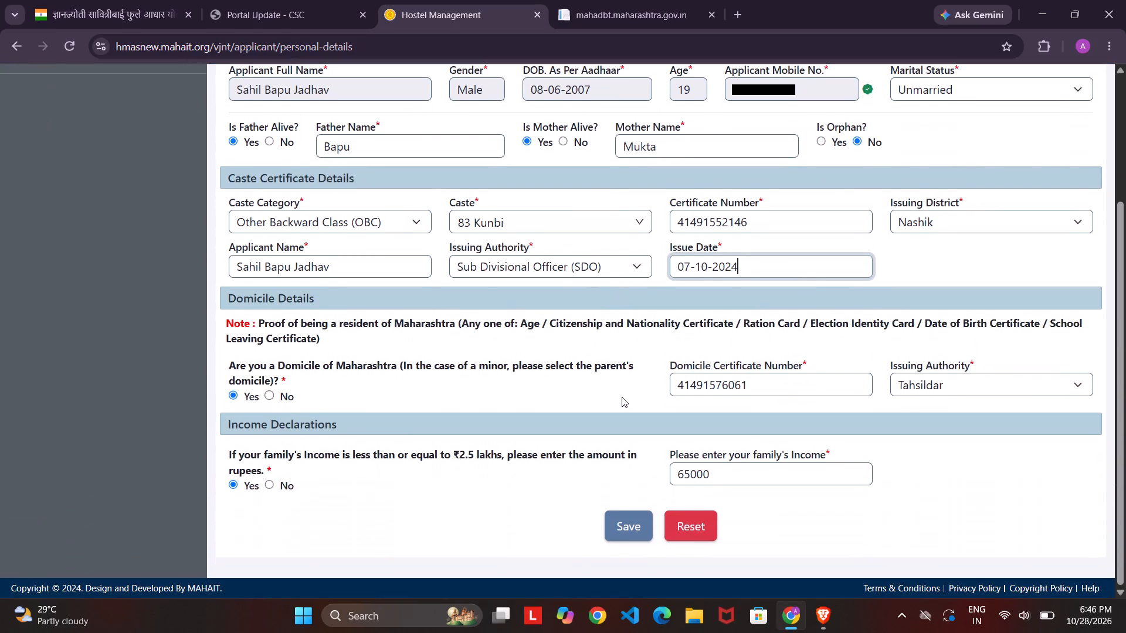
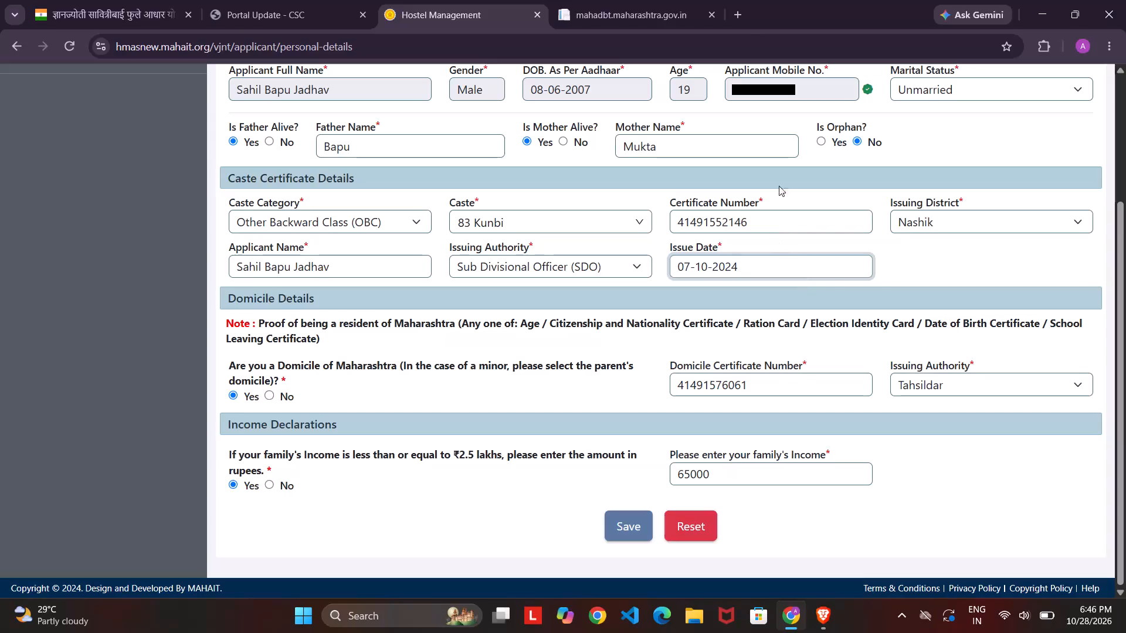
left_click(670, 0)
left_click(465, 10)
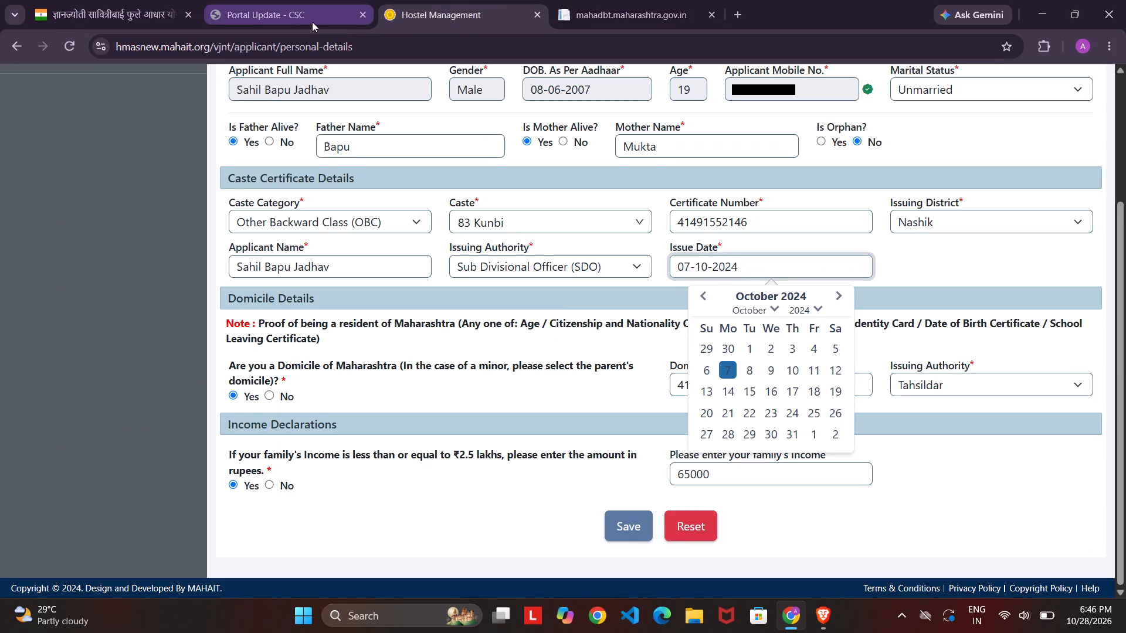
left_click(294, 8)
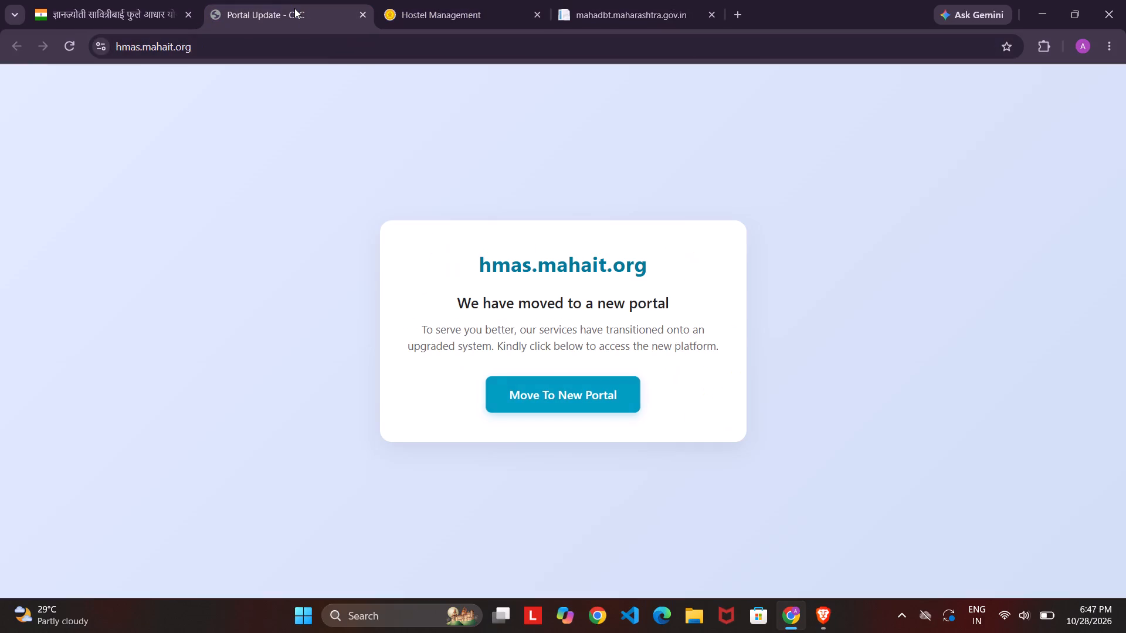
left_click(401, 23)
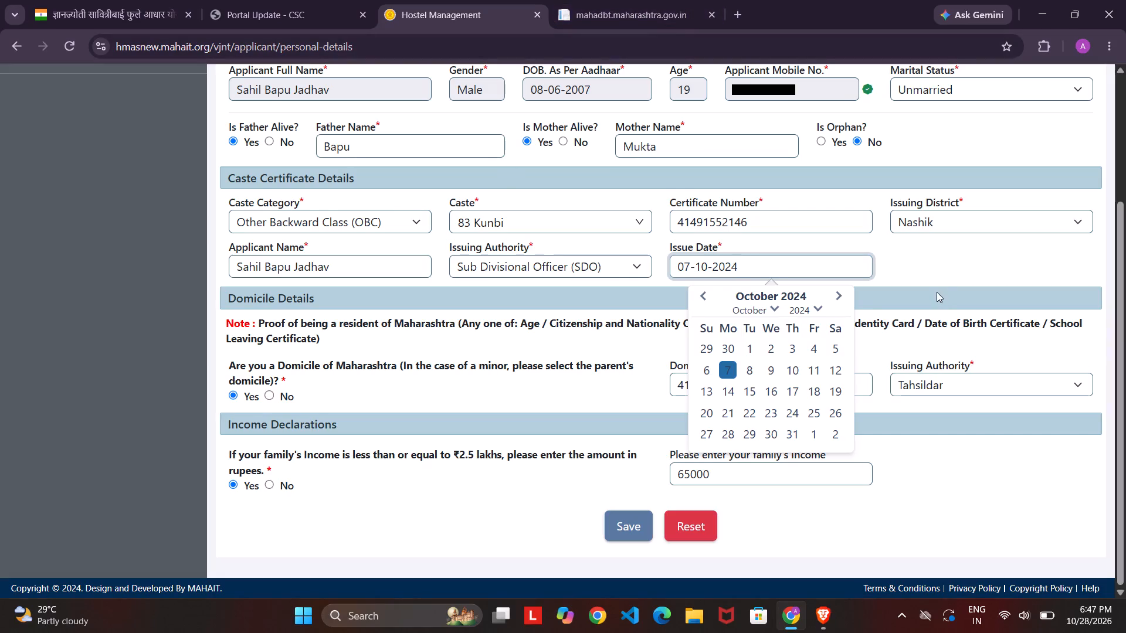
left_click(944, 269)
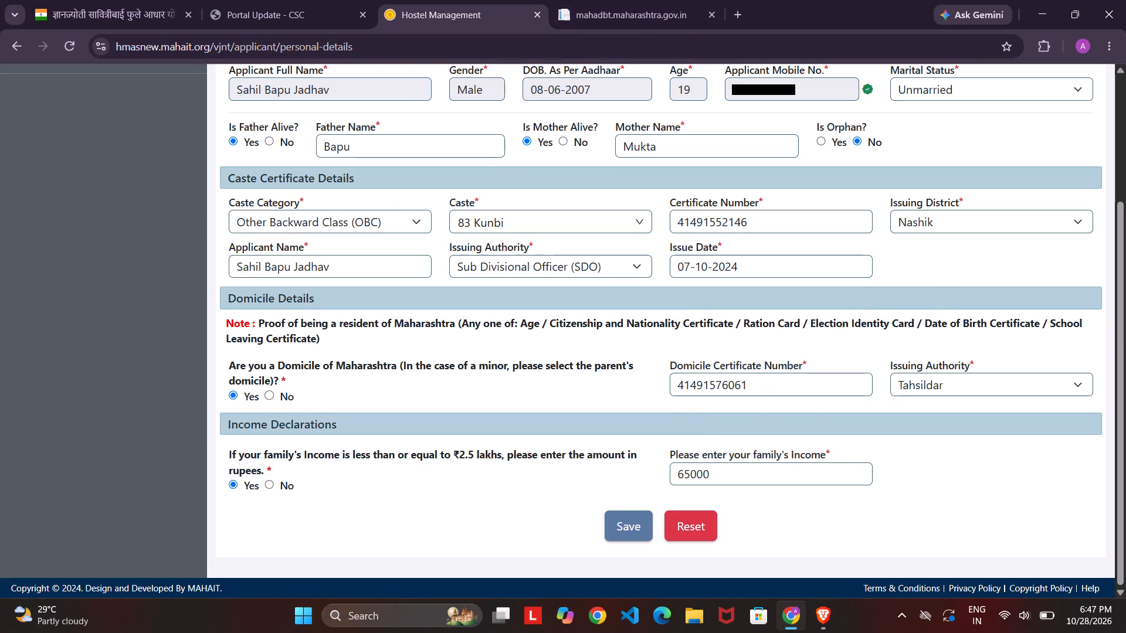
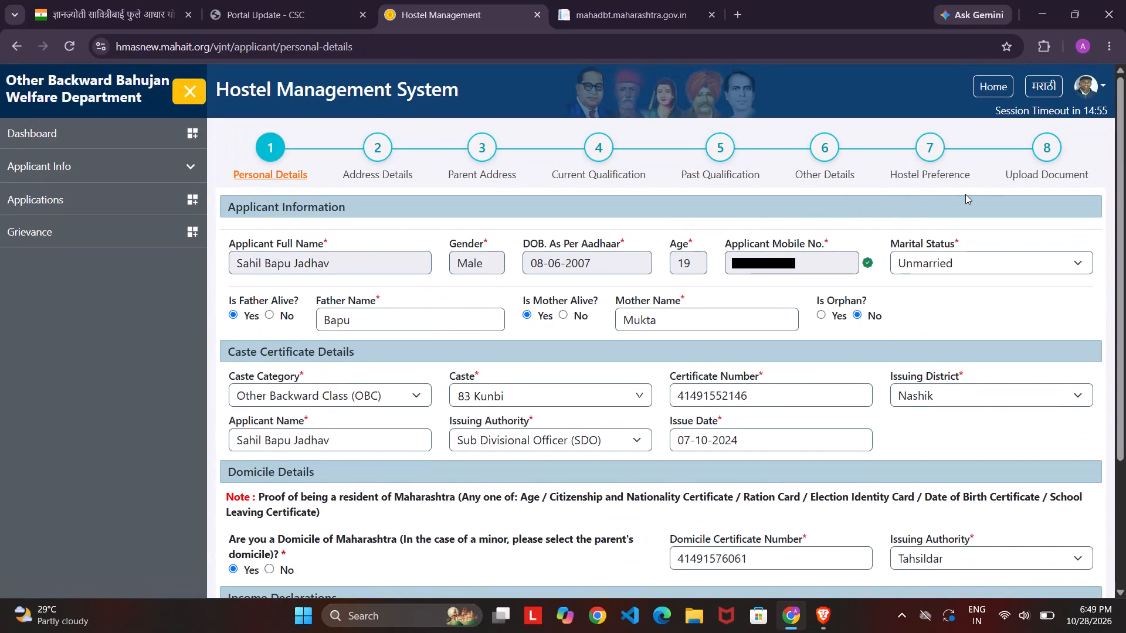
Save the applicant's completed personal, caste certificate, domicile and income details and continue to the address details.
scroll(965, 194, "down", 3)
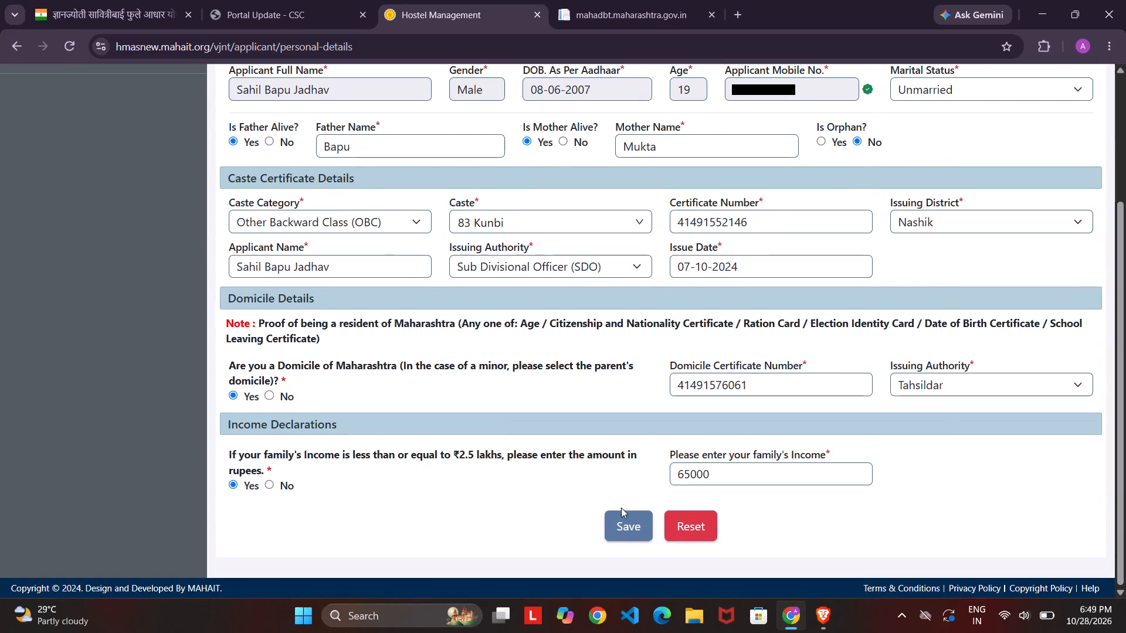
left_click(615, 518)
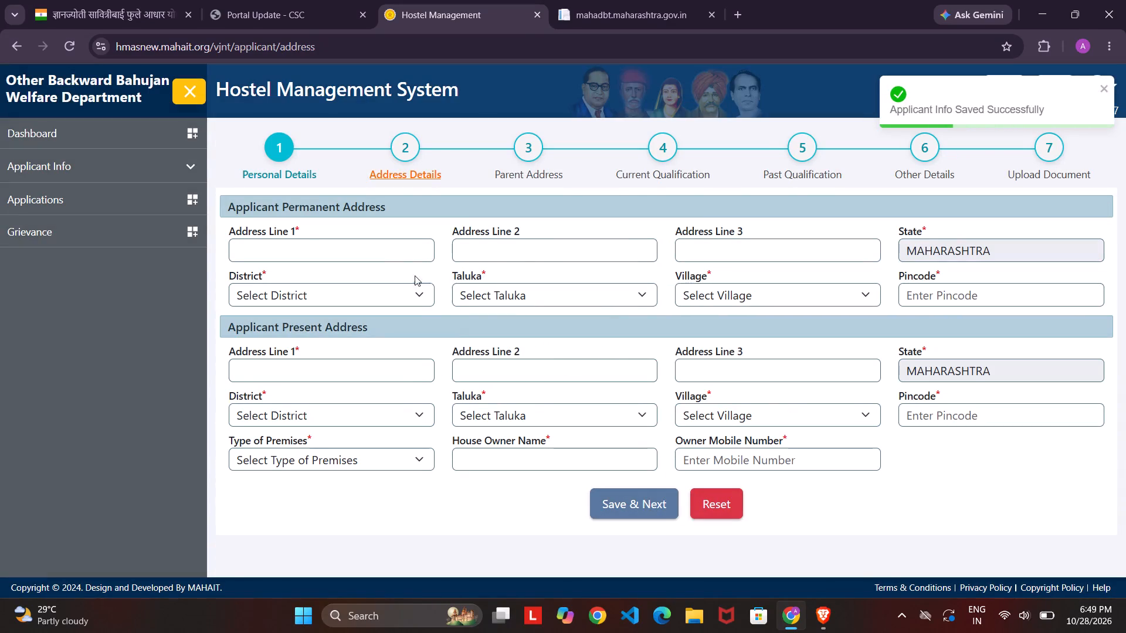
Start filling in Address Line 1 of the applicant's permanent address.
left_click(395, 256)
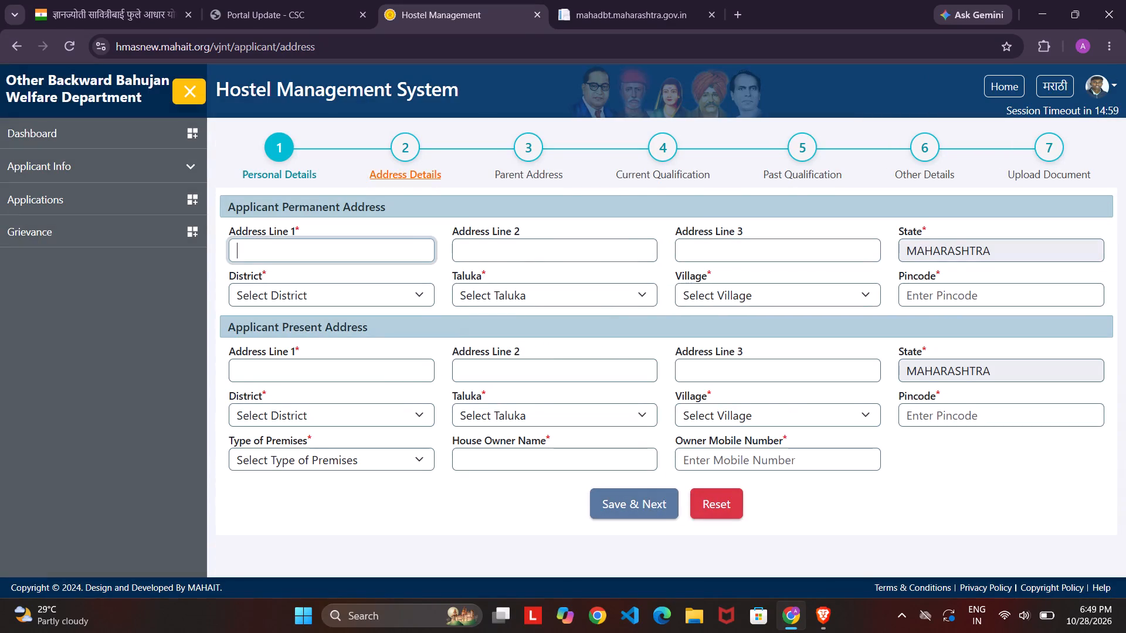
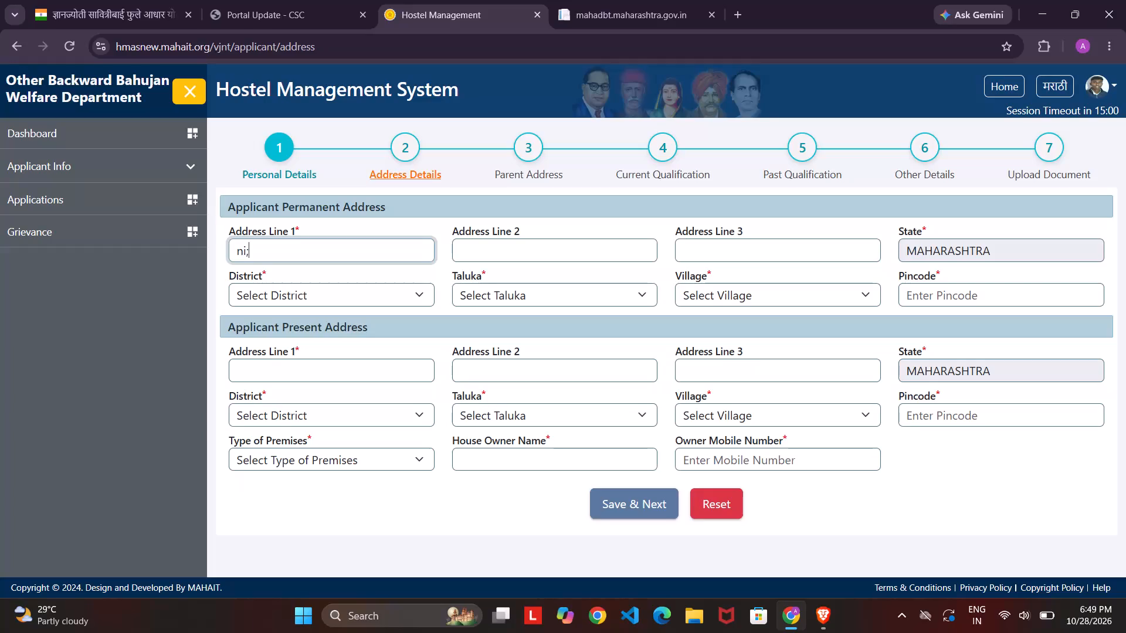
Replace the mistyped start of Address Line 1 in the applicant's permanent address with the road and locality.
key("BackSpace")
key("BackSpace")
key("BackSpace")
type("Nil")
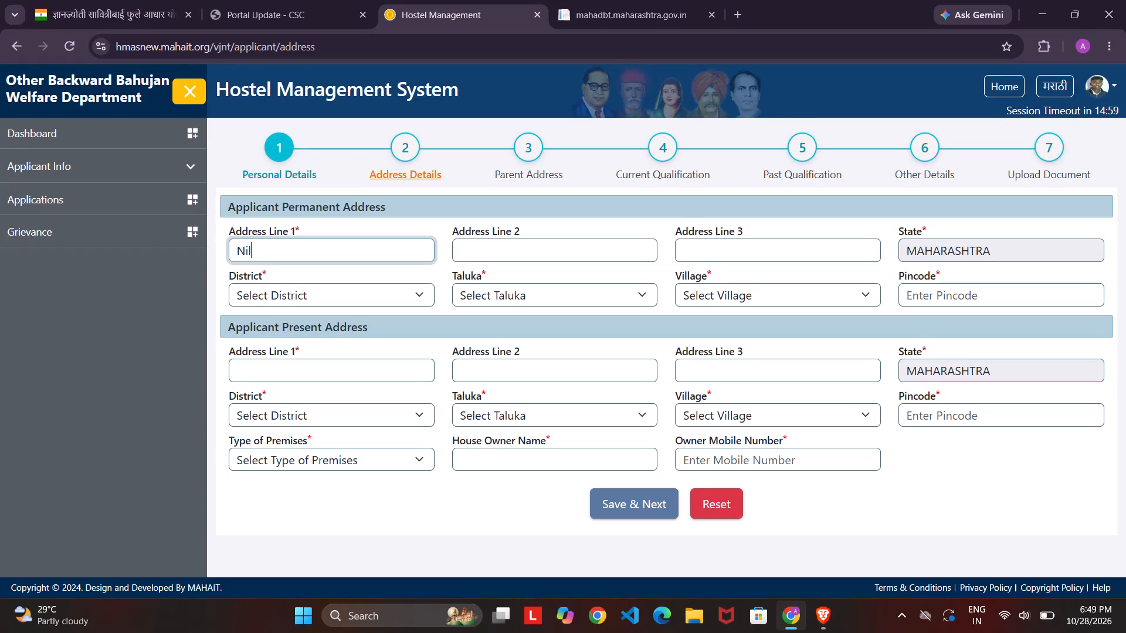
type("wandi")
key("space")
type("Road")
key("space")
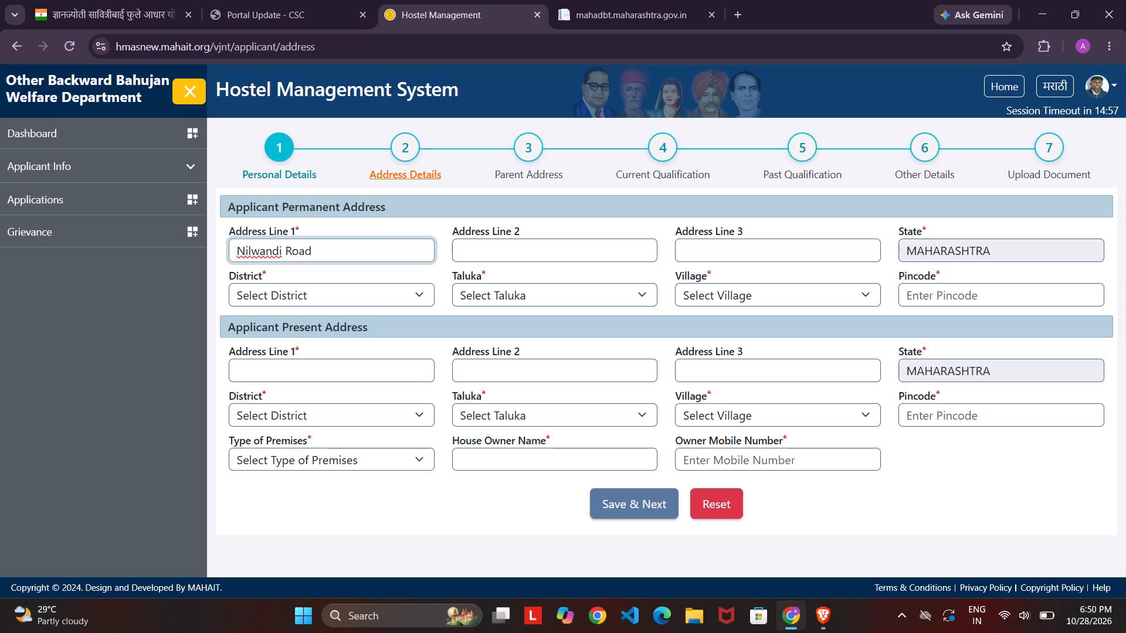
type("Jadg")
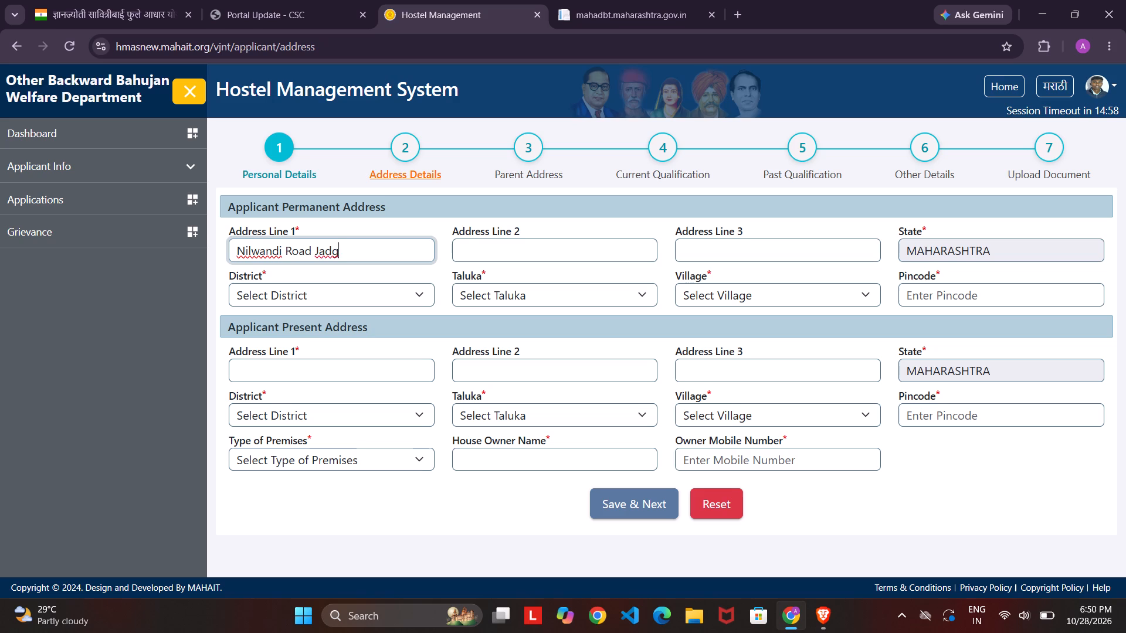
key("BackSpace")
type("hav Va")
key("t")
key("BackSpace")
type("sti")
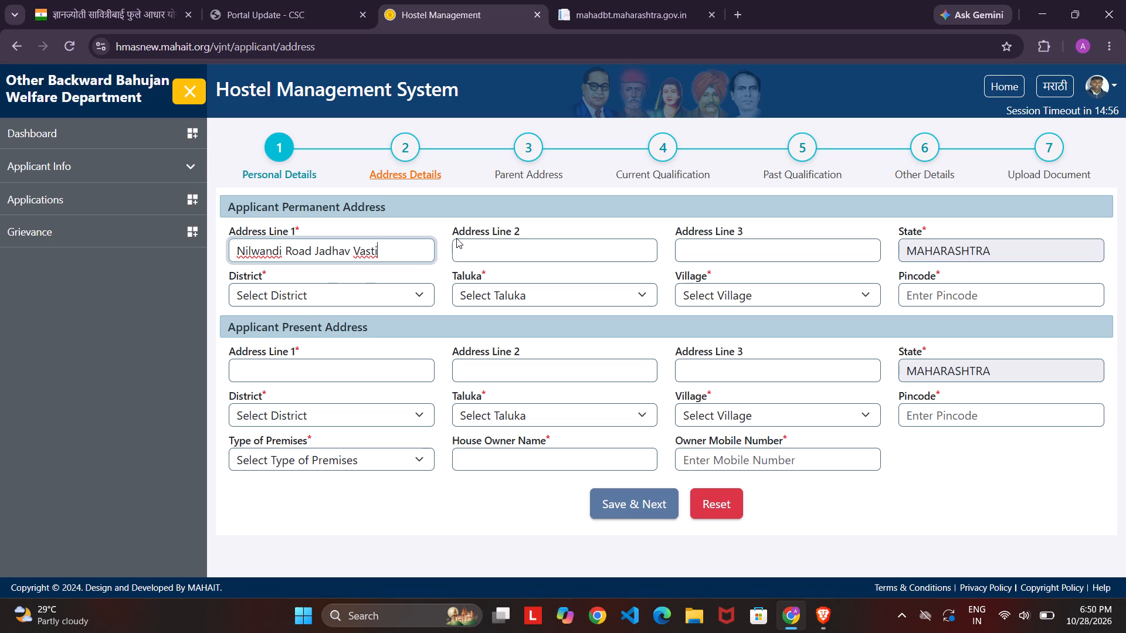
Fill in Address Line 2 of the applicant's permanent address with the post village, taluka and district.
left_click(477, 253)
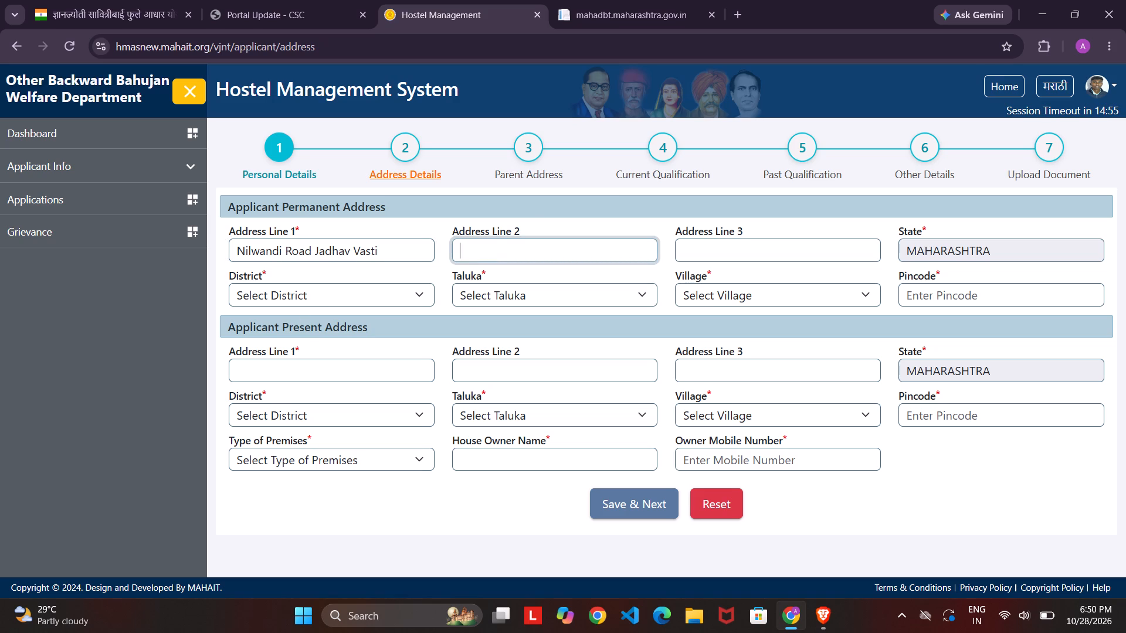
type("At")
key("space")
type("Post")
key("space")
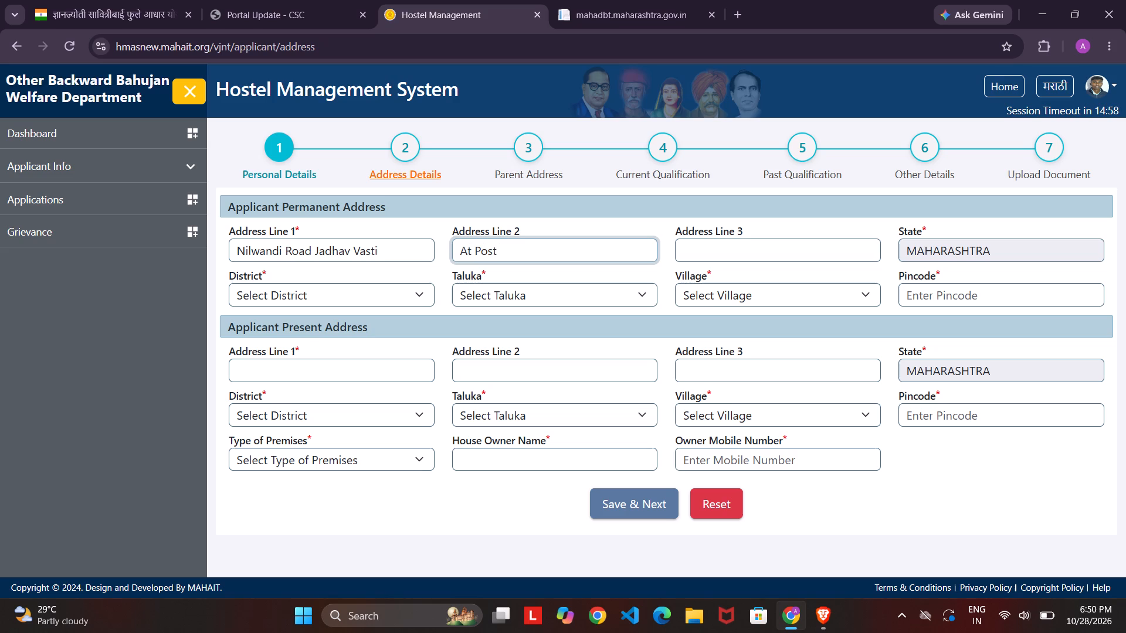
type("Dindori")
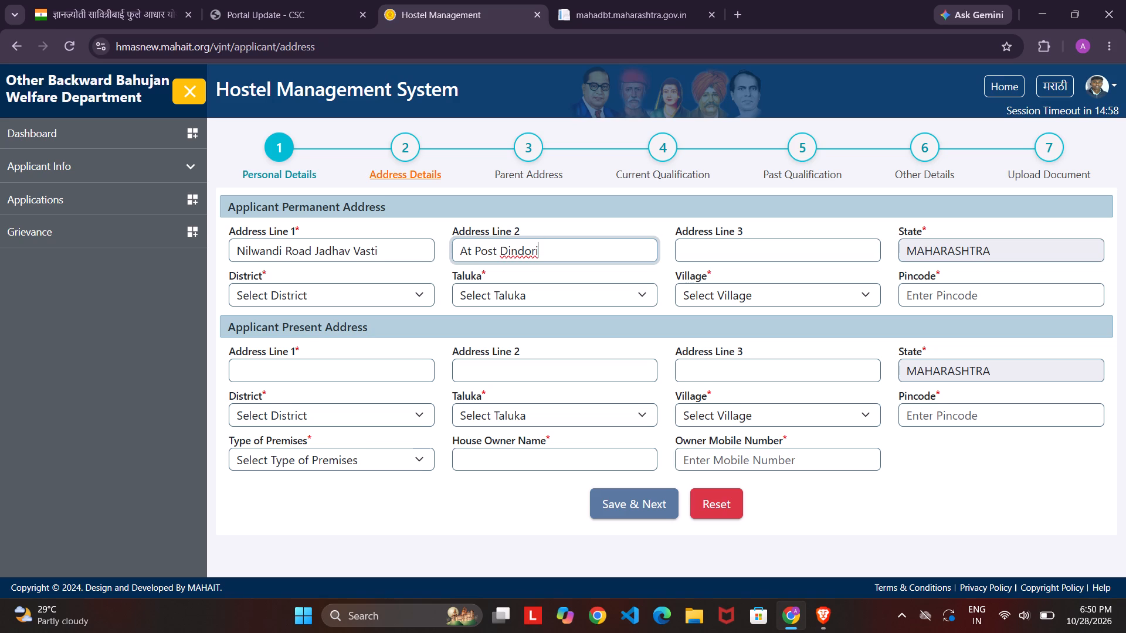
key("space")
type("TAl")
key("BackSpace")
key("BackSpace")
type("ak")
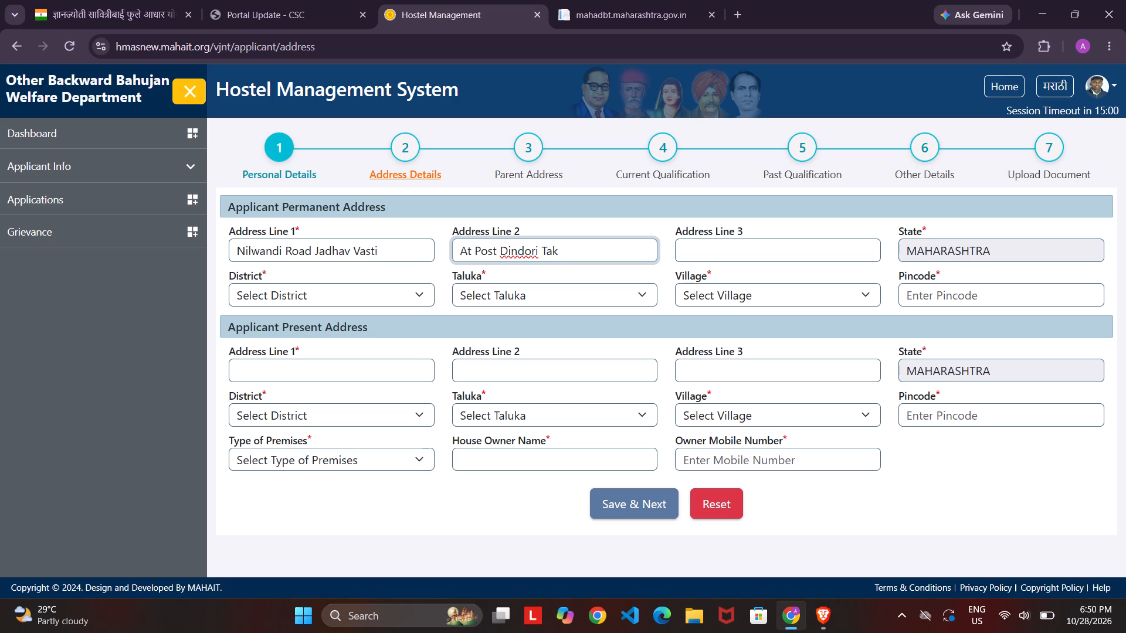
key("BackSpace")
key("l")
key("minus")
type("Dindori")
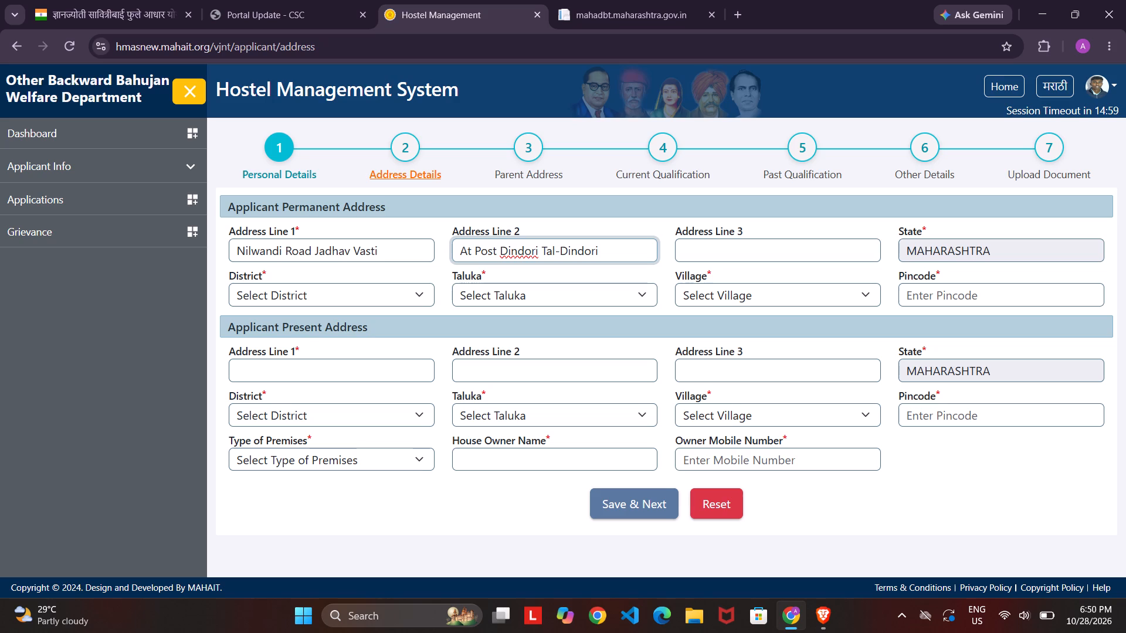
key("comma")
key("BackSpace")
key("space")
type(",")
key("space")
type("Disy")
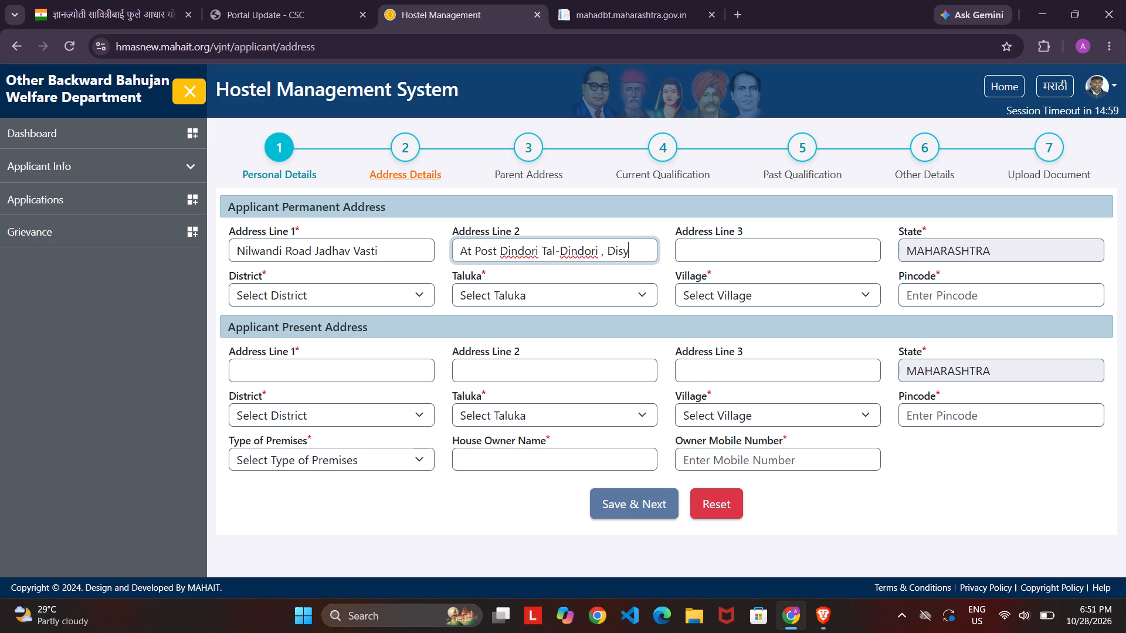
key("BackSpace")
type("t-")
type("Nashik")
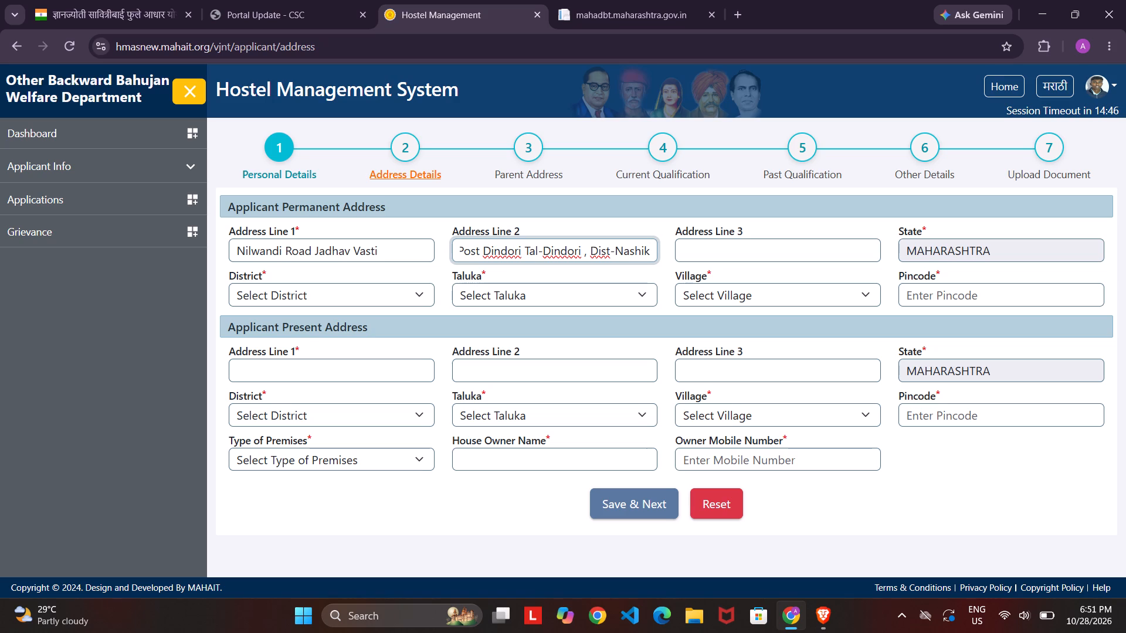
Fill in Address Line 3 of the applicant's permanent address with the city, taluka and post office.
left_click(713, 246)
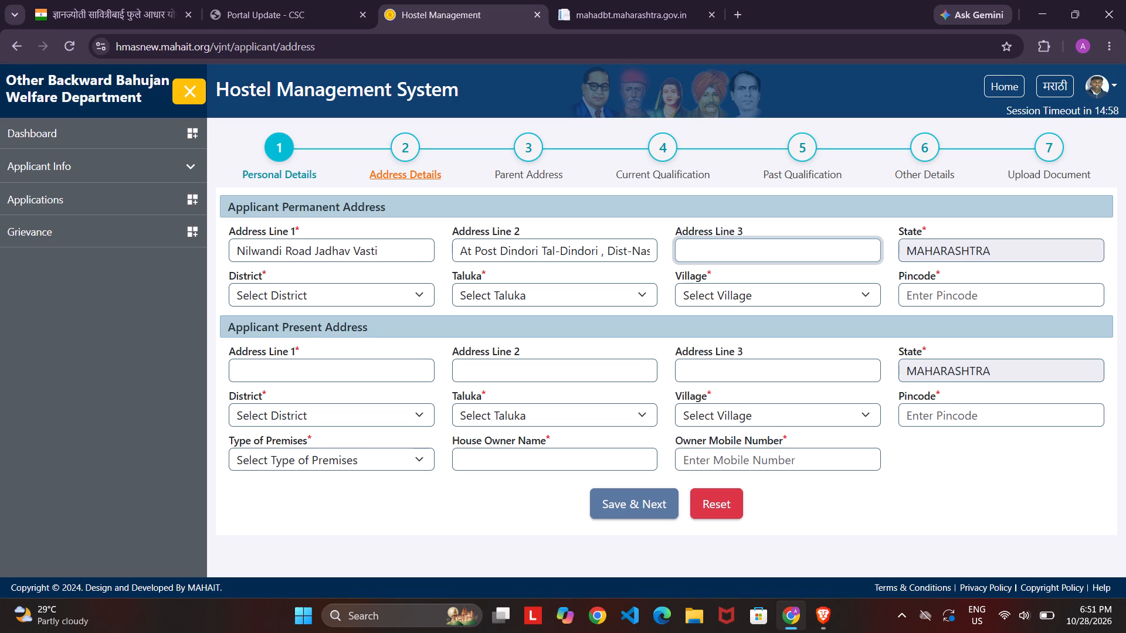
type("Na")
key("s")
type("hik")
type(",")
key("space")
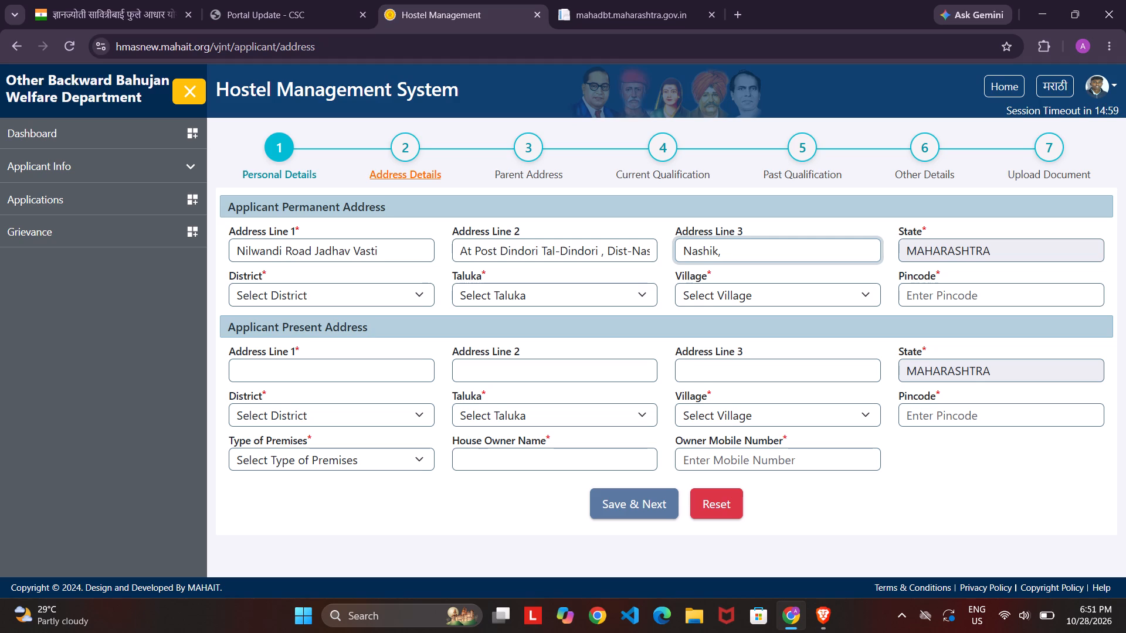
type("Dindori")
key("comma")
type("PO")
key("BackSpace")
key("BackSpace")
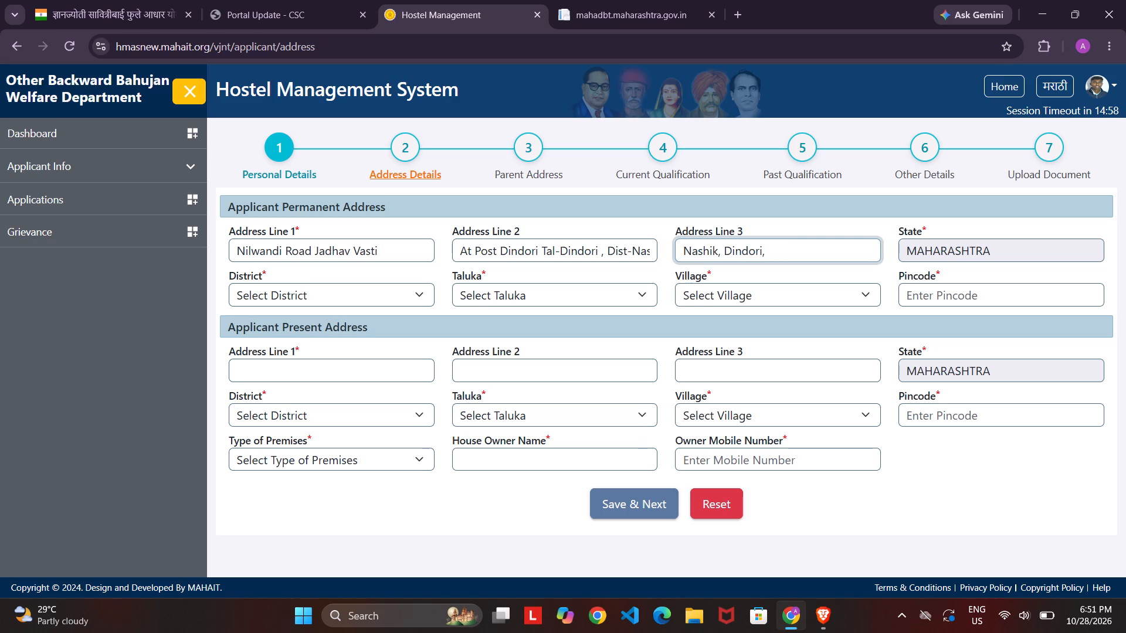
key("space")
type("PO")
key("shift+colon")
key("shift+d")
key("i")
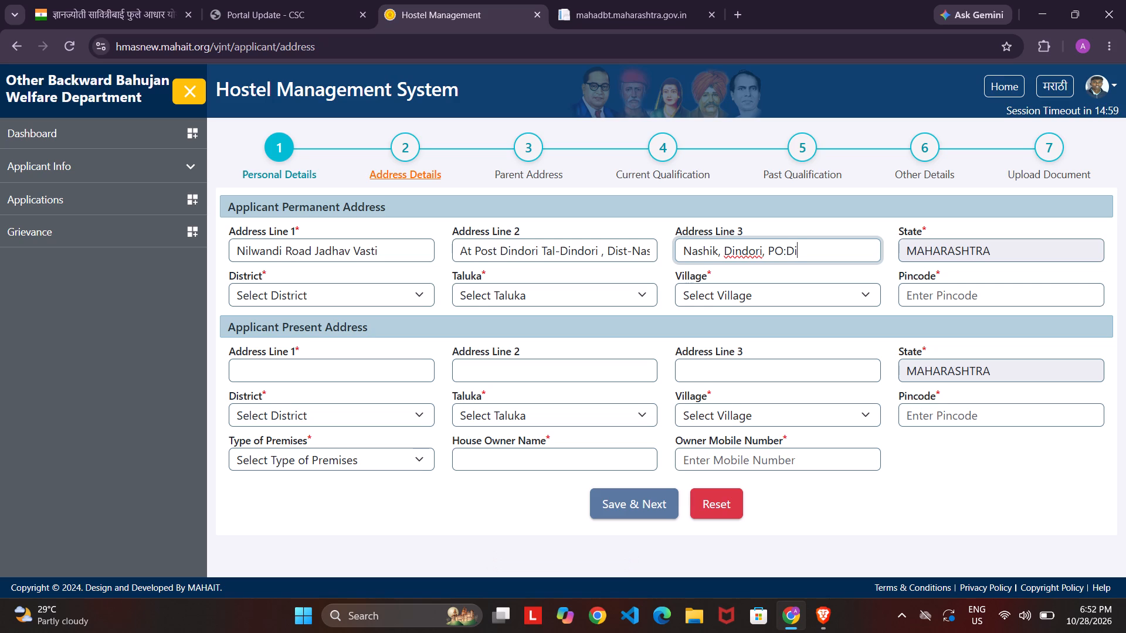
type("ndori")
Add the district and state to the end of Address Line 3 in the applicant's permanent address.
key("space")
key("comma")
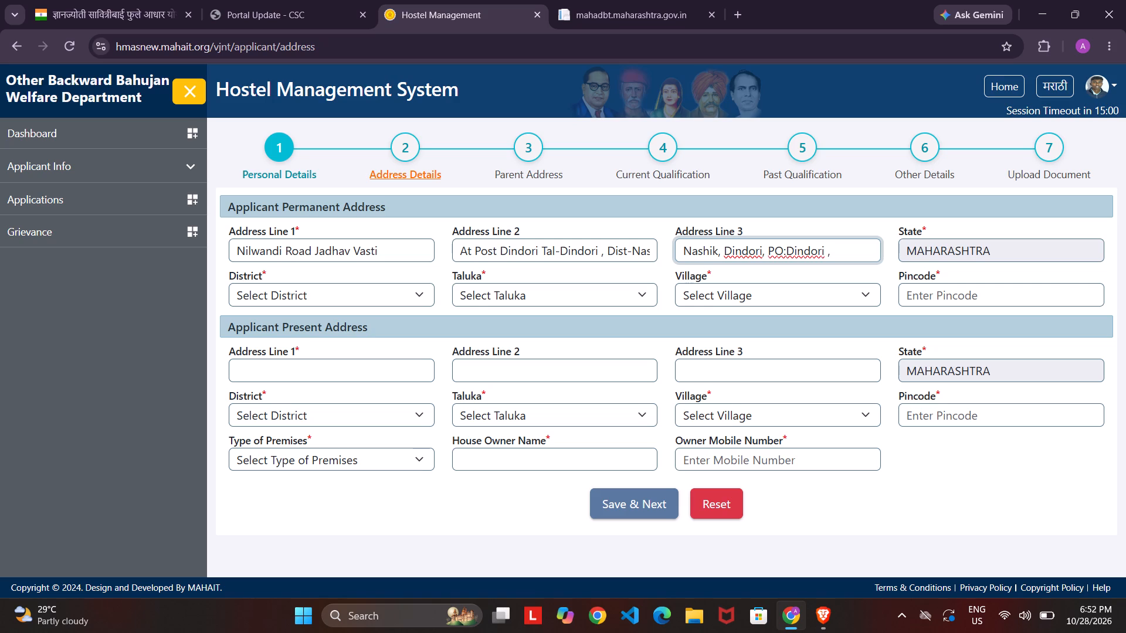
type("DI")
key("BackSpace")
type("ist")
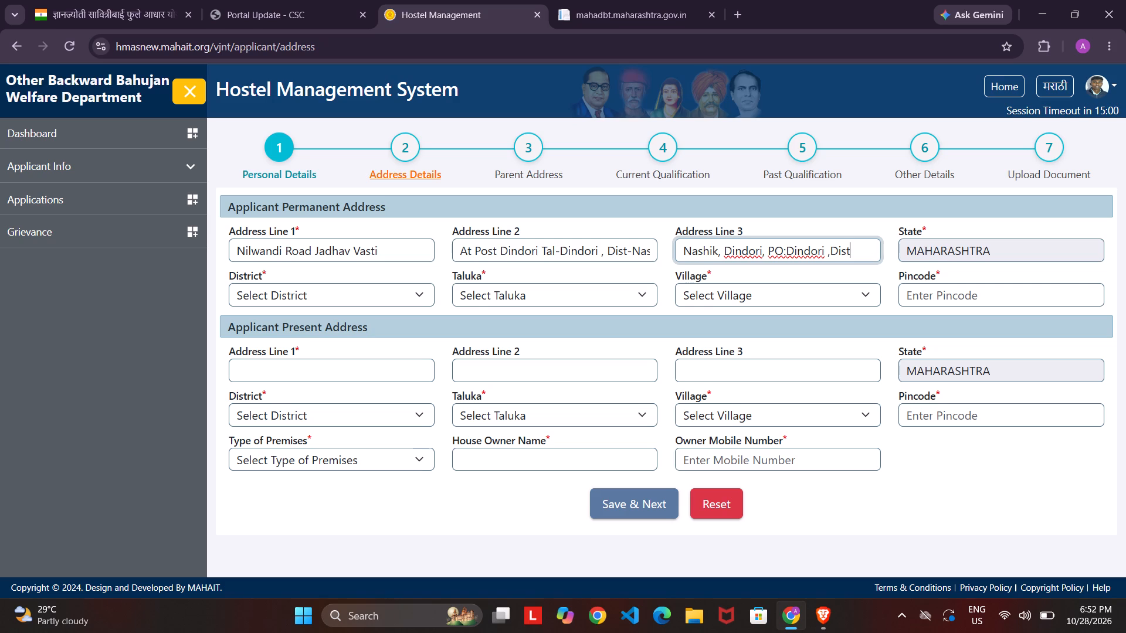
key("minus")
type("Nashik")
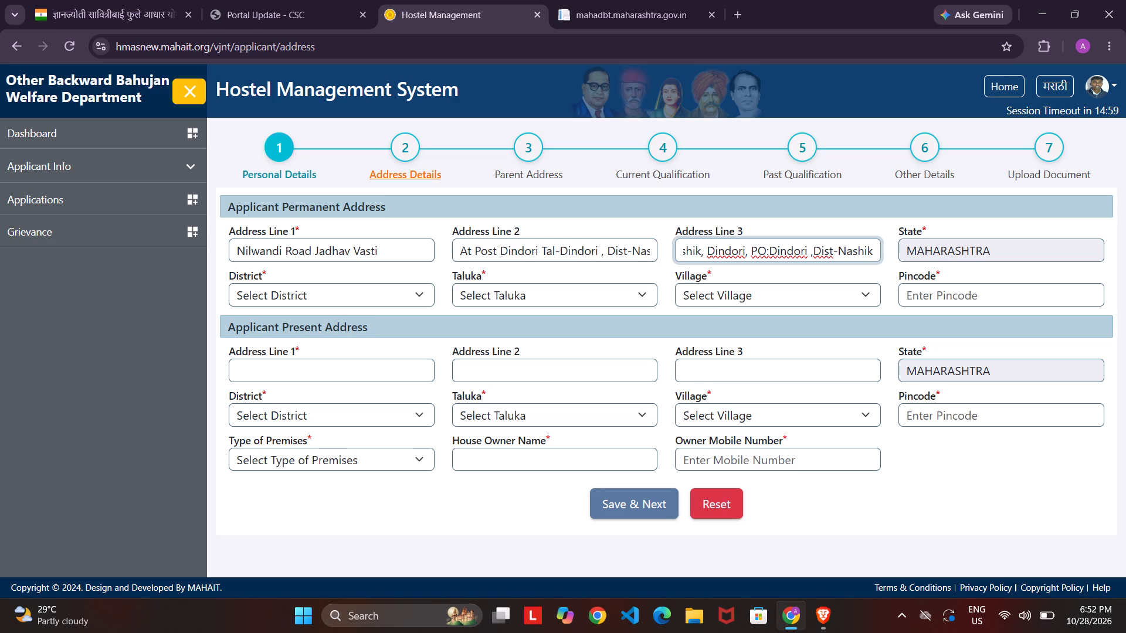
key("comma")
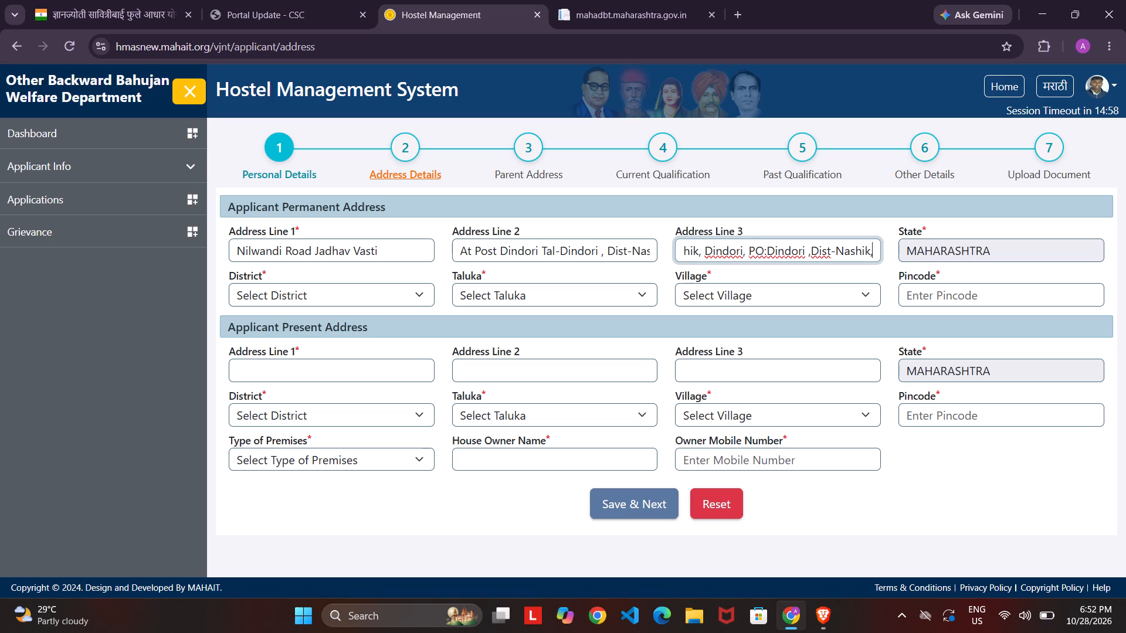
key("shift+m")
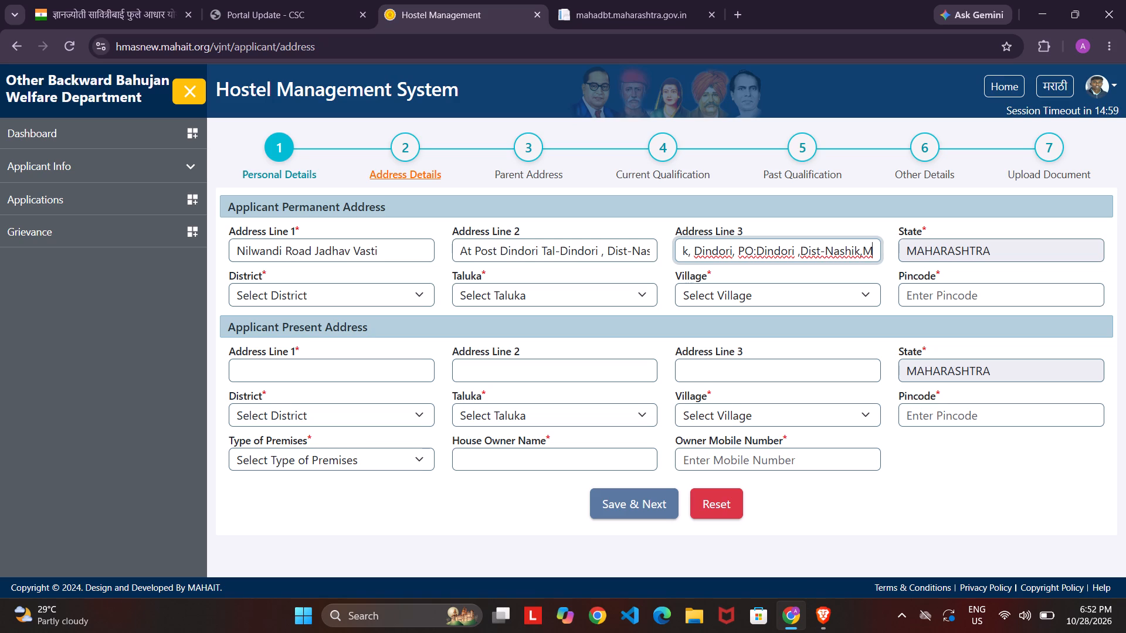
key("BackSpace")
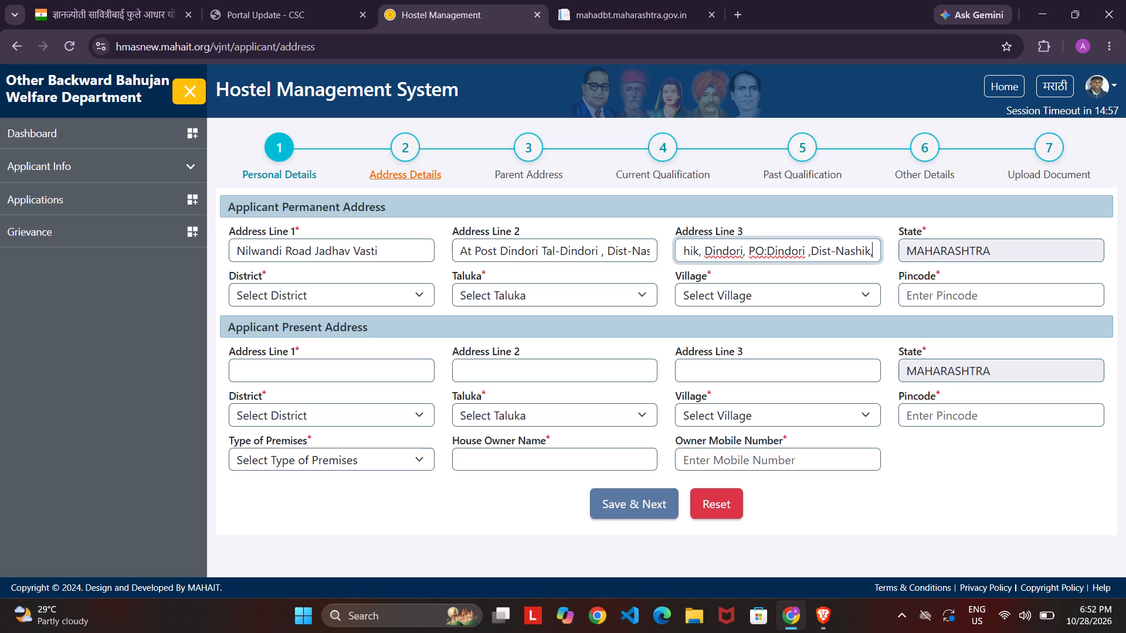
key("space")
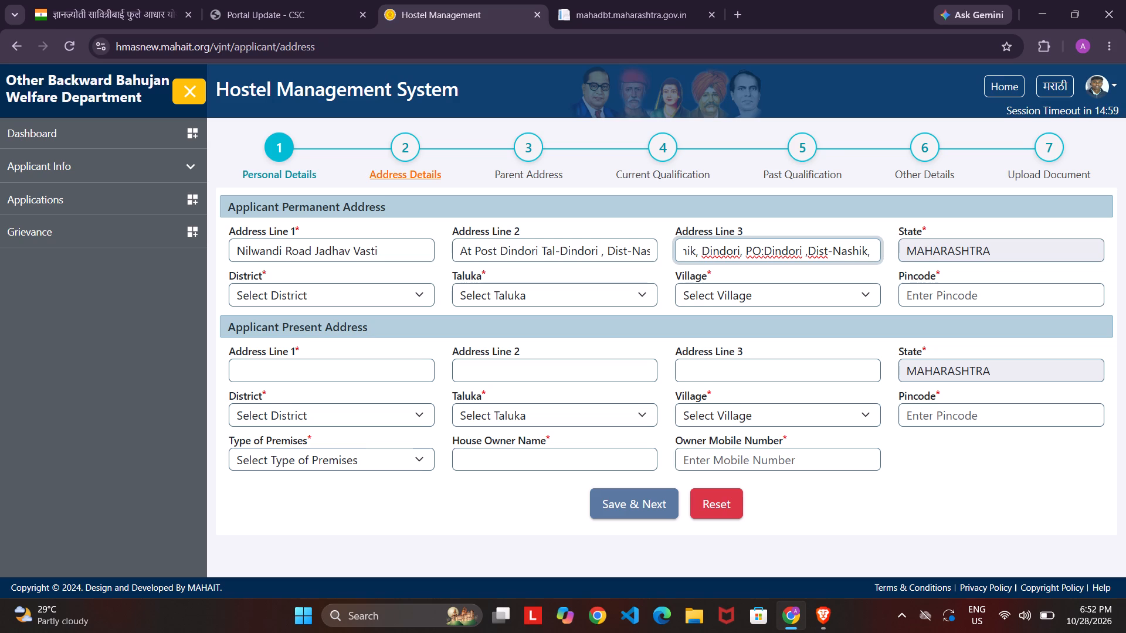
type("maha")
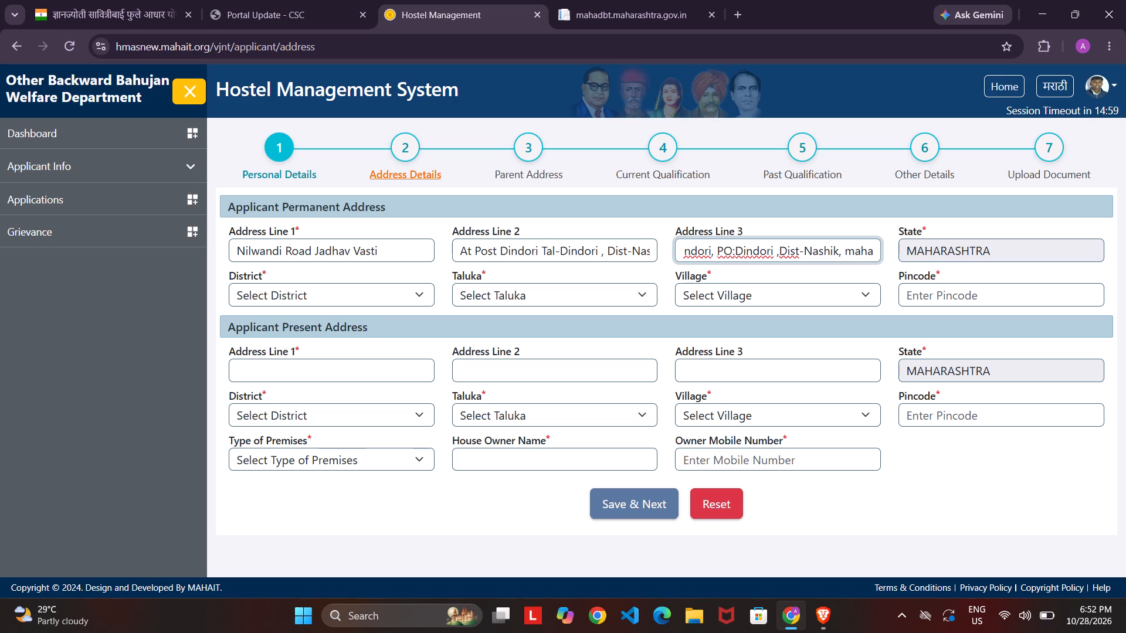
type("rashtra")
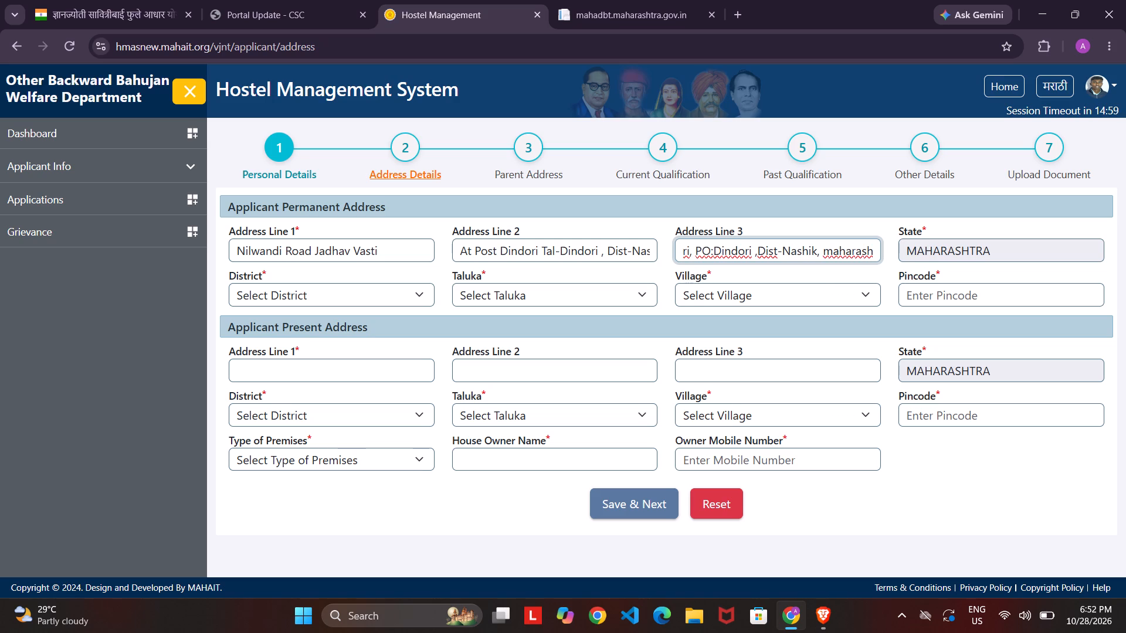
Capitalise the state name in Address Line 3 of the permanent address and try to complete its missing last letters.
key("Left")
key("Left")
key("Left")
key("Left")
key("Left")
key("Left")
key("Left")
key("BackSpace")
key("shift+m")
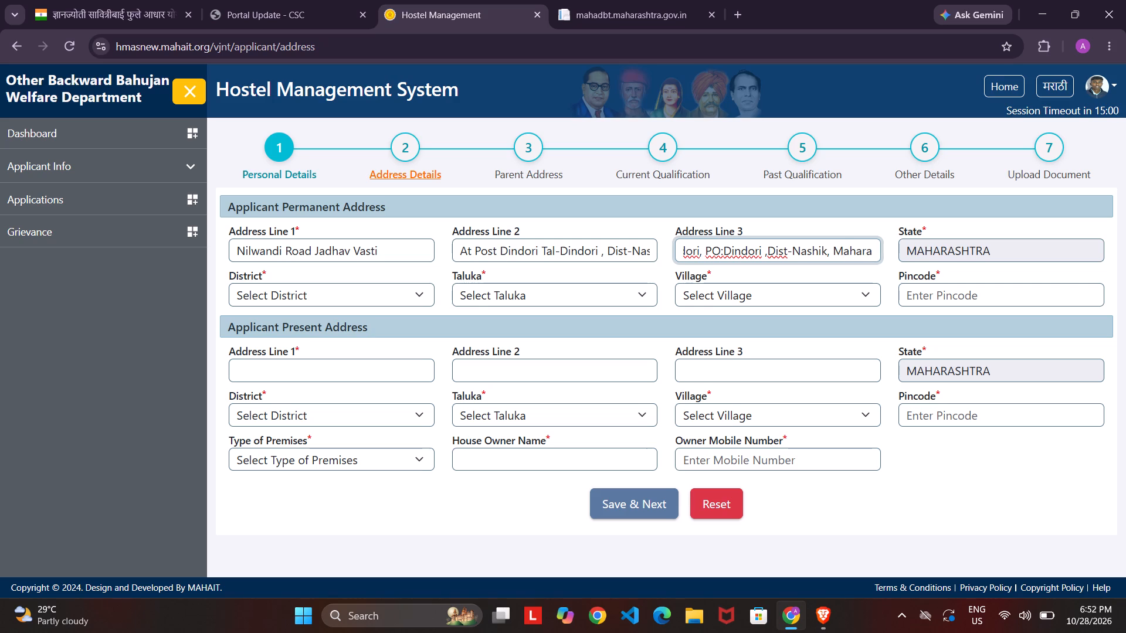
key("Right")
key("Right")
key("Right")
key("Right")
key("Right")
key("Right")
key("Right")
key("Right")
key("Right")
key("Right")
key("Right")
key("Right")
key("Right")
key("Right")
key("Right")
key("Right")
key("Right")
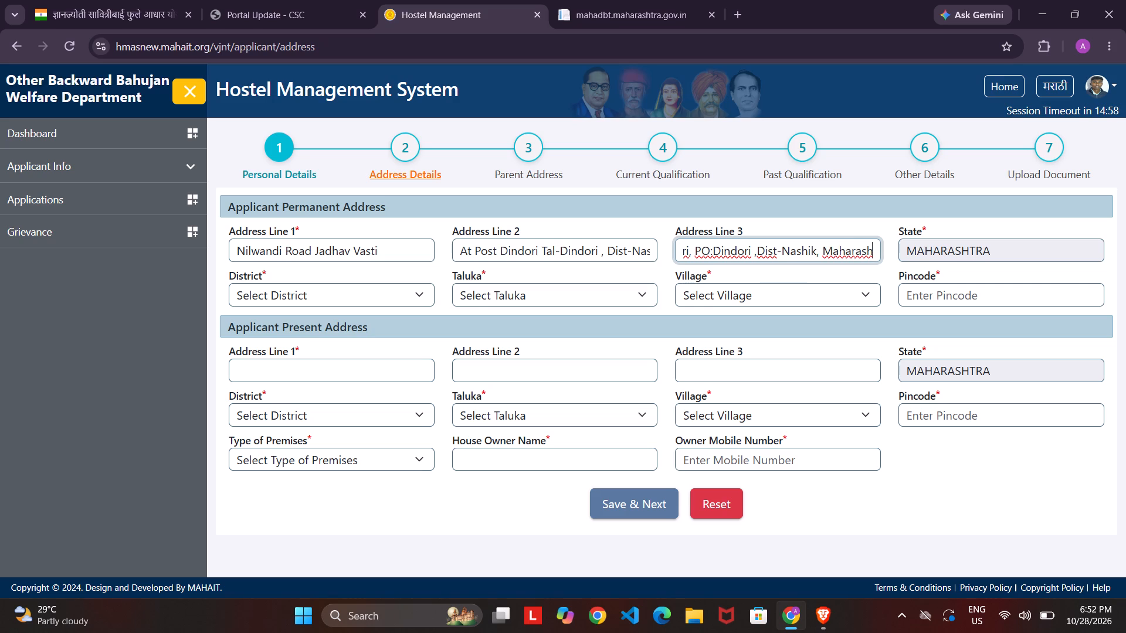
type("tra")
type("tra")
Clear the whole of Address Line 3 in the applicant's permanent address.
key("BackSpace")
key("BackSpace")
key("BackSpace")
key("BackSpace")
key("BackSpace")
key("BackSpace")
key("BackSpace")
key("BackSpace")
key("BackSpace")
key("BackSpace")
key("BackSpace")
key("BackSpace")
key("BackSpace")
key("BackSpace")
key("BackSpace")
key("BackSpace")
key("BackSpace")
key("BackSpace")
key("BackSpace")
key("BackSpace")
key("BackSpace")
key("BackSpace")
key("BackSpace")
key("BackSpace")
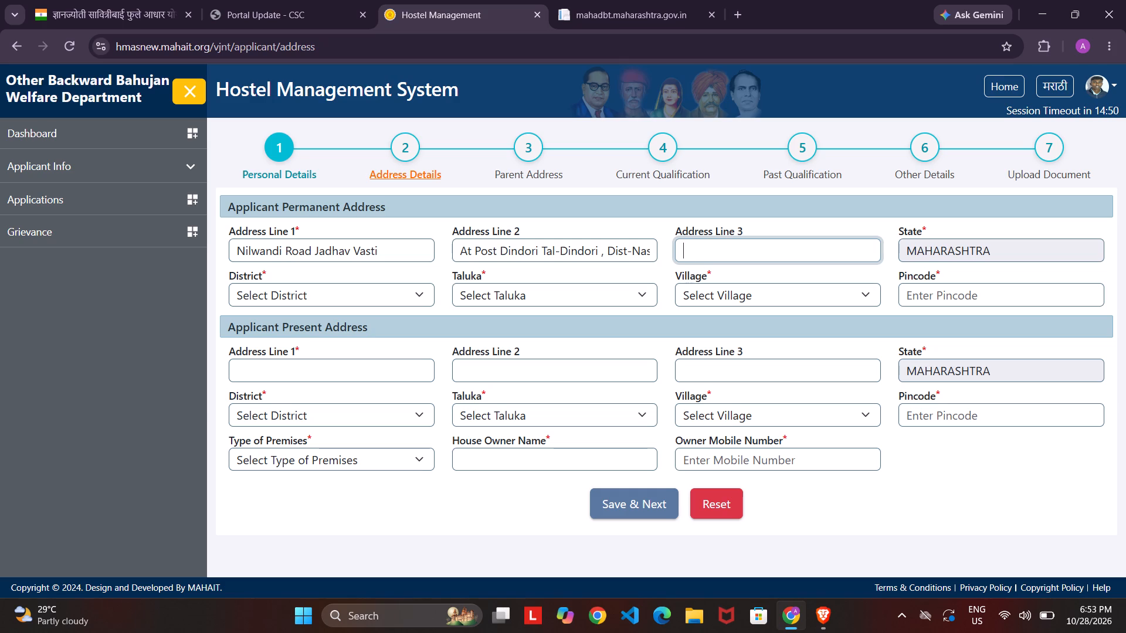
Copy the text of Address Line 2 into Address Line 3 of the permanent address and add a comma and space after it.
left_click_drag(461, 250, 757, 243)
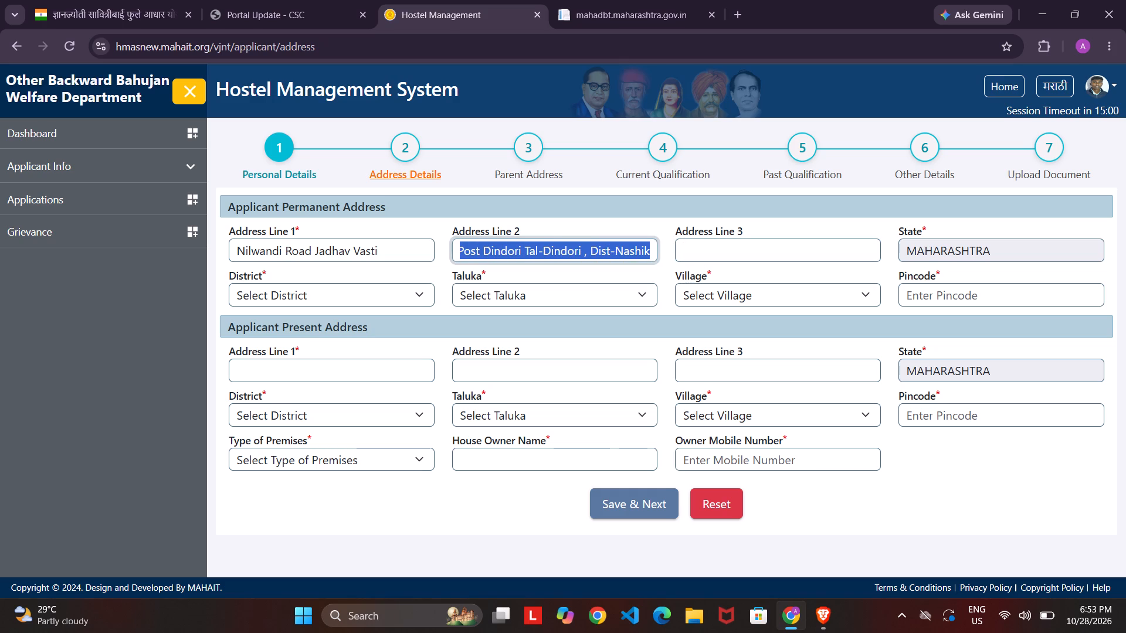
key("ctrl+c")
left_click(750, 246)
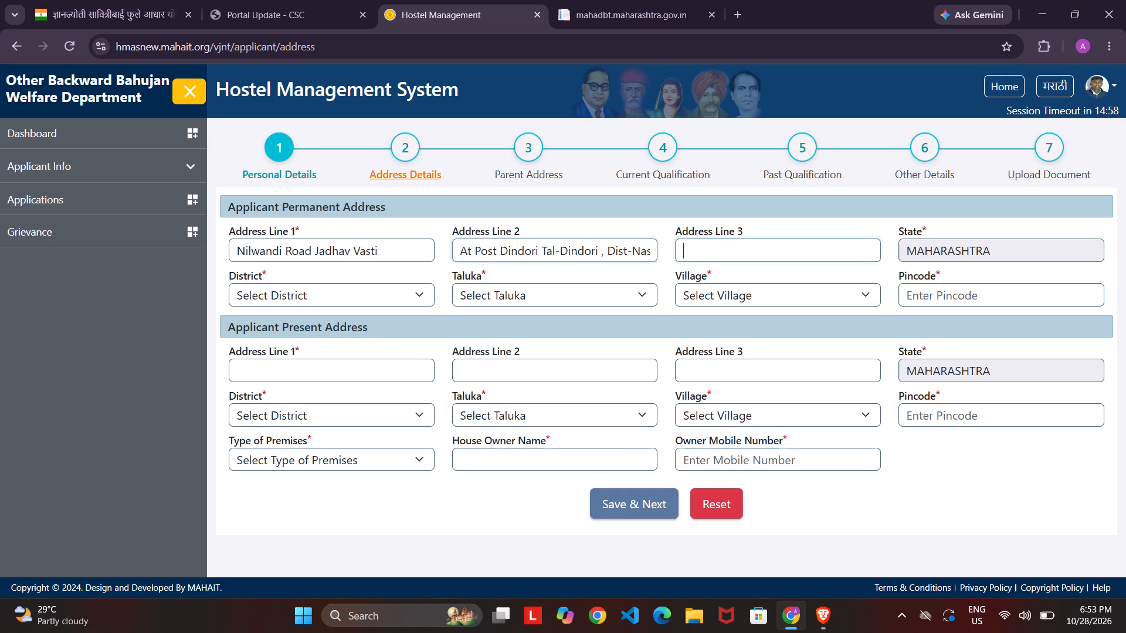
key("ctrl+v")
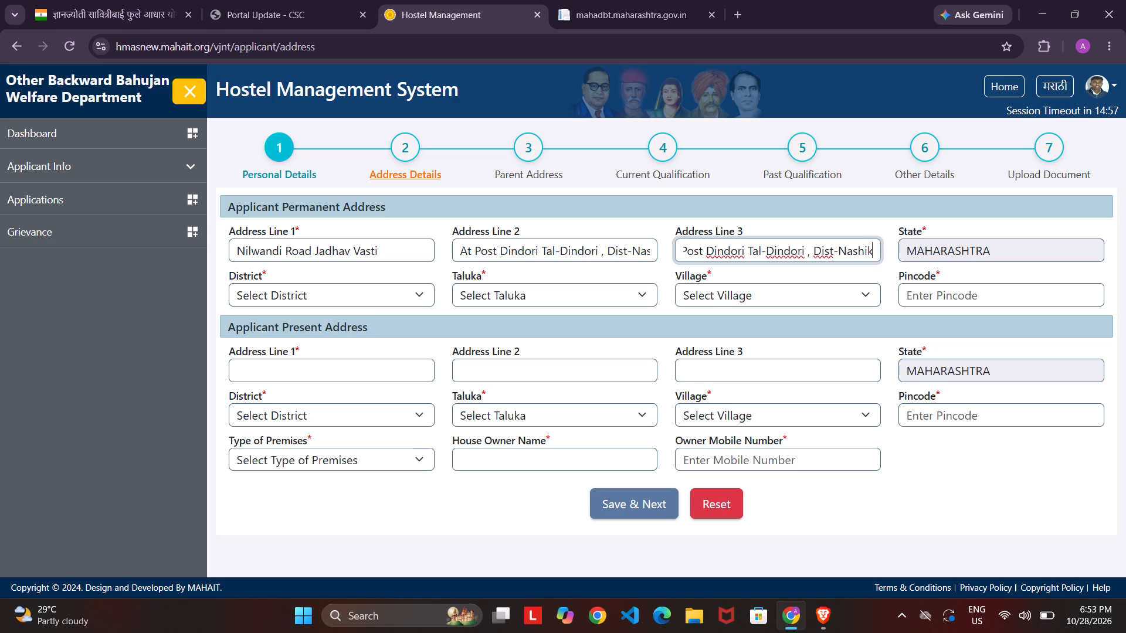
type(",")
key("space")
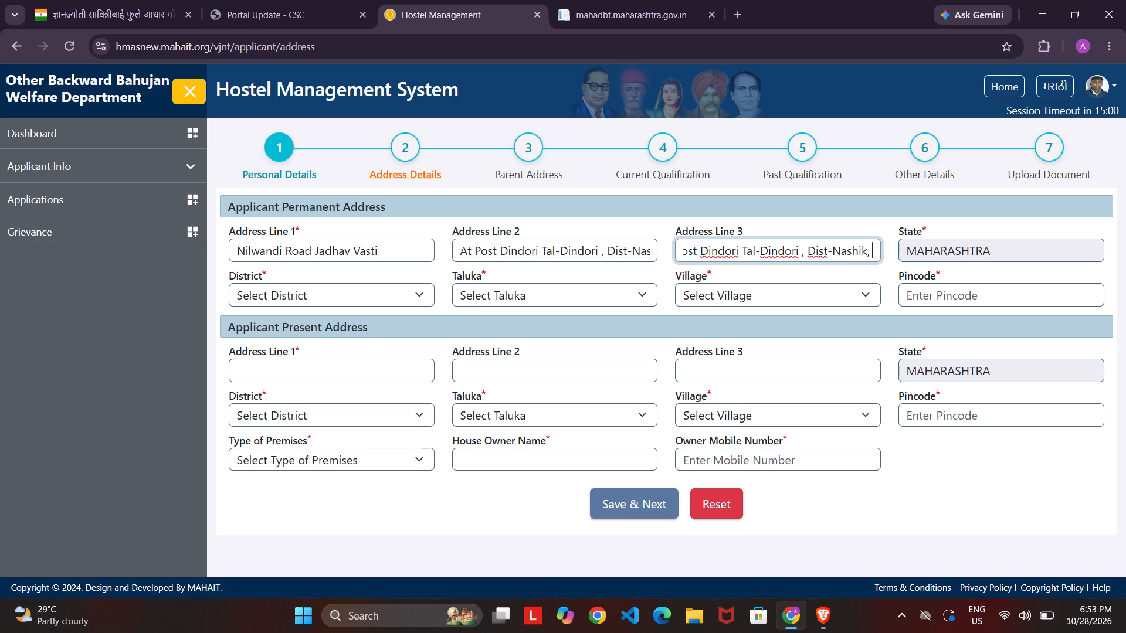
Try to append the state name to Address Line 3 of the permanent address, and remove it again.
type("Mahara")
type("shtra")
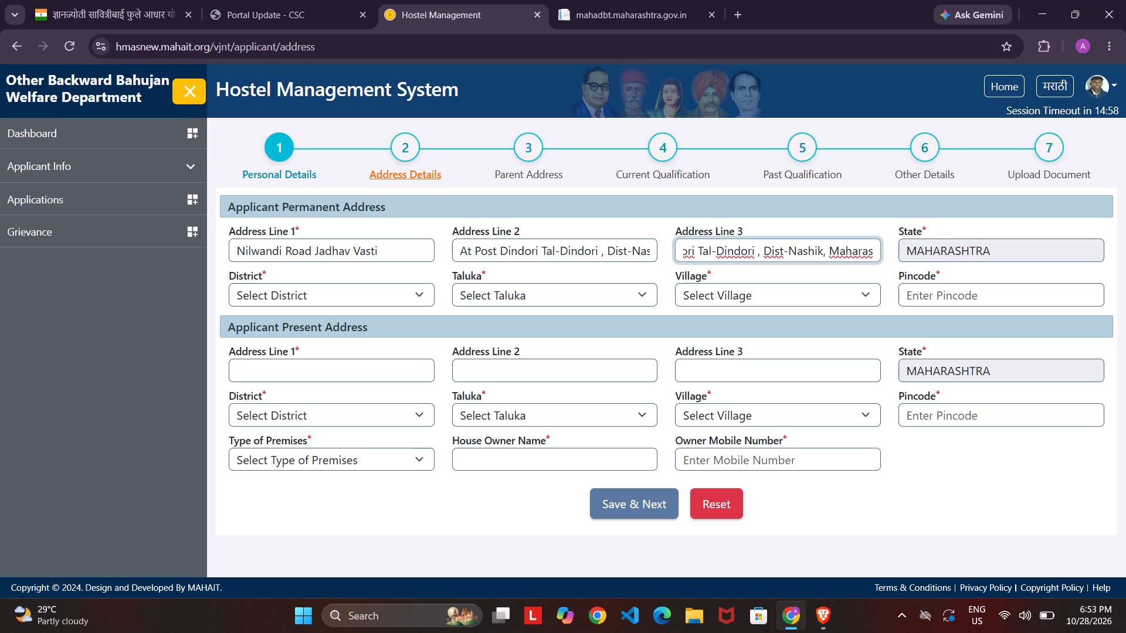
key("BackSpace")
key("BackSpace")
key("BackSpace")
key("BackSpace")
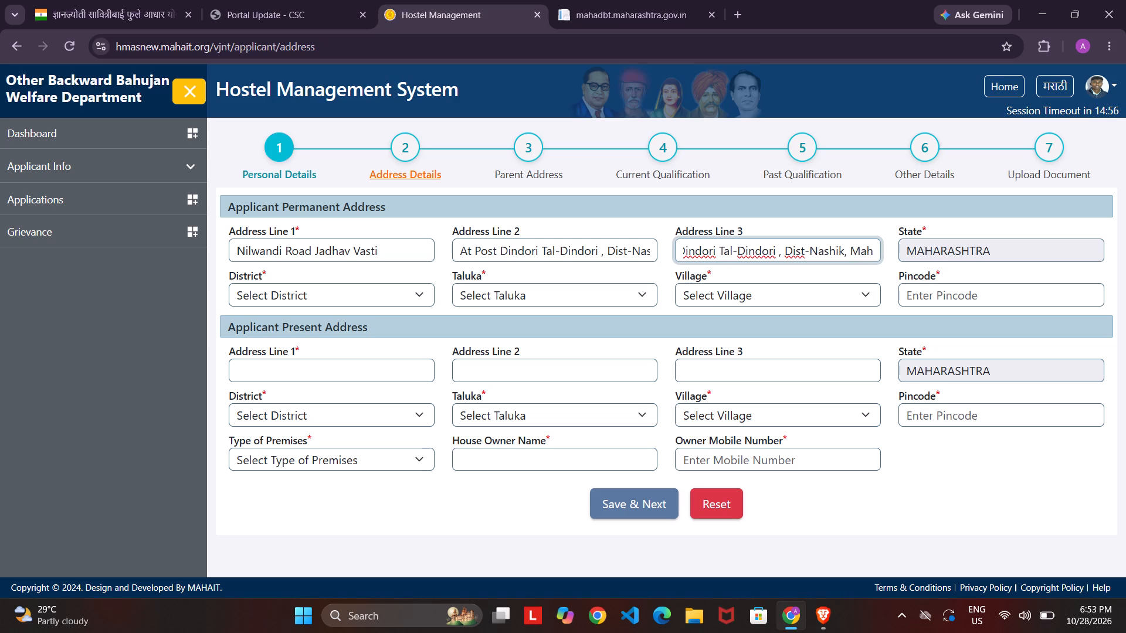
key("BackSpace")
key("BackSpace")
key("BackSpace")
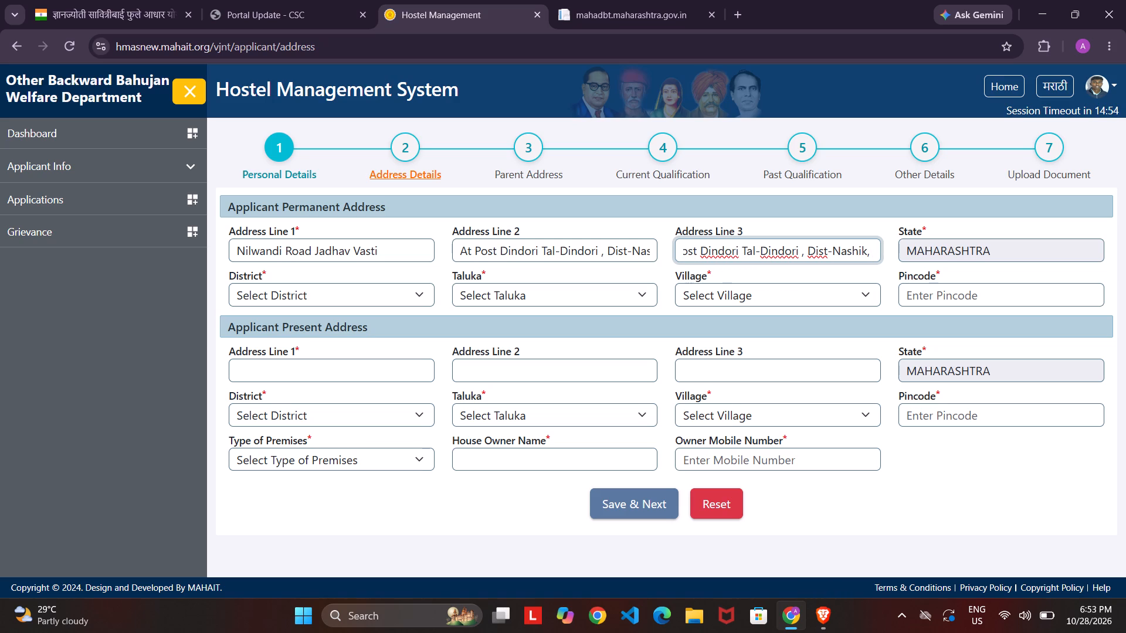
Enter the applicant's six-digit pincode in the permanent address.
left_click(934, 298)
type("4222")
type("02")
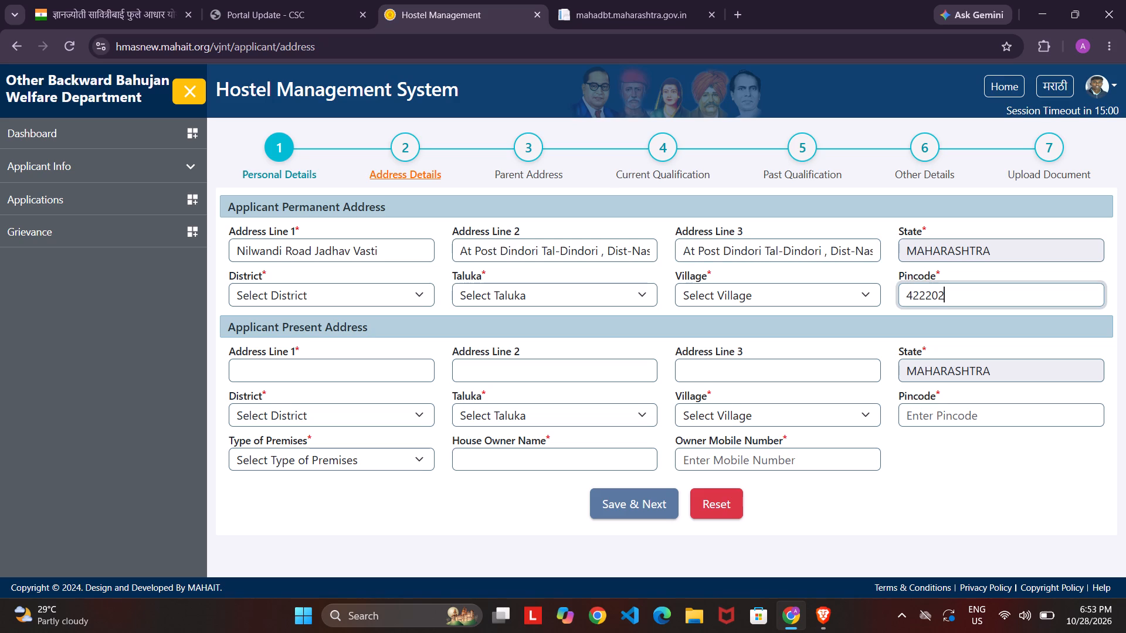
Choose the permanent address's district and taluka to match those written in its Address Line 2.
left_click(867, 302)
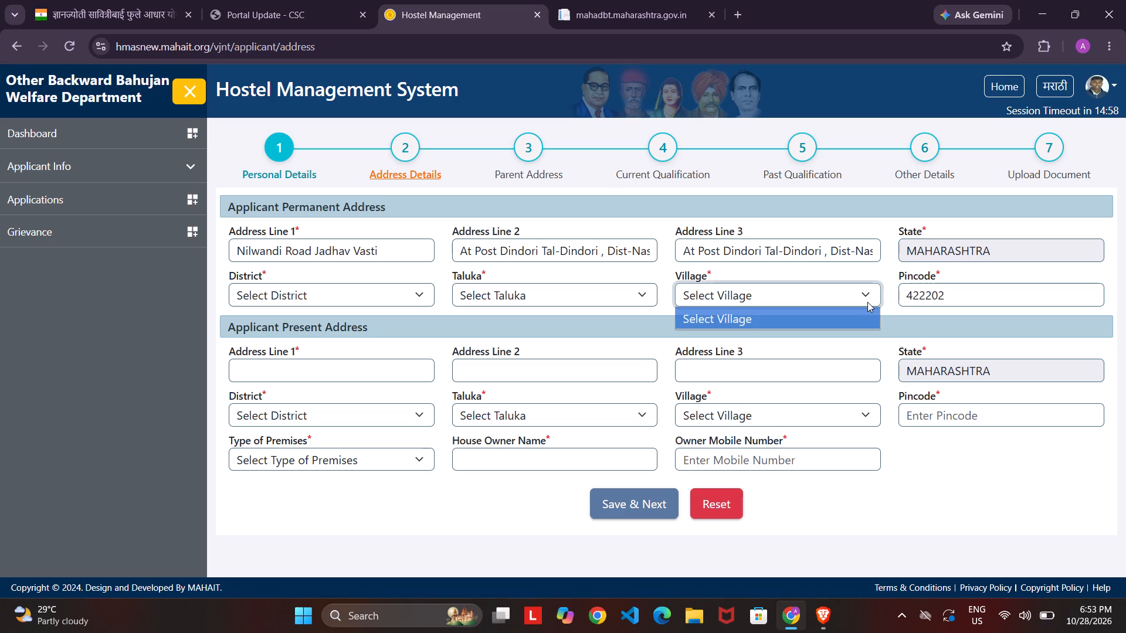
left_click(404, 291)
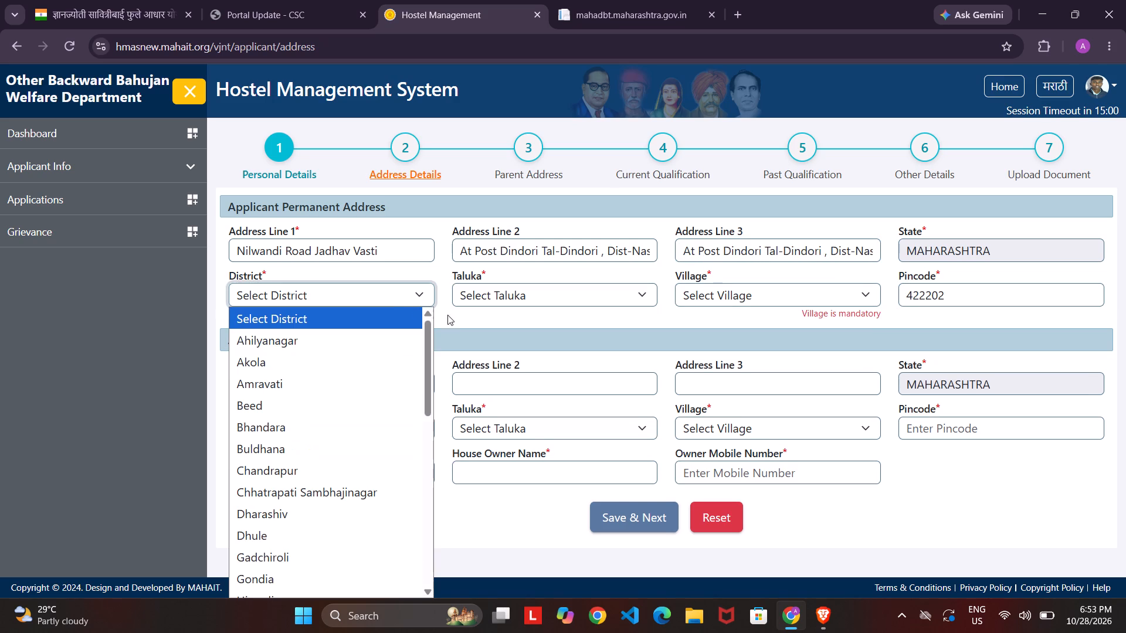
scroll(371, 523, "down", 1)
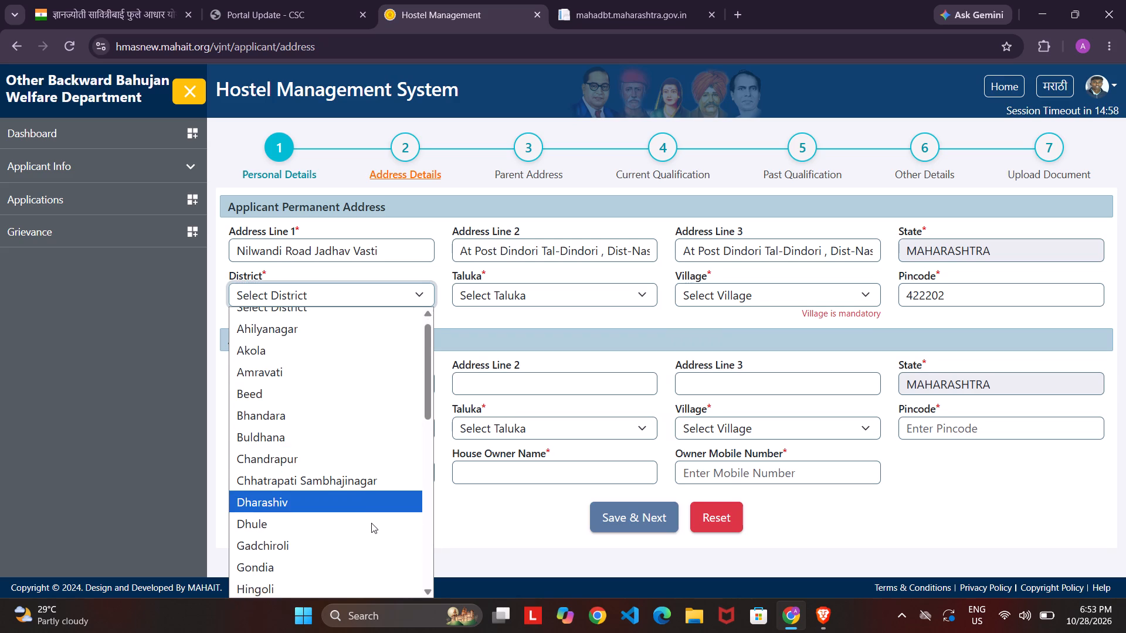
scroll(371, 523, "down", 4)
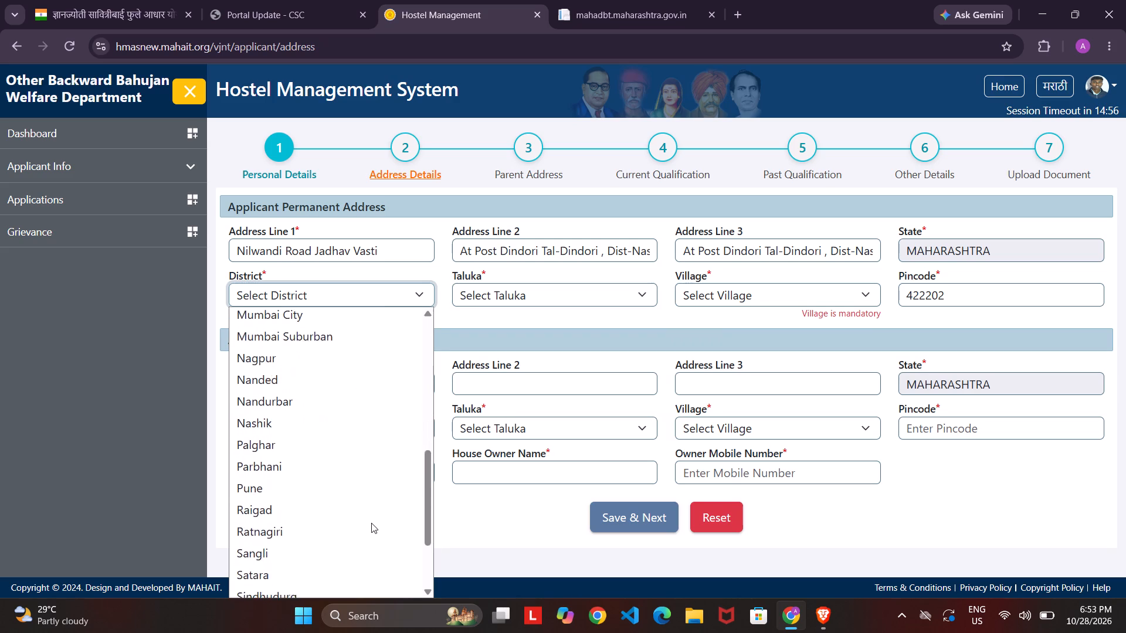
scroll(371, 523, "down", 3)
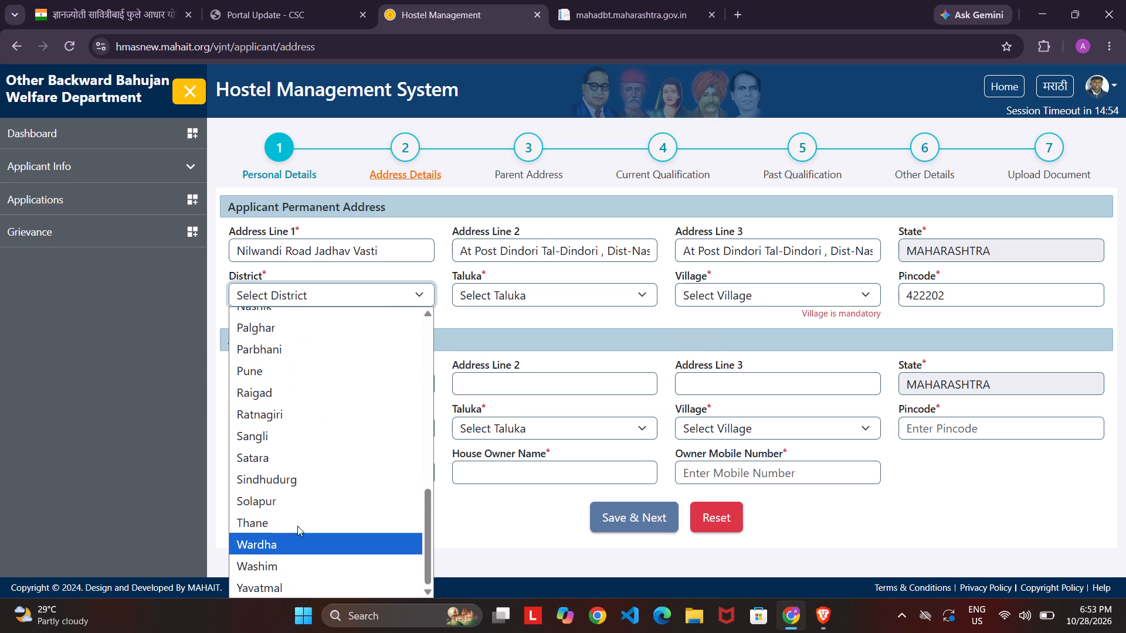
scroll(297, 523, "down", 1)
scroll(297, 523, "up", 2)
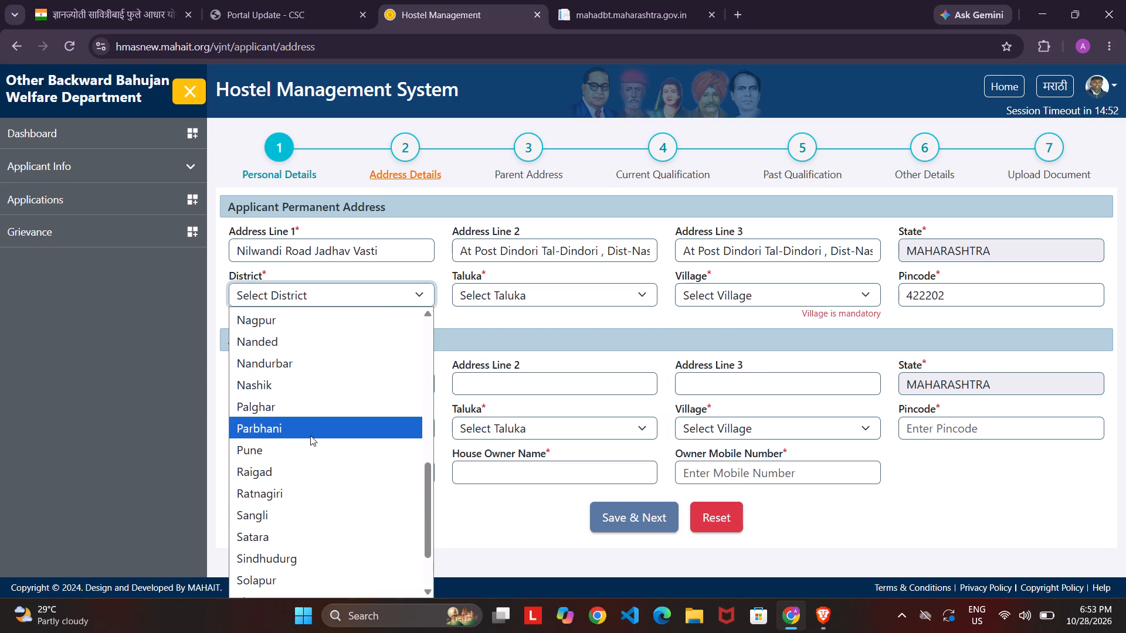
left_click(354, 387)
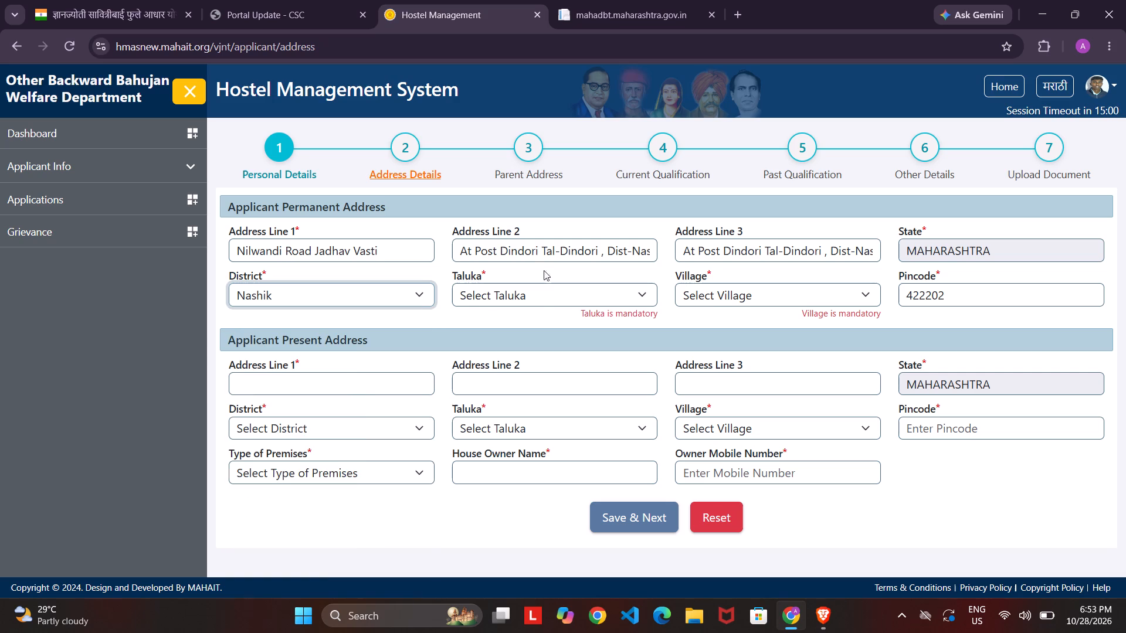
left_click(531, 292)
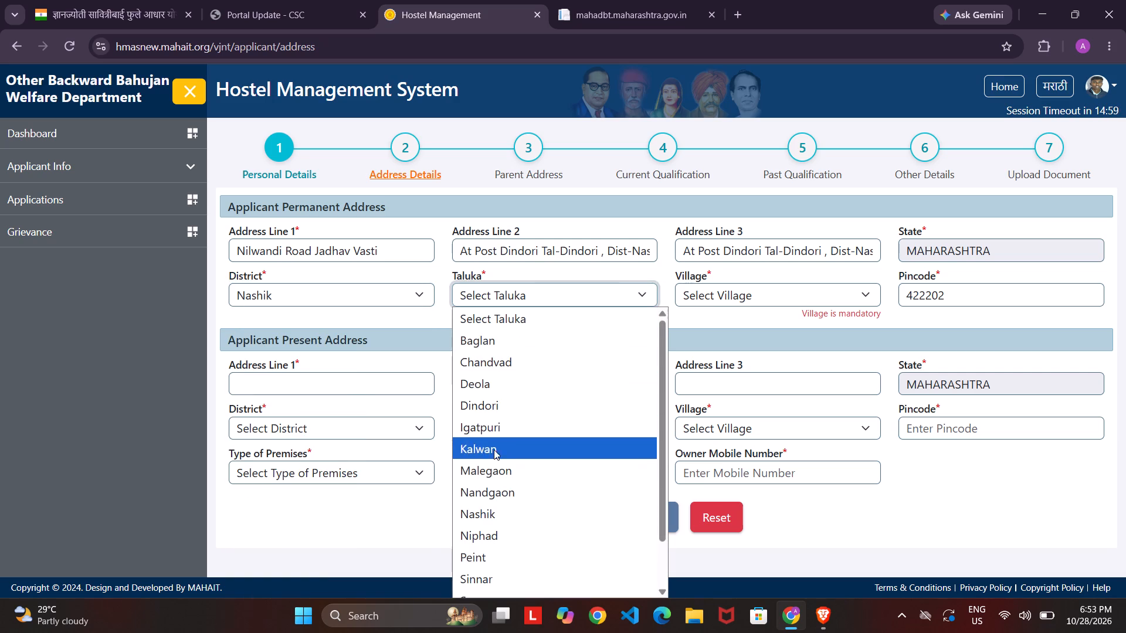
left_click(537, 413)
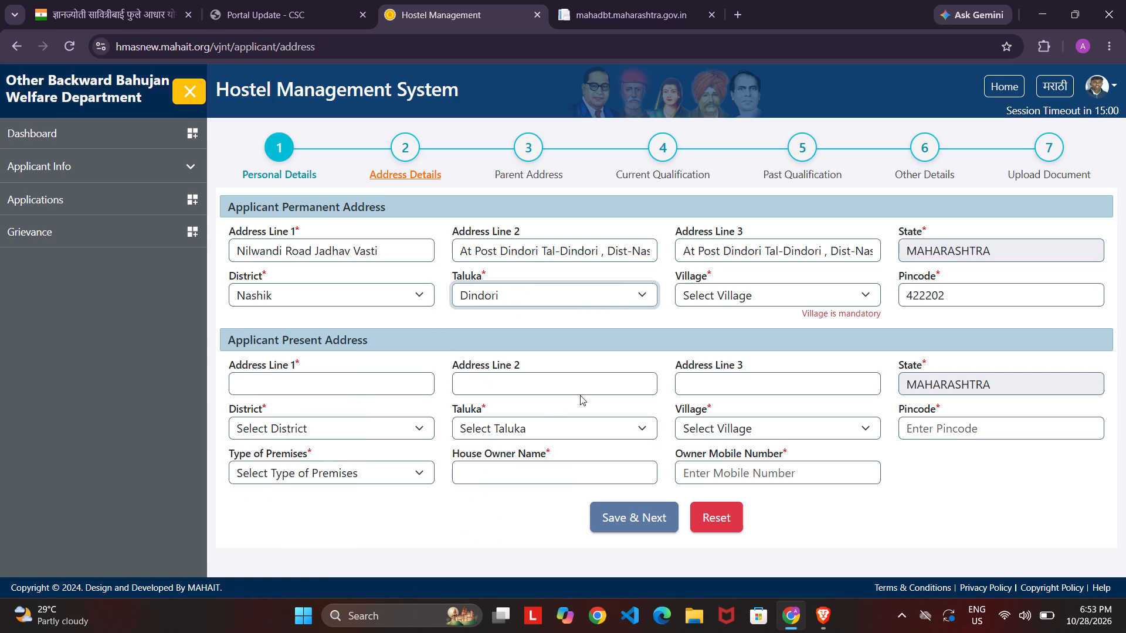
Choose the permanent address's village to match the post village written in its Address Line 2.
left_click(783, 293)
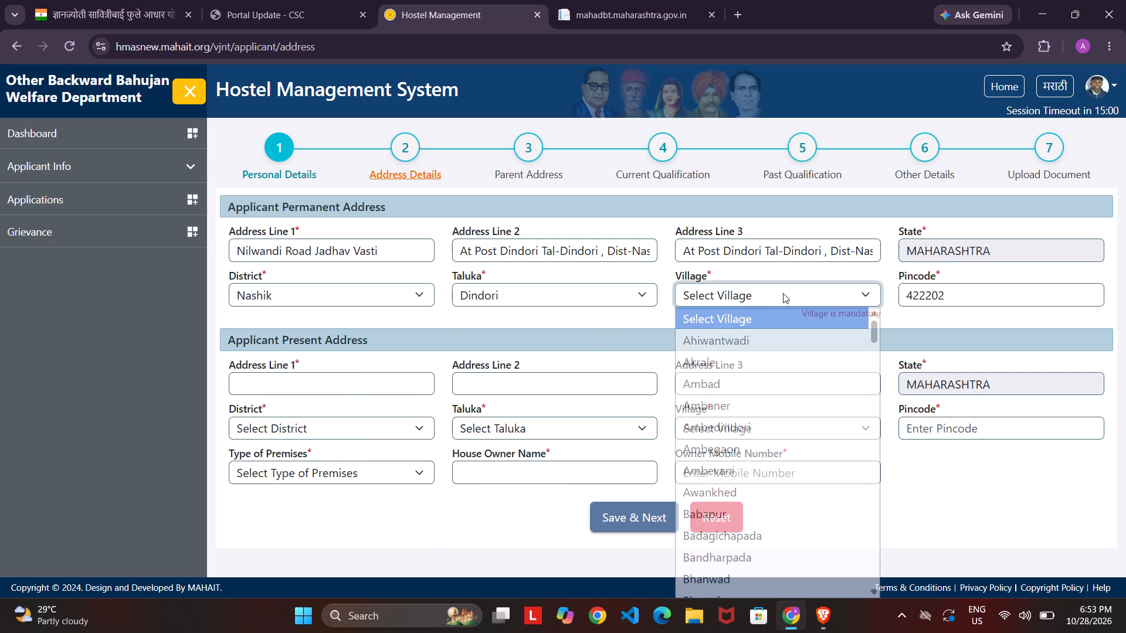
scroll(709, 464, "down", 1)
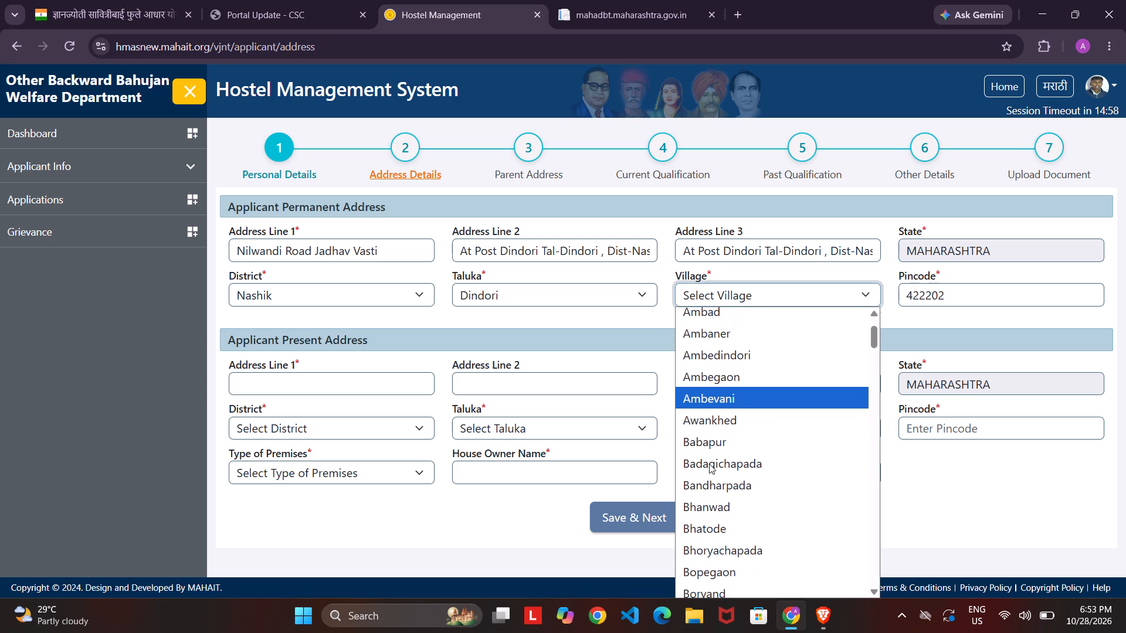
scroll(709, 464, "down", 3)
scroll(709, 464, "up", 5)
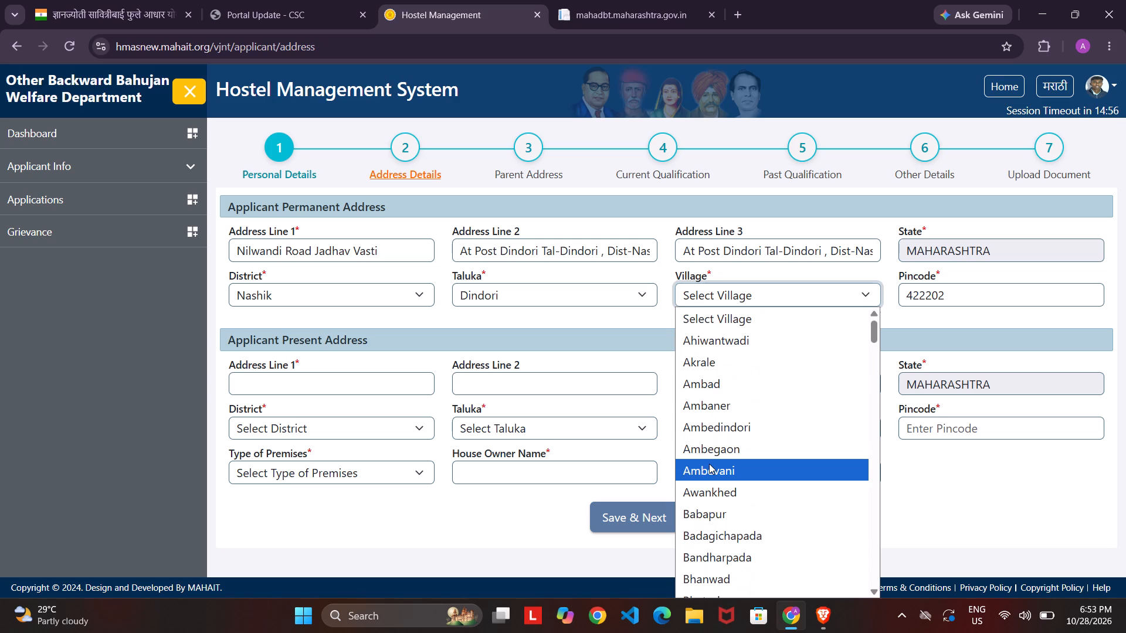
scroll(709, 464, "down", 2)
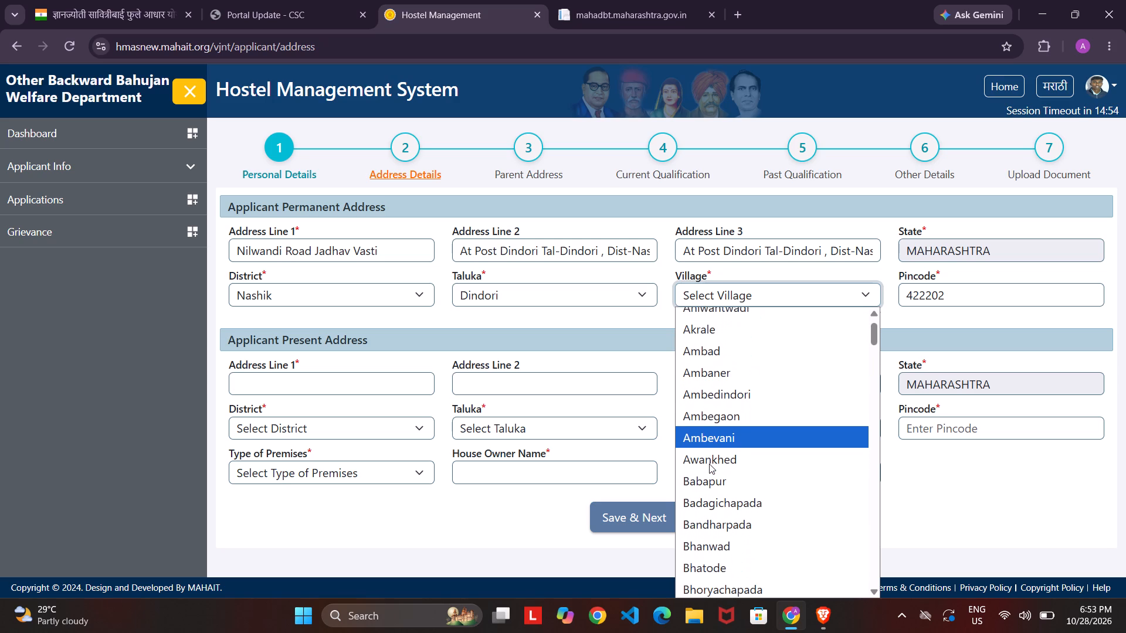
scroll(709, 464, "down", 1)
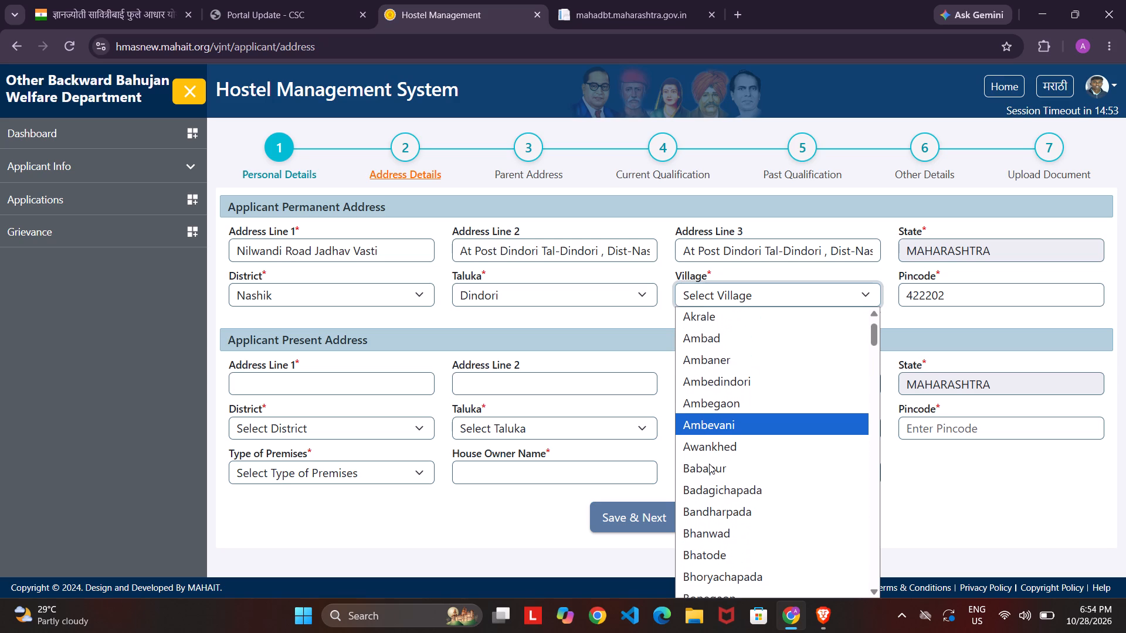
scroll(709, 464, "down", 3)
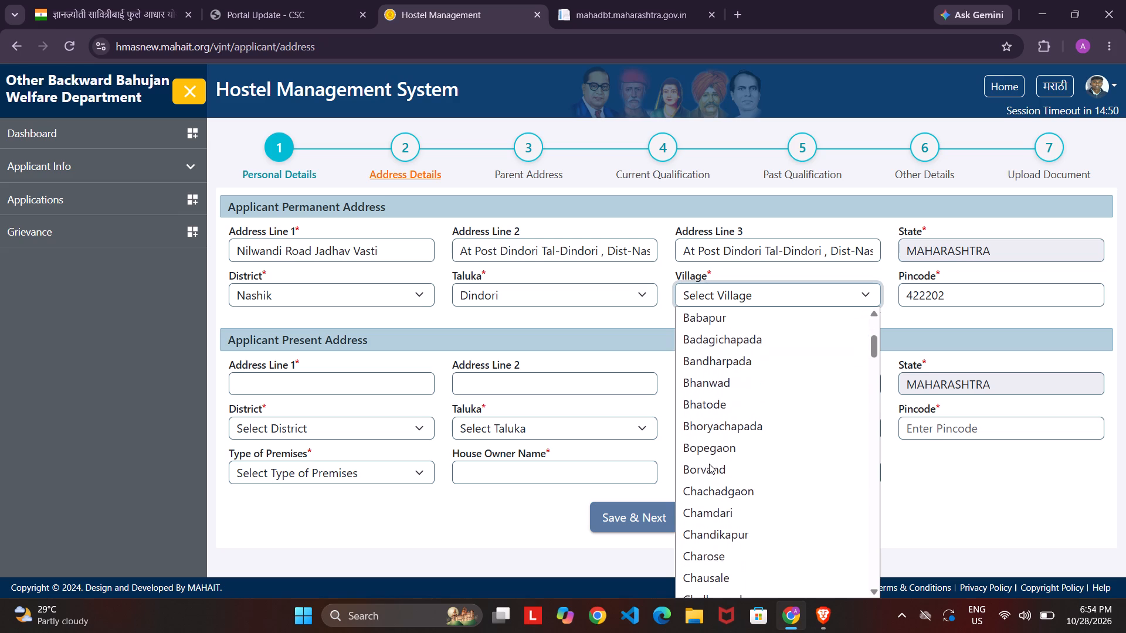
scroll(709, 464, "down", 2)
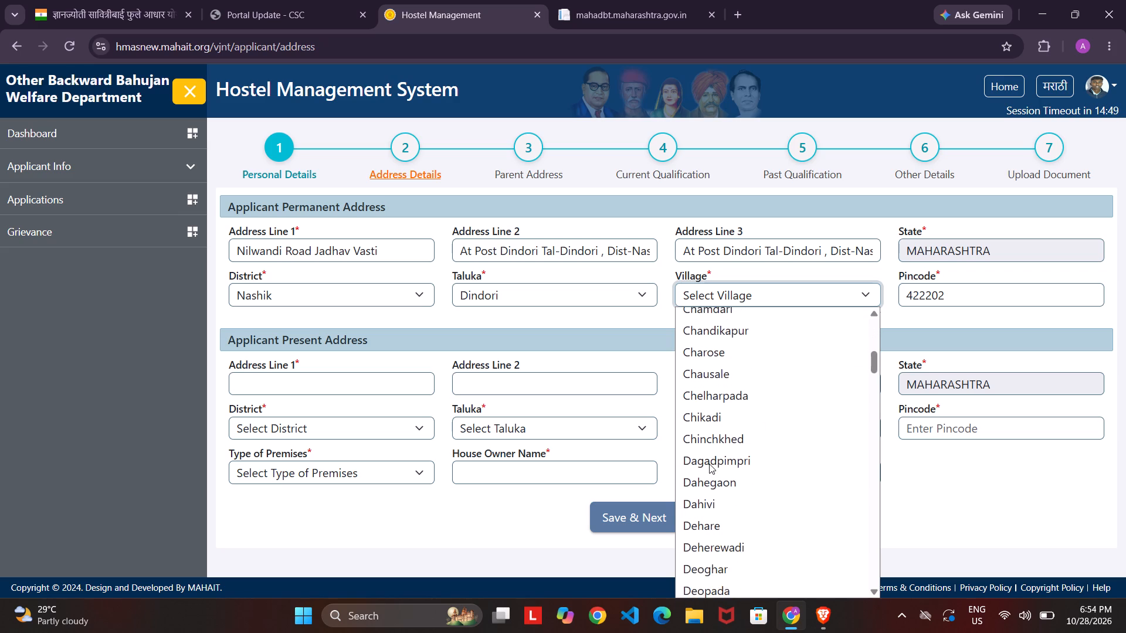
scroll(709, 464, "down", 3)
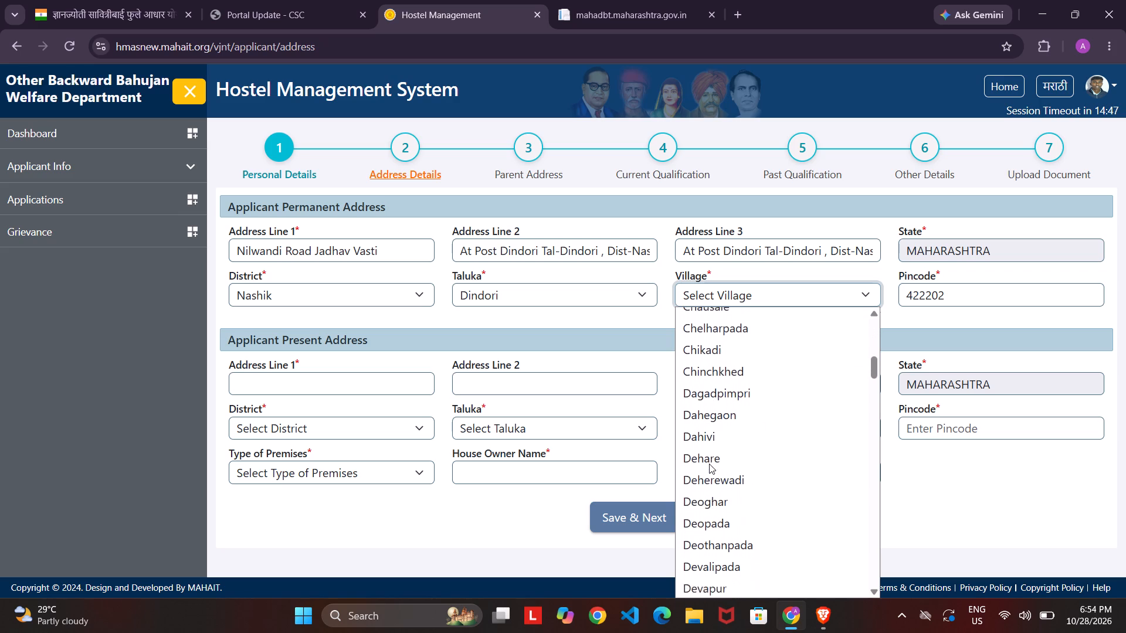
scroll(709, 464, "down", 2)
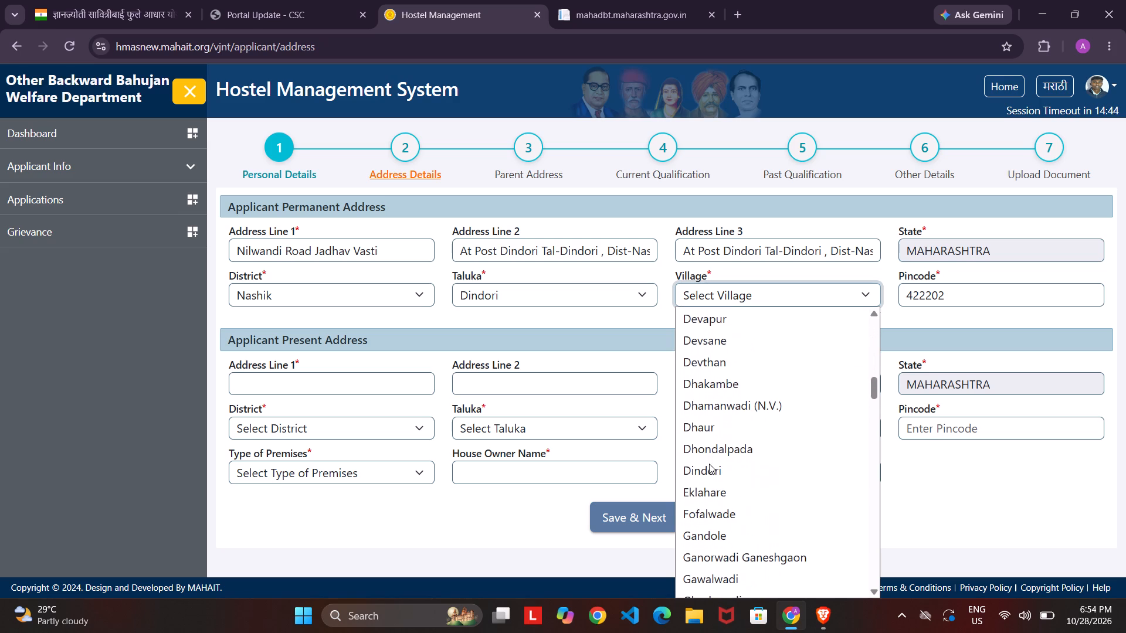
left_click(707, 470)
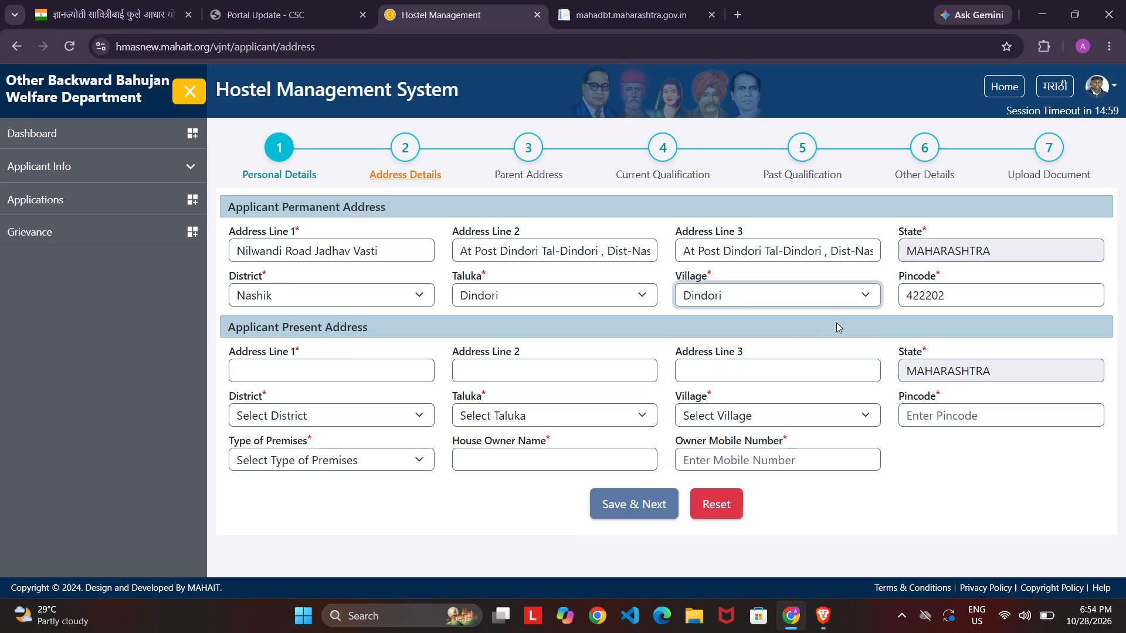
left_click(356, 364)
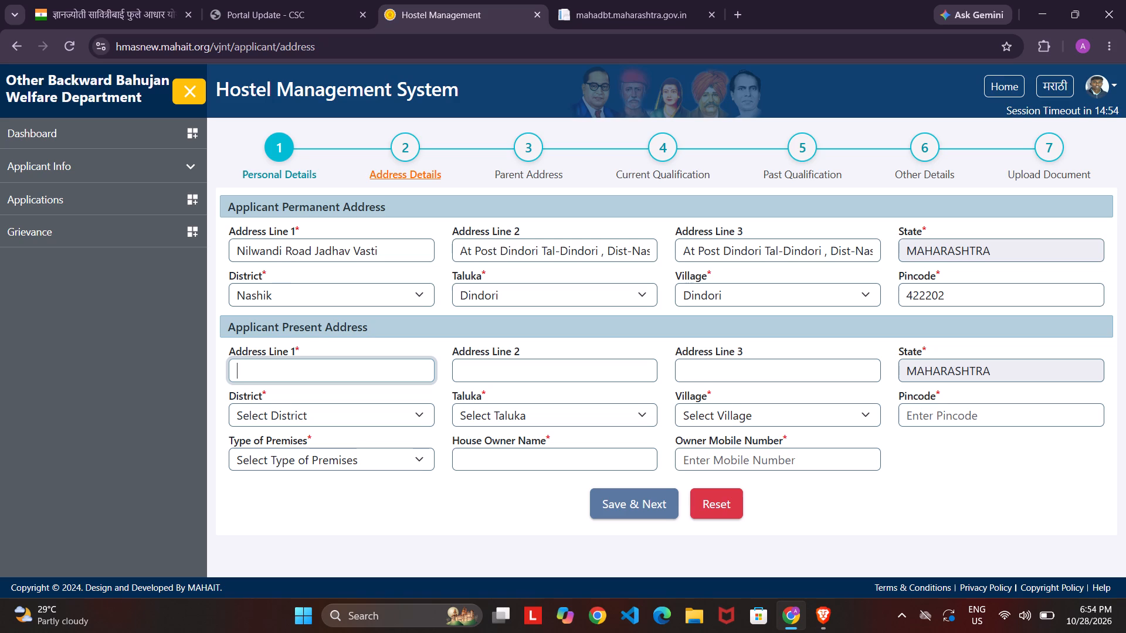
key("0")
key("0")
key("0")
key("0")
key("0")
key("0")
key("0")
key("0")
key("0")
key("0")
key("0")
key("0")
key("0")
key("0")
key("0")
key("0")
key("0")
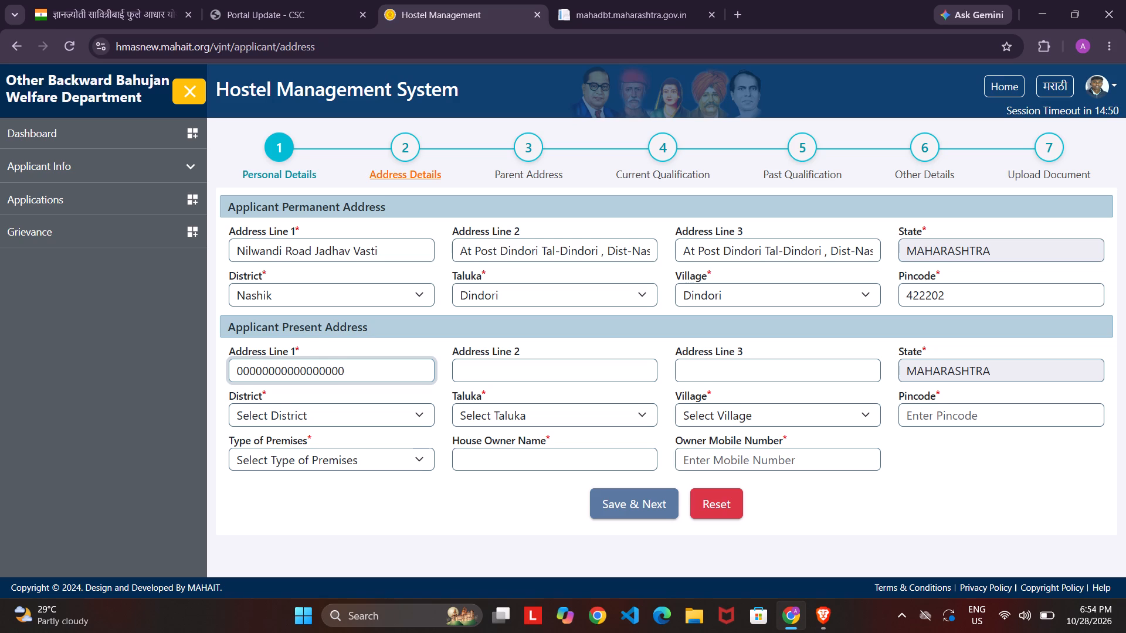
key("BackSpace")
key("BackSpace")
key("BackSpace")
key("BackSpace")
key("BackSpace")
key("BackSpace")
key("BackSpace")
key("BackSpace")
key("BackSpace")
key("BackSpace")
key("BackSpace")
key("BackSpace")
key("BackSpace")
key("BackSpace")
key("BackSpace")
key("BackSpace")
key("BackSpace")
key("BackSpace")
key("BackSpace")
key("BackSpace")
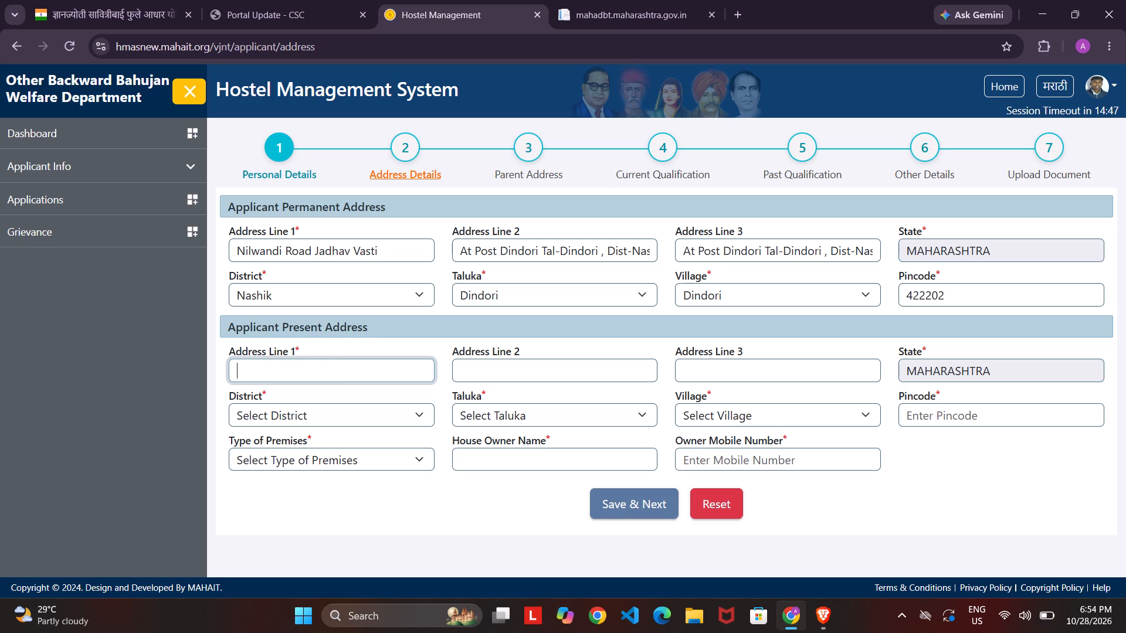
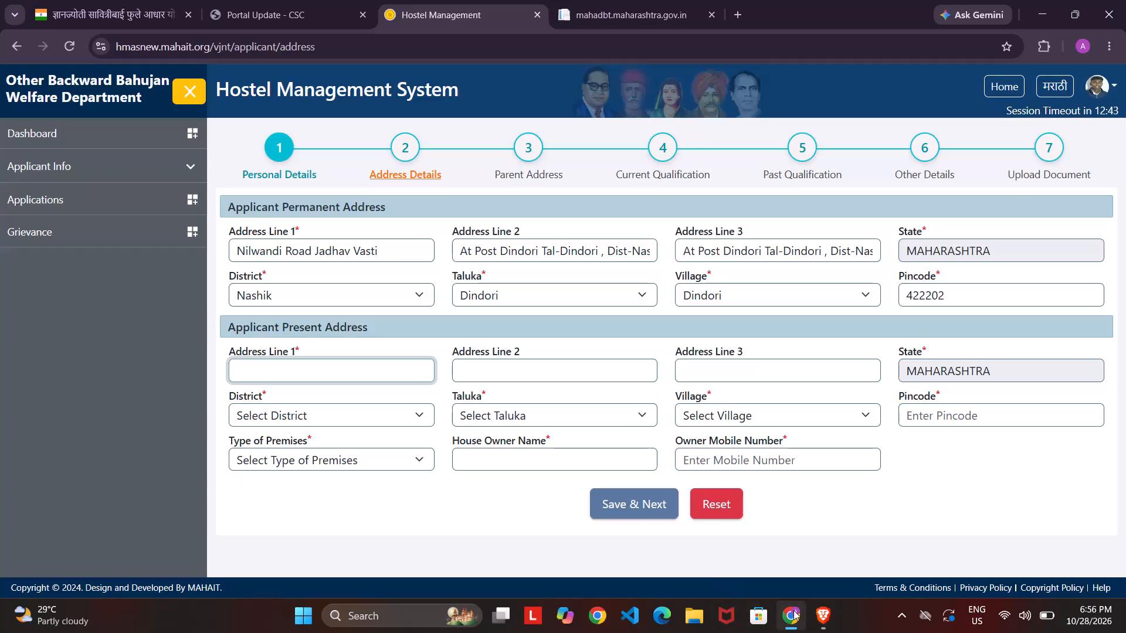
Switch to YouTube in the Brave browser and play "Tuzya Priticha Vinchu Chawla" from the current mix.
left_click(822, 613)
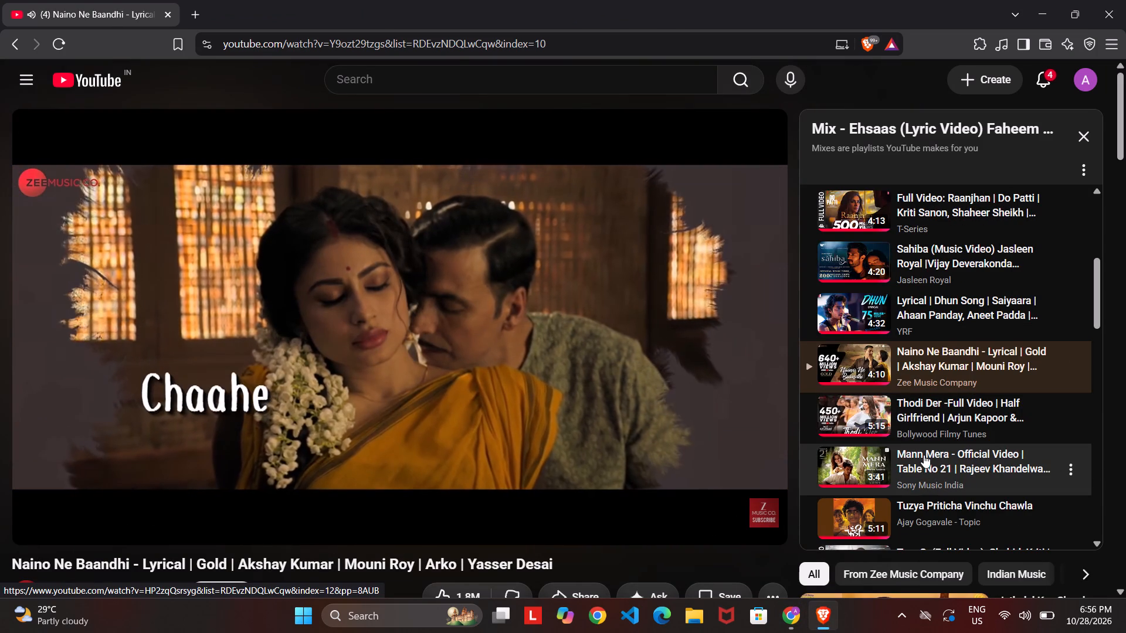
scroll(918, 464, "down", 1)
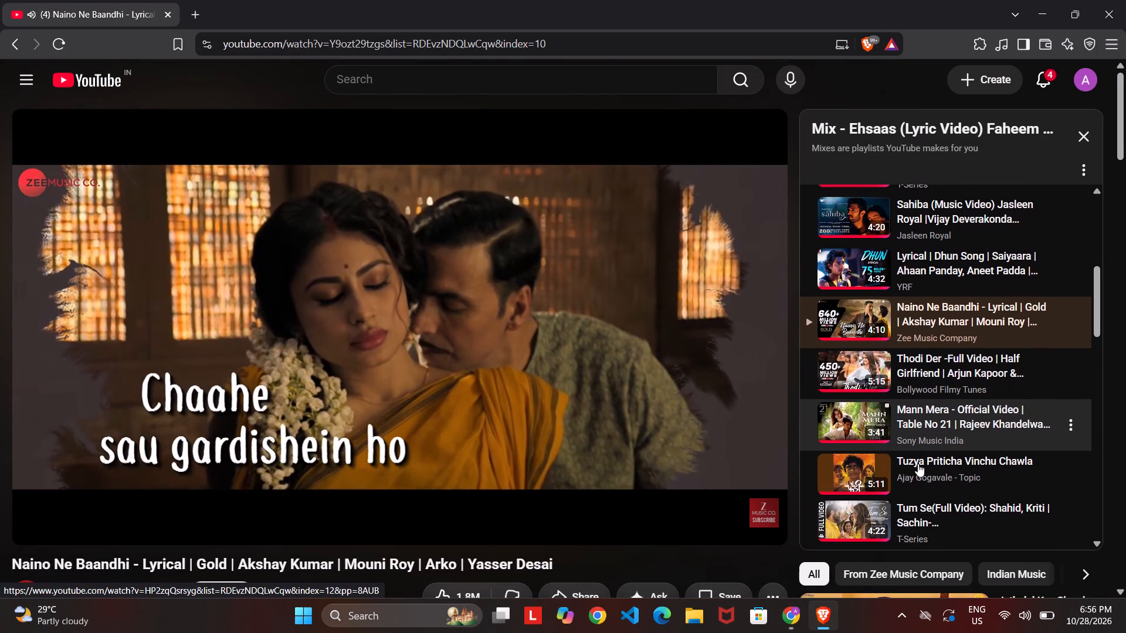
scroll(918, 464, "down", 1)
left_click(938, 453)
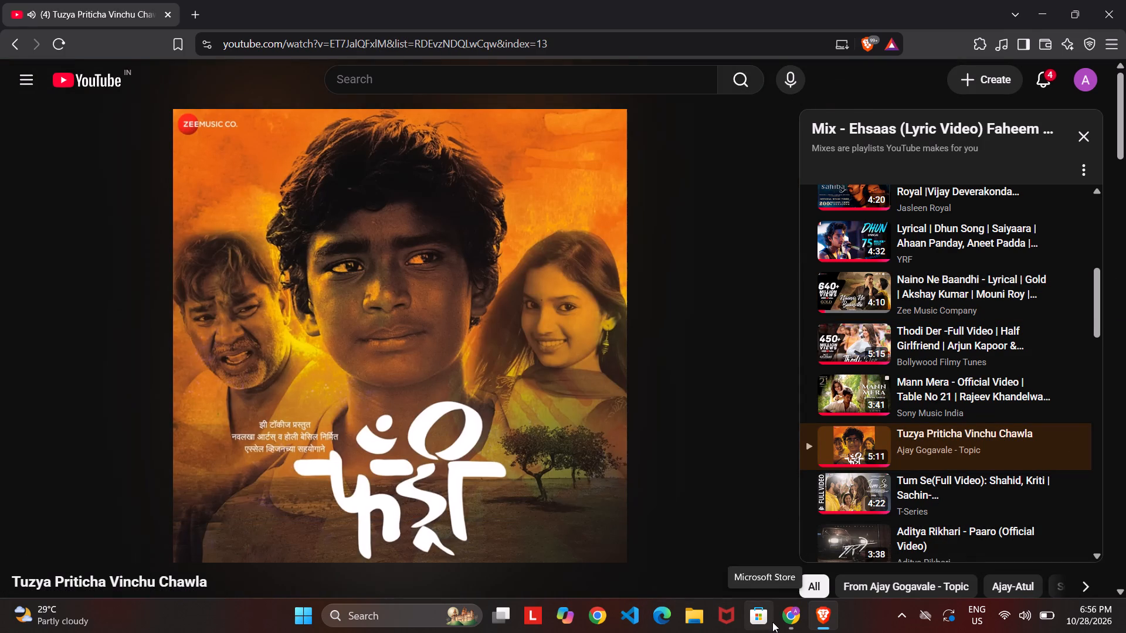
Search YouTube for "khanderao maharaj song".
left_click(514, 76)
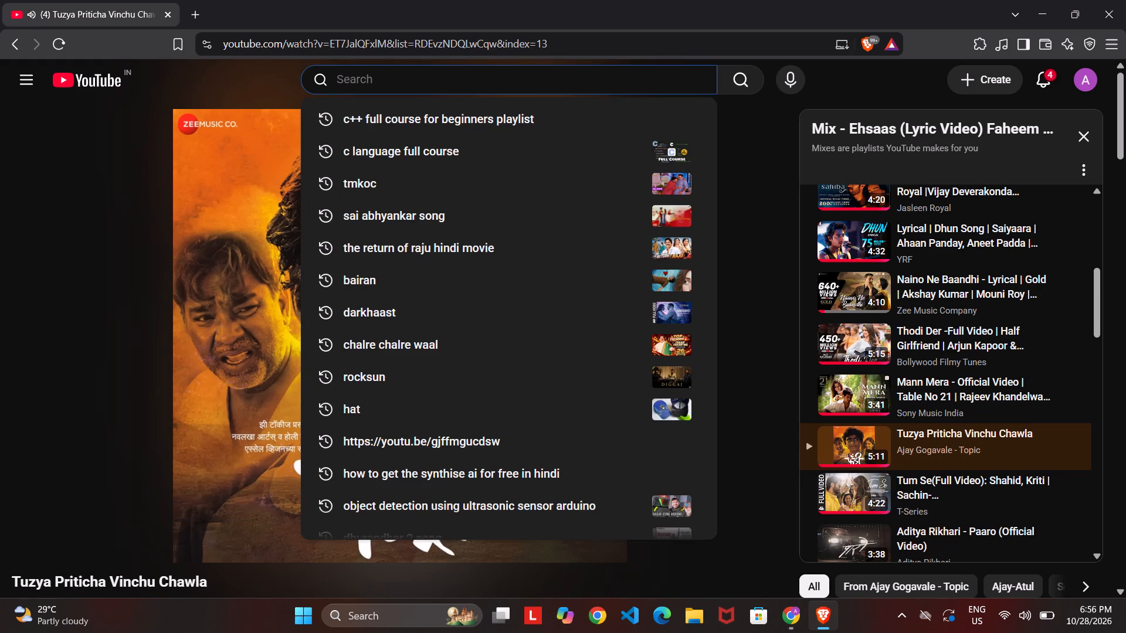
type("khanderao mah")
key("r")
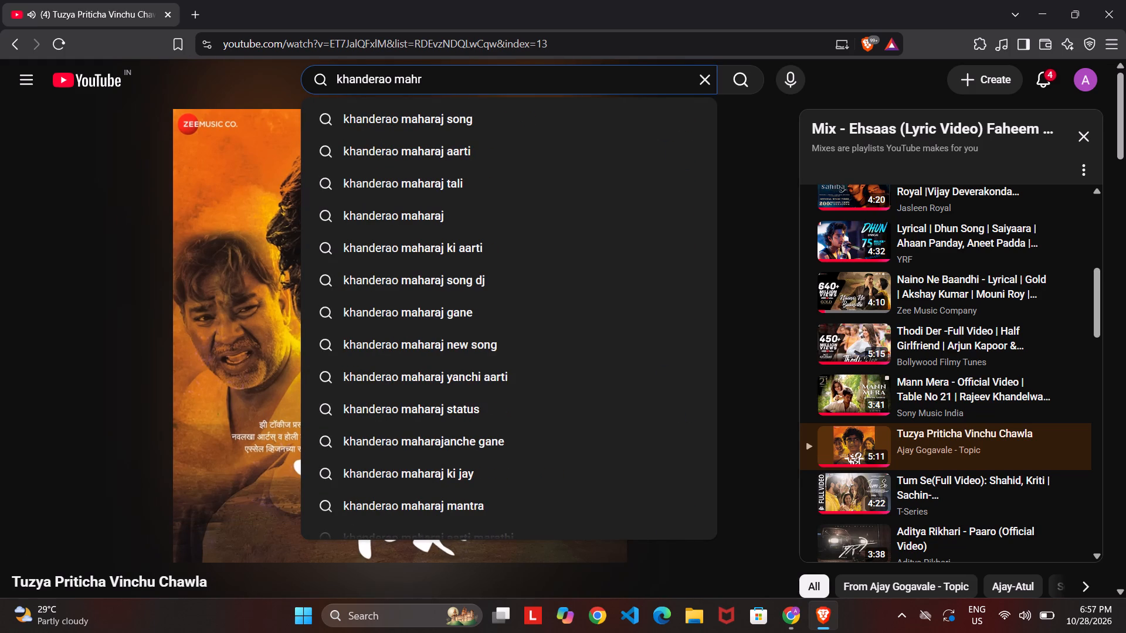
left_click(475, 120)
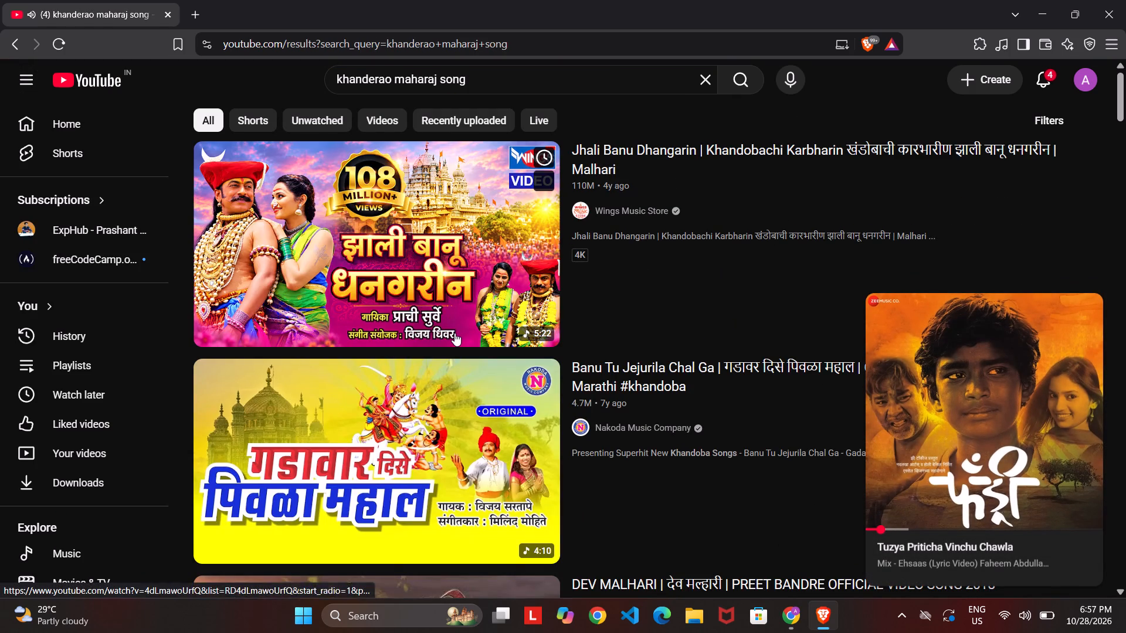
Browse the song search results and play "Banu Tu Jejurila Chal Ga" by Nakoda Music Company.
scroll(455, 333, "down", 2)
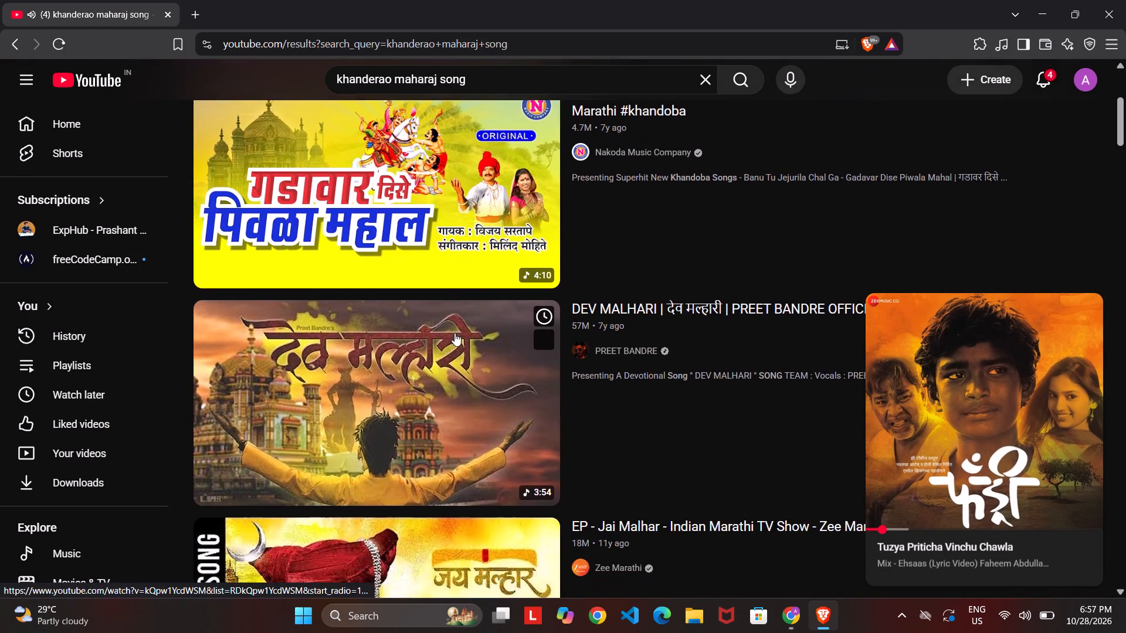
scroll(455, 333, "down", 2)
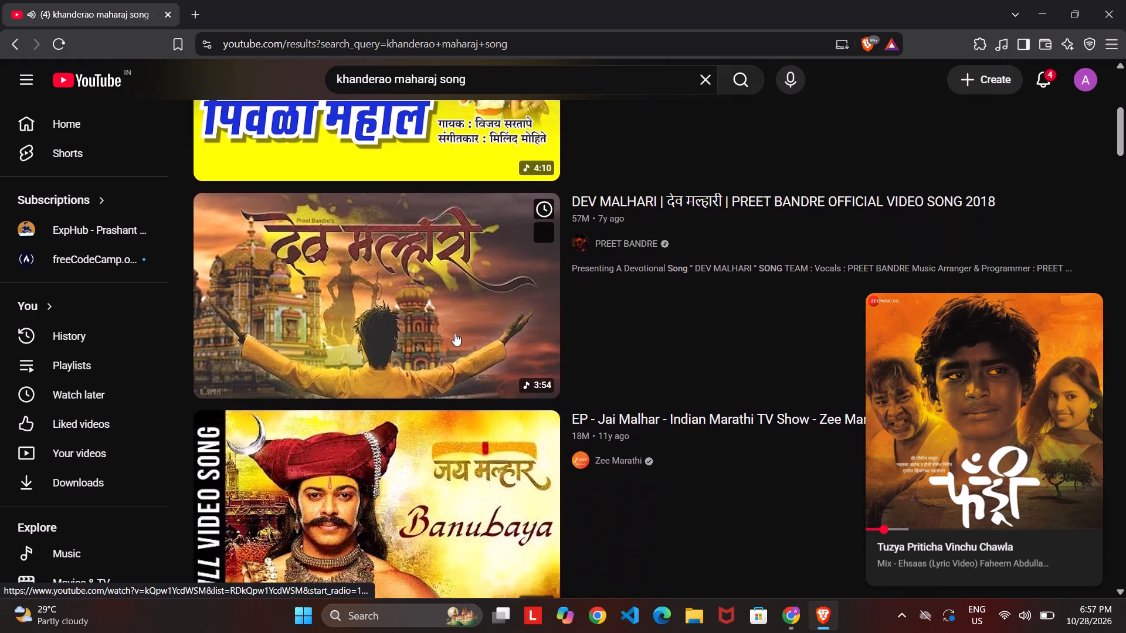
scroll(455, 333, "down", 4)
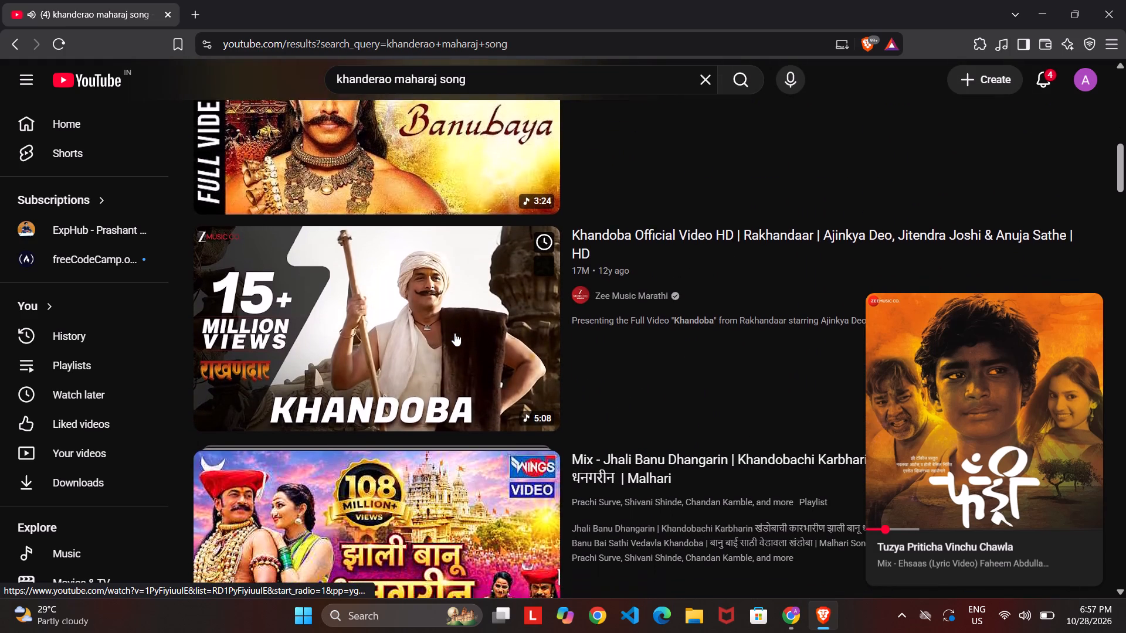
scroll(455, 333, "down", 2)
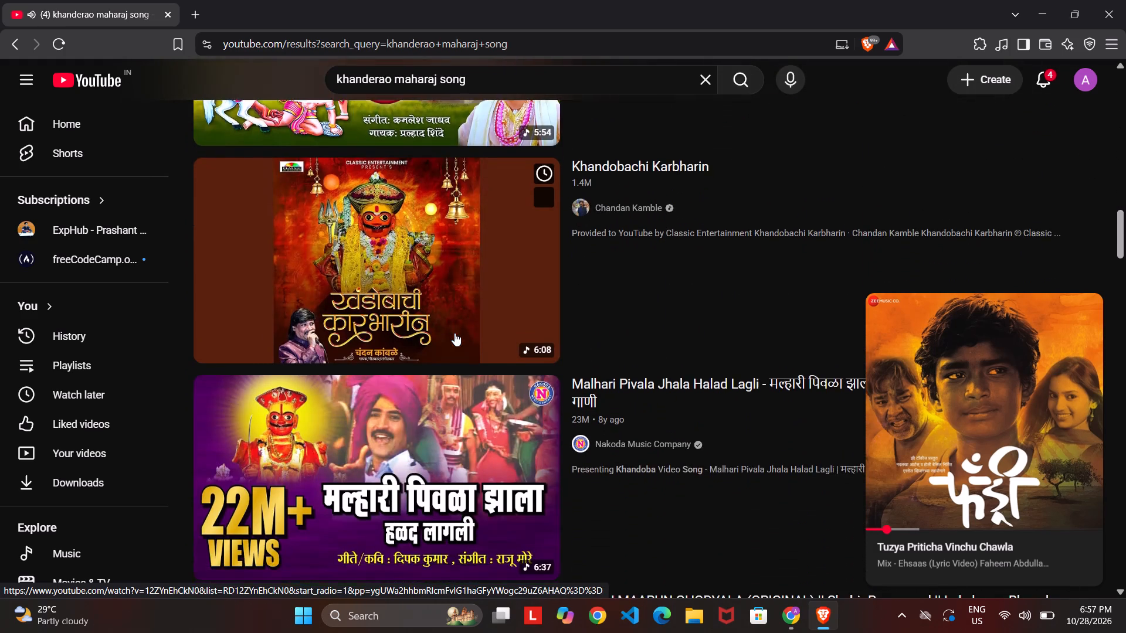
scroll(455, 333, "down", 1)
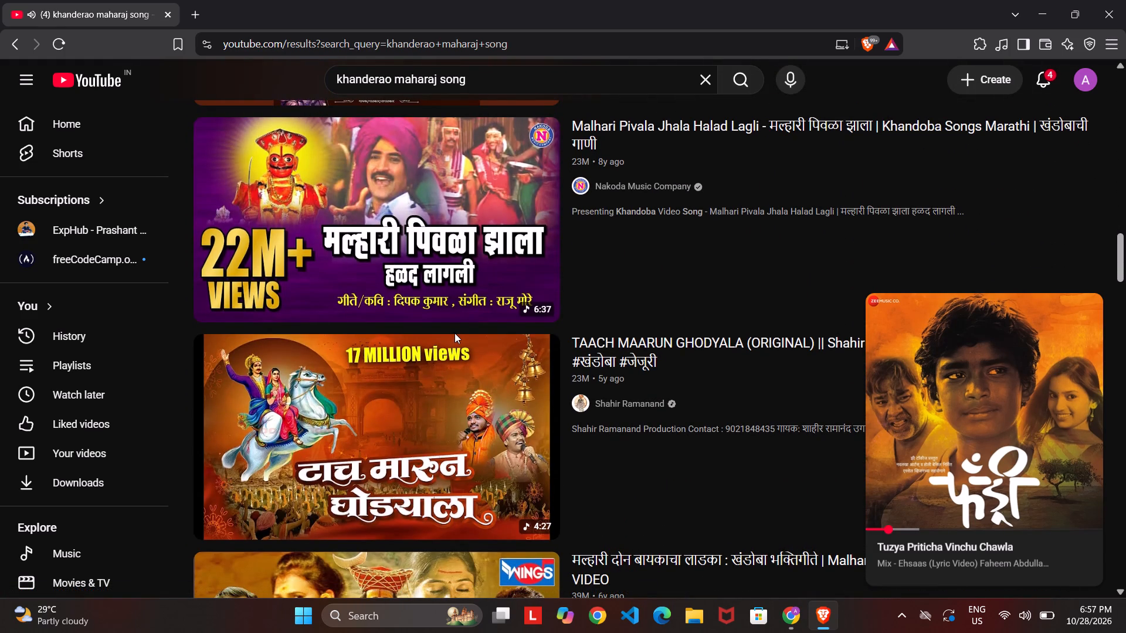
scroll(455, 333, "down", 1)
scroll(455, 333, "up", 3)
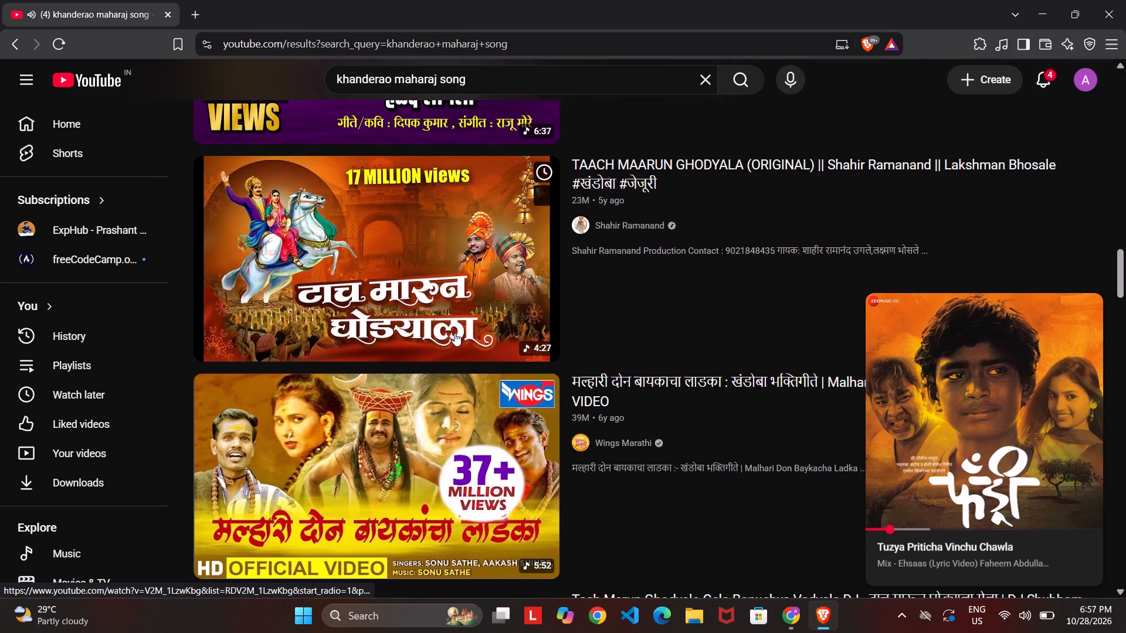
scroll(455, 333, "up", 9)
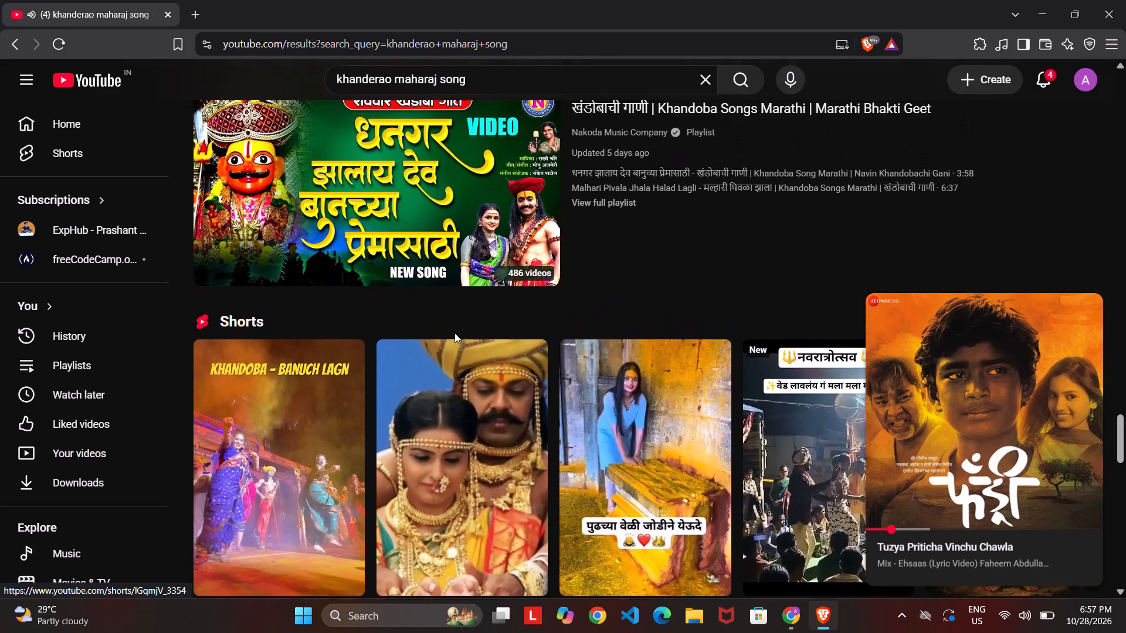
scroll(455, 333, "up", 6)
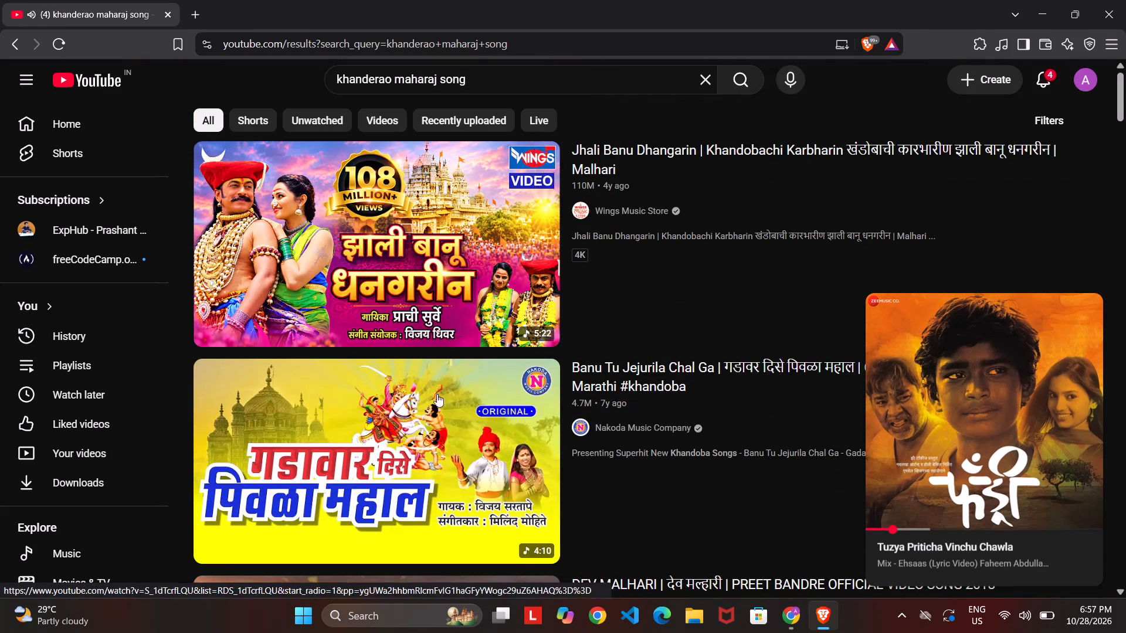
left_click(434, 432)
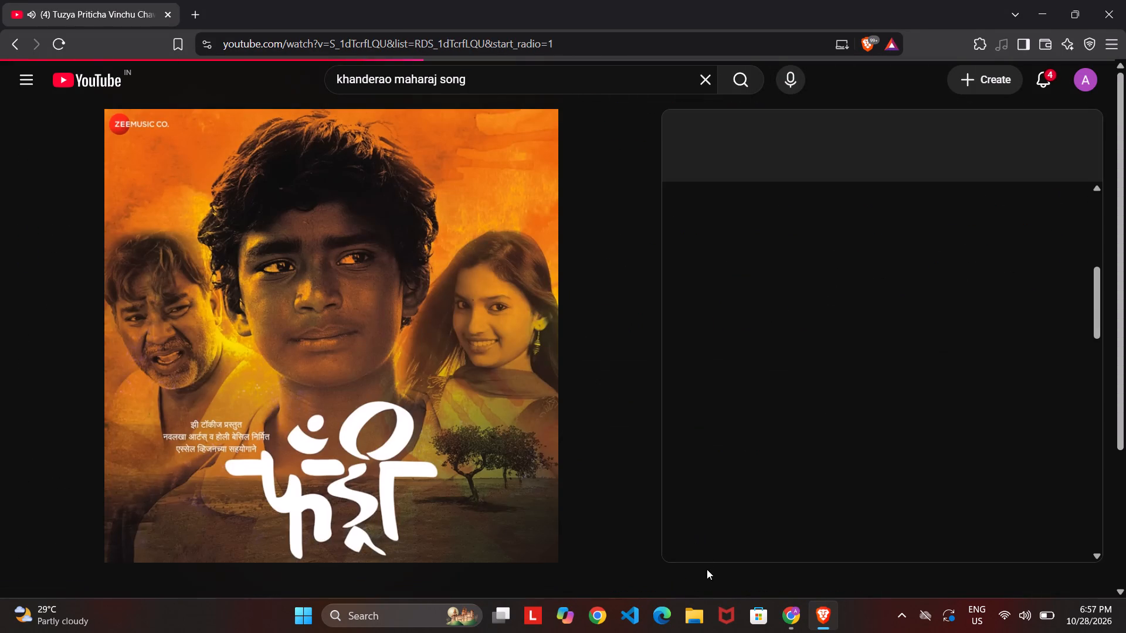
Switch back to the Hostel Management address form in Google Chrome.
left_click(799, 630)
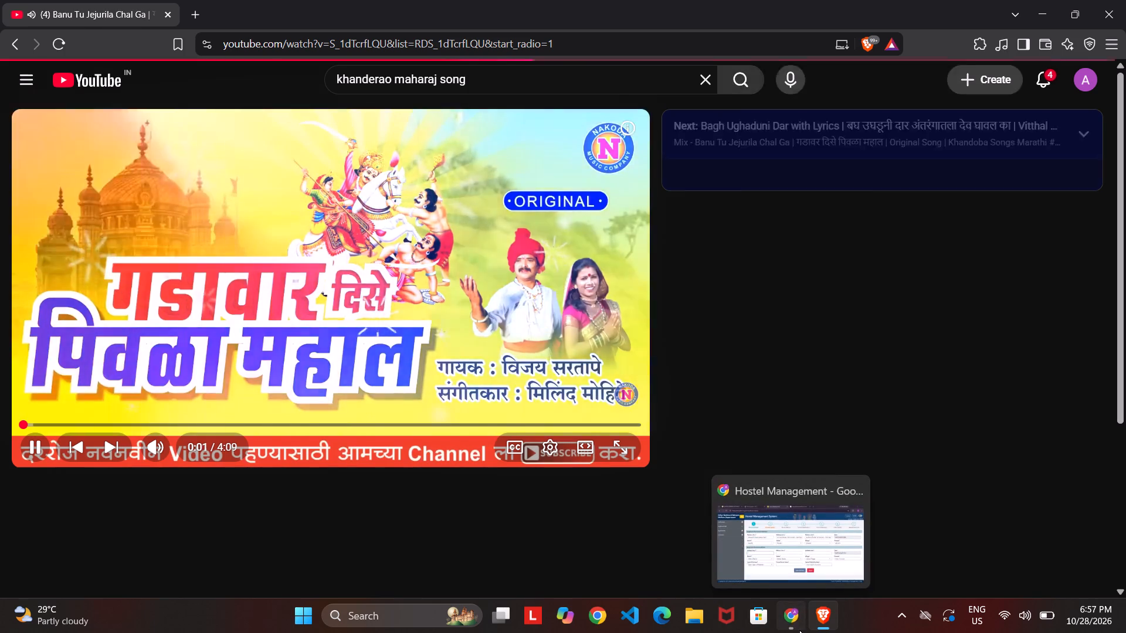
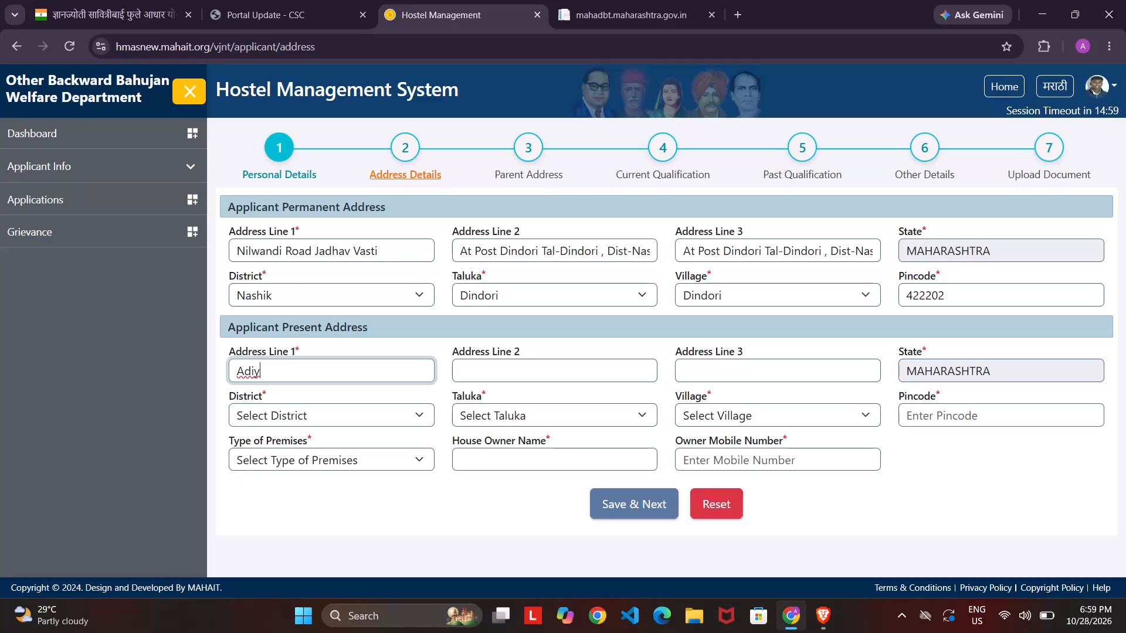
Enter the residential complex's name in Address Line 1 of the Applicant Present Address section.
key("BackSpace")
key("BackSpace")
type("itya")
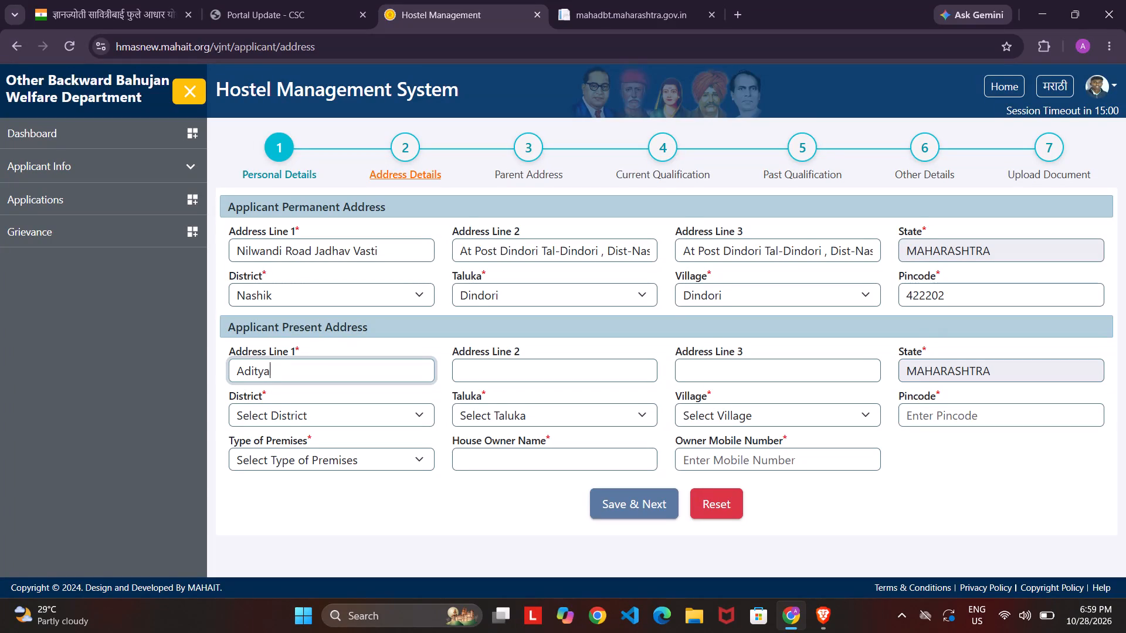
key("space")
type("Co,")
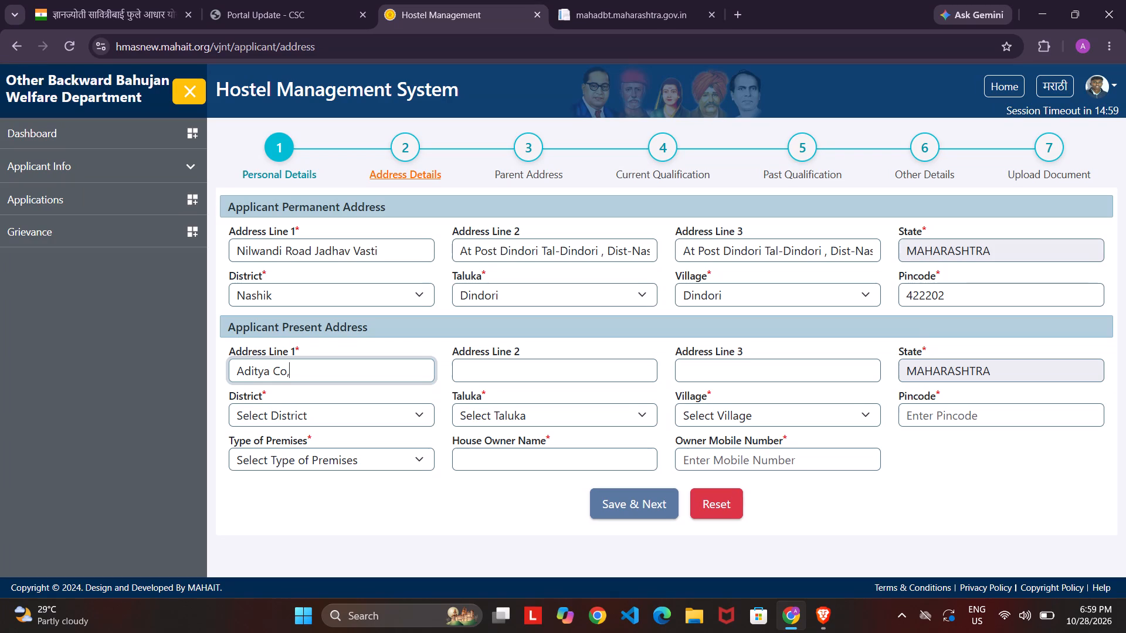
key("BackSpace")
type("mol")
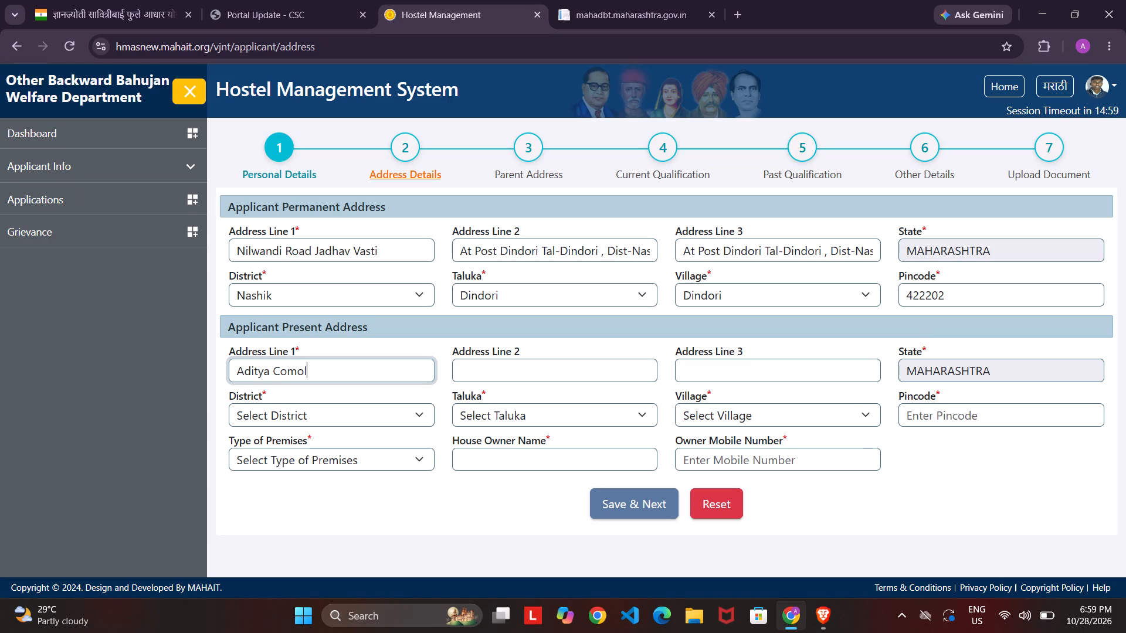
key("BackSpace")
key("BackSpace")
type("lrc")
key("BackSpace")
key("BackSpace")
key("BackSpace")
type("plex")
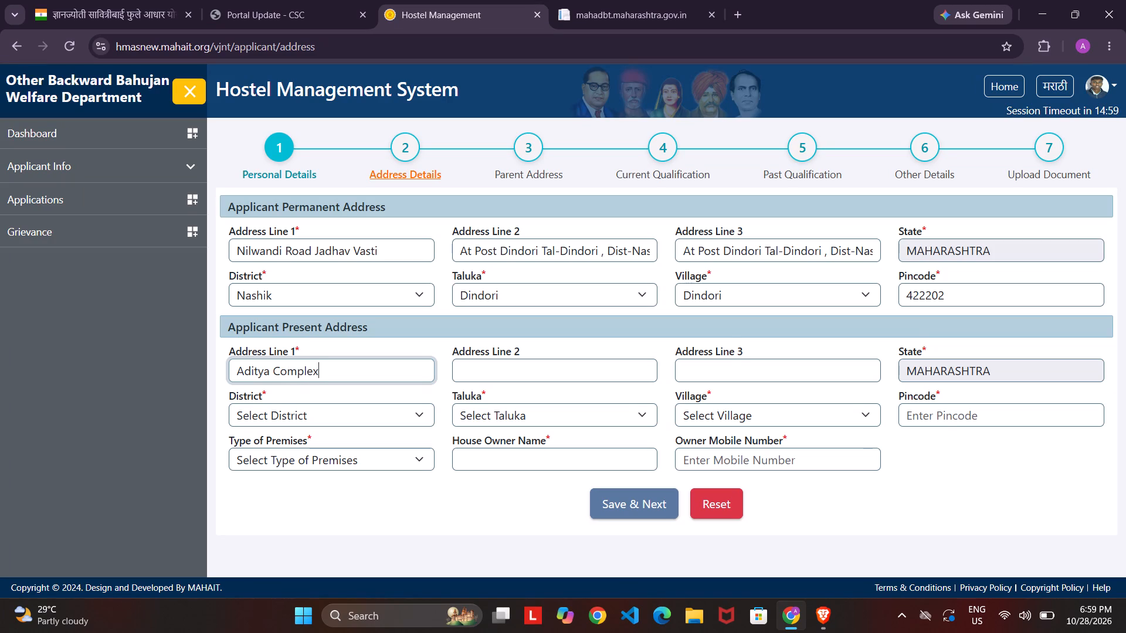
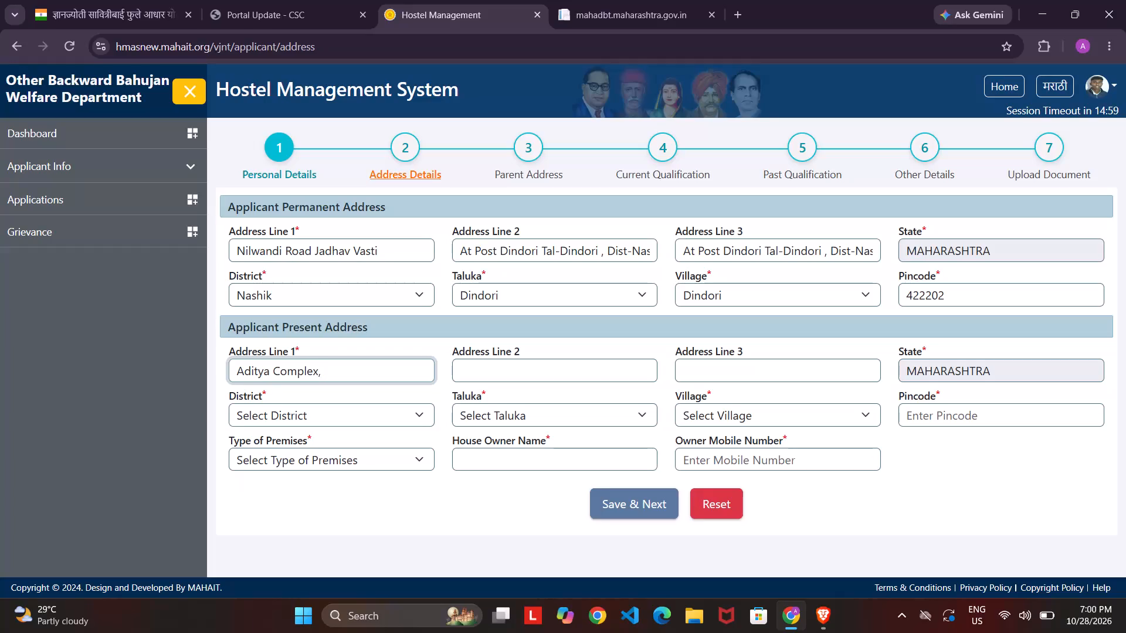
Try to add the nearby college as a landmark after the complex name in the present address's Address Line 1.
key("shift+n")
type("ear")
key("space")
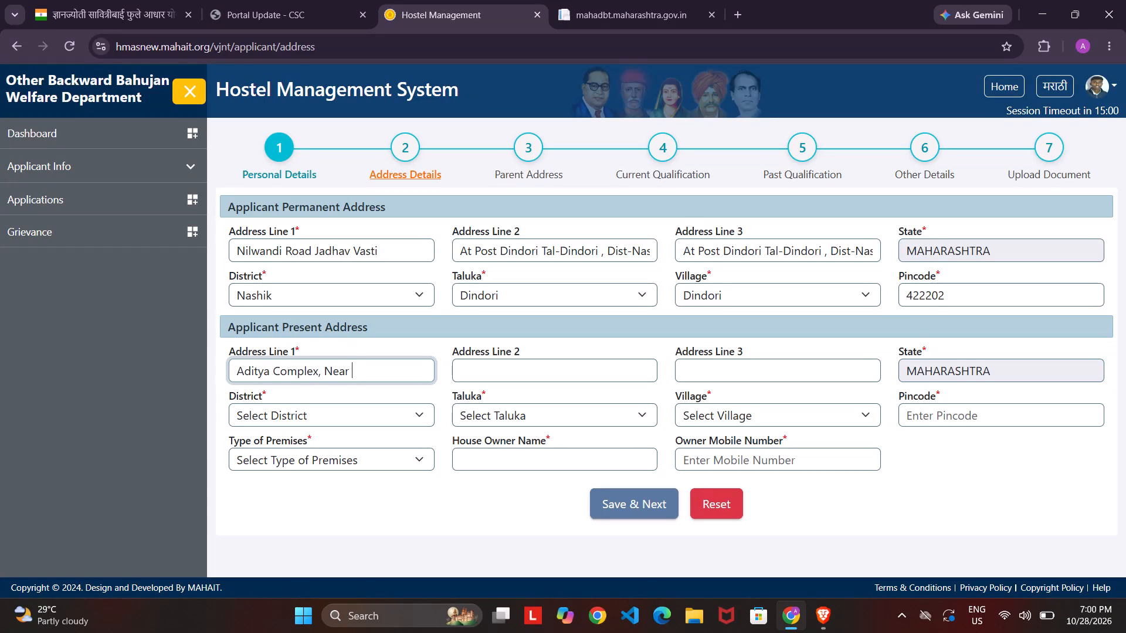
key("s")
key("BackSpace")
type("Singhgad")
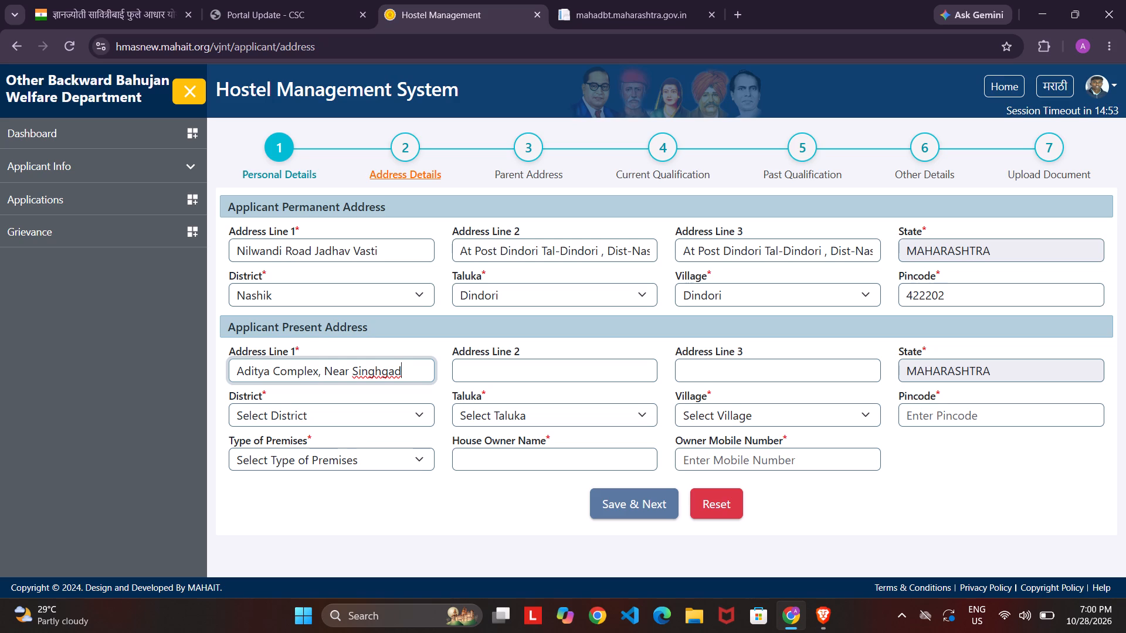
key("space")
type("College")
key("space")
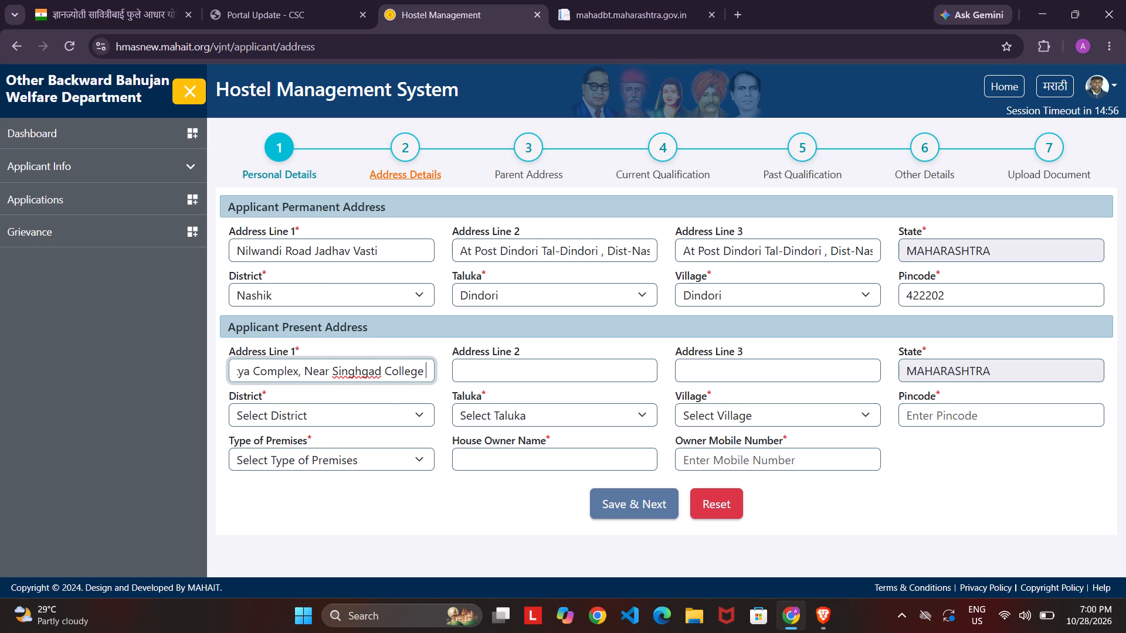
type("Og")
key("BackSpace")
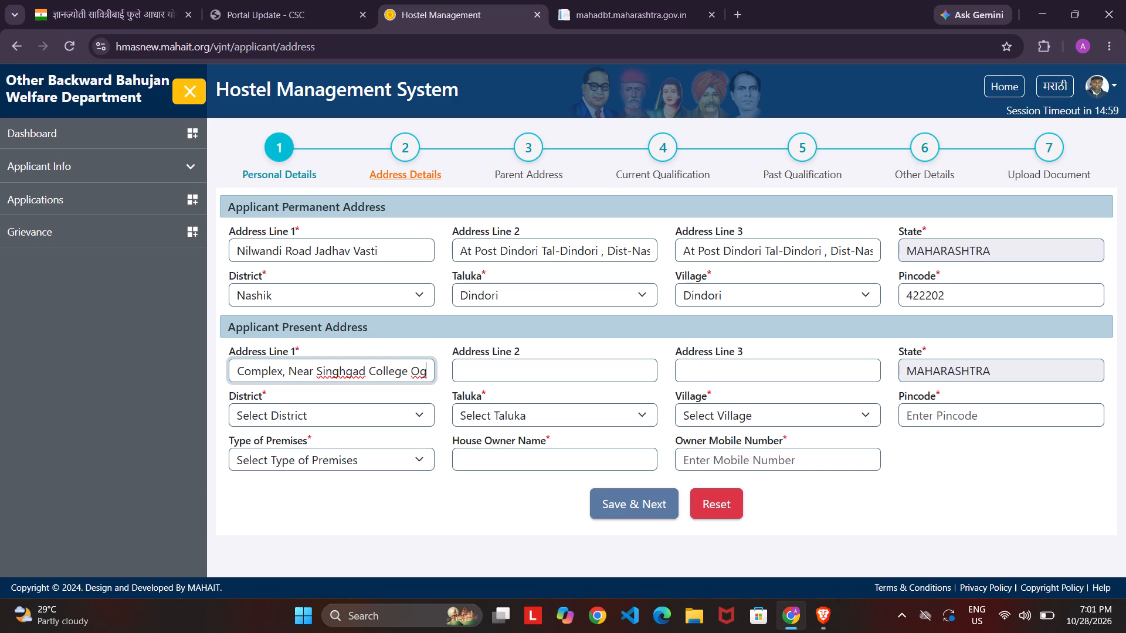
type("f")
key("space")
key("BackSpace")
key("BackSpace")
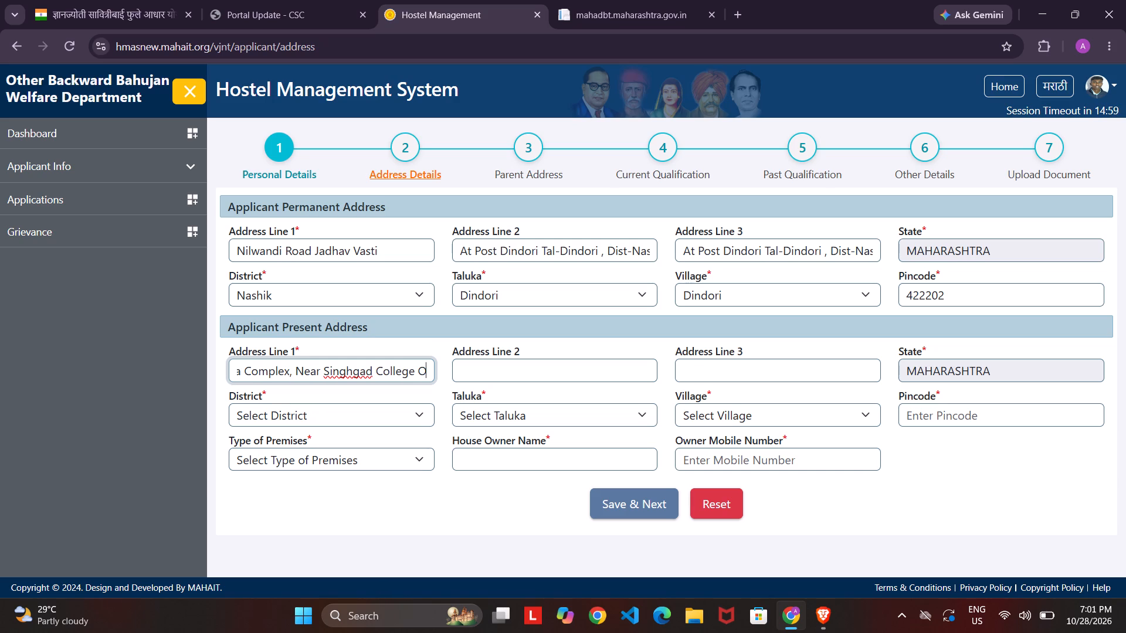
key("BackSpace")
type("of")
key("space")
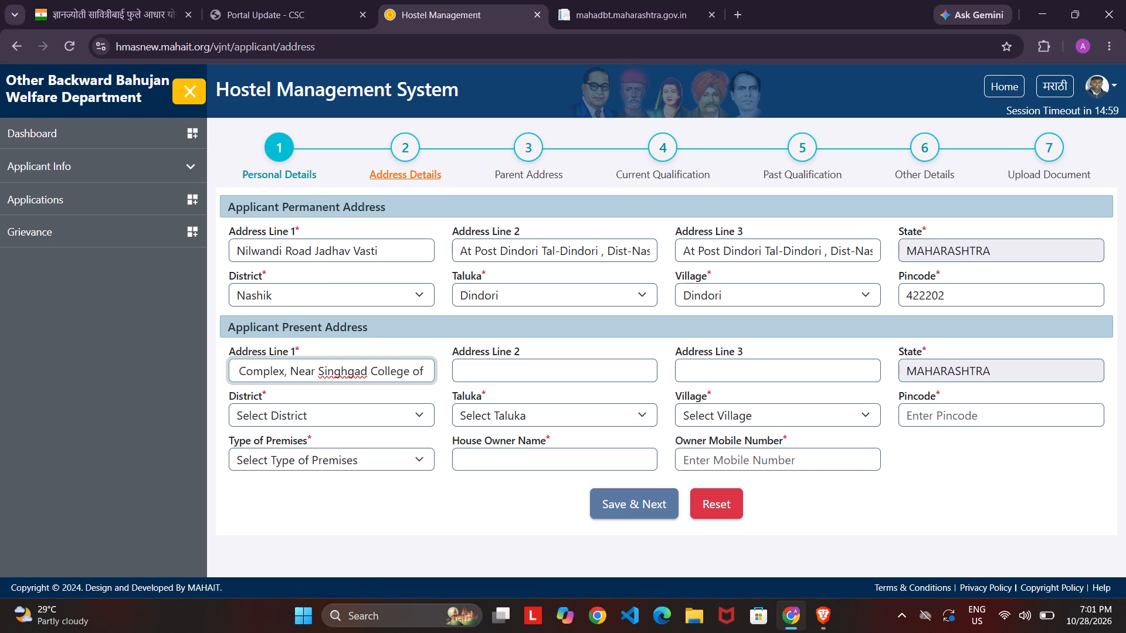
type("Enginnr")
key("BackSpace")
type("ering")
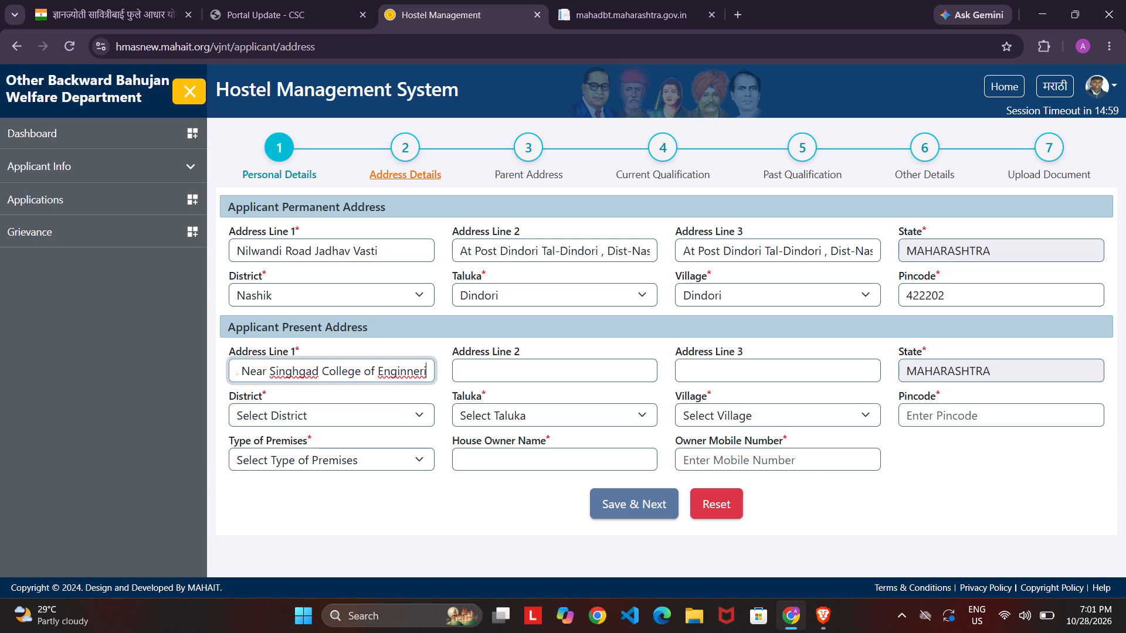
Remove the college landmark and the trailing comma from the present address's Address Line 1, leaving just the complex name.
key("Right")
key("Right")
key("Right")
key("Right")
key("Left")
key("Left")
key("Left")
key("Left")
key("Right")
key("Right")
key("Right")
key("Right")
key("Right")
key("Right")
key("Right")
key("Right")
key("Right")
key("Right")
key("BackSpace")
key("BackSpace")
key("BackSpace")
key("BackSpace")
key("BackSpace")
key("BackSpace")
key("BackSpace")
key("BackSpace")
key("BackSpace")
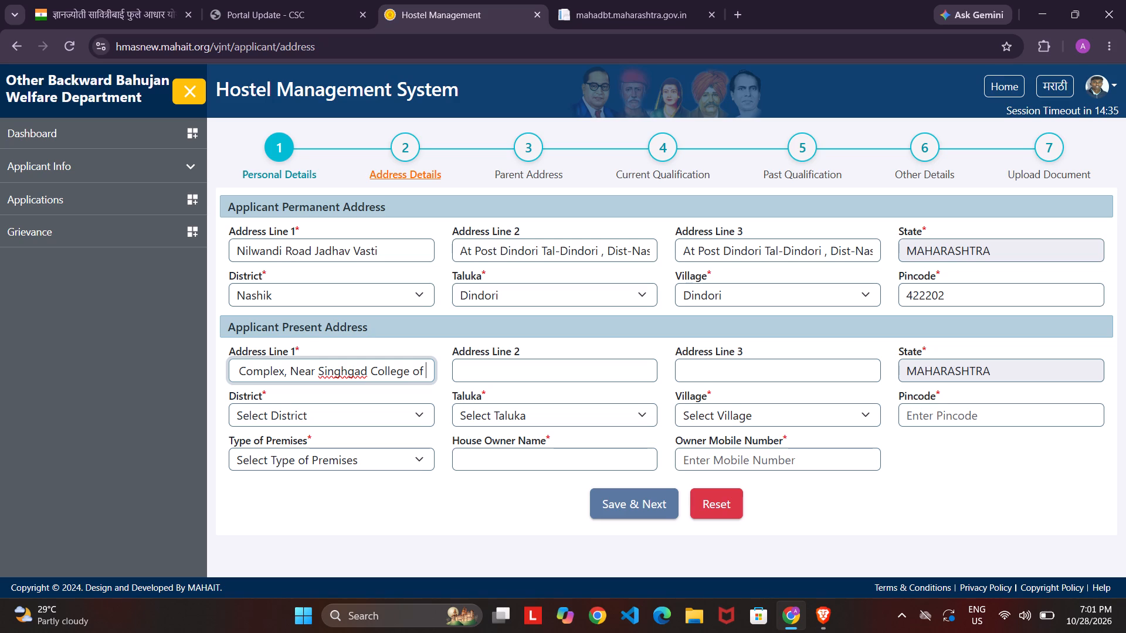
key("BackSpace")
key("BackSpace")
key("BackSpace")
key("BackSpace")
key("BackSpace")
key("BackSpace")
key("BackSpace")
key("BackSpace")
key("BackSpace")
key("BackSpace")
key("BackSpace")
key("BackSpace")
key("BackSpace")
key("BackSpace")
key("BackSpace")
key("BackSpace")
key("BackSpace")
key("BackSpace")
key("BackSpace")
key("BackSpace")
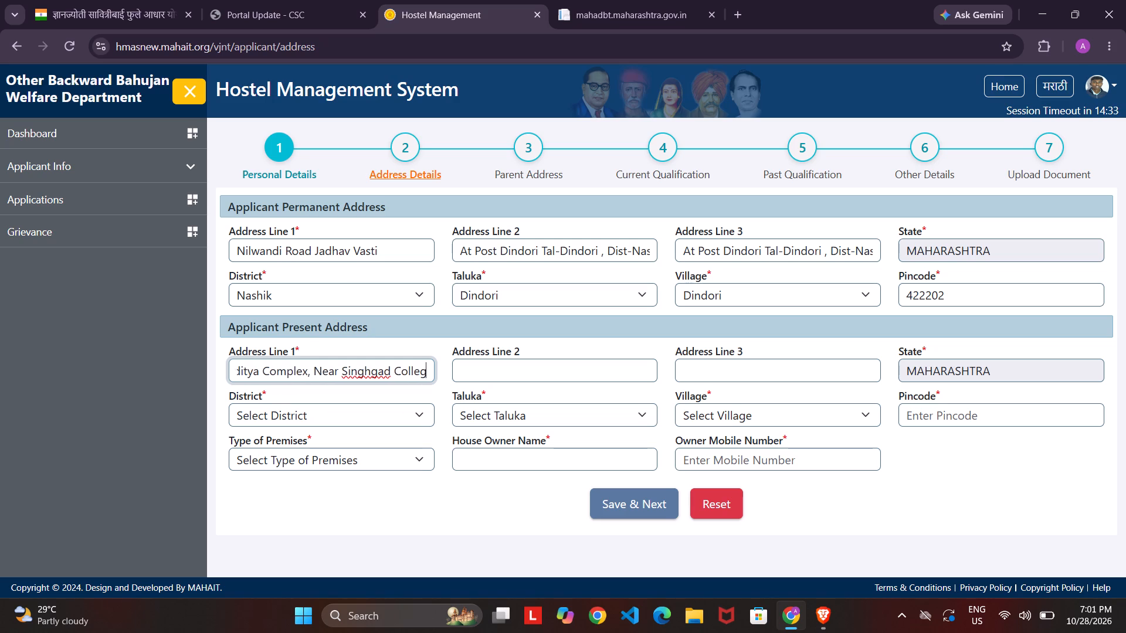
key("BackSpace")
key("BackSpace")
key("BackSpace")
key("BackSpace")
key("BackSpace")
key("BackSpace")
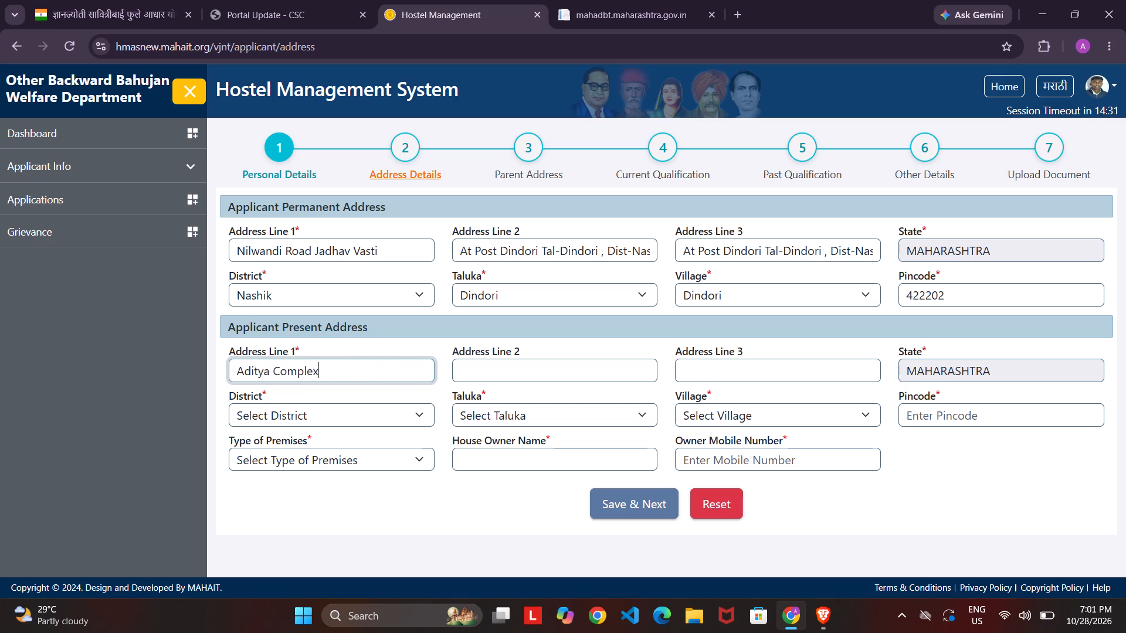
Add the flat number after the complex name in Address Line 1 of the Applicant Present Address section.
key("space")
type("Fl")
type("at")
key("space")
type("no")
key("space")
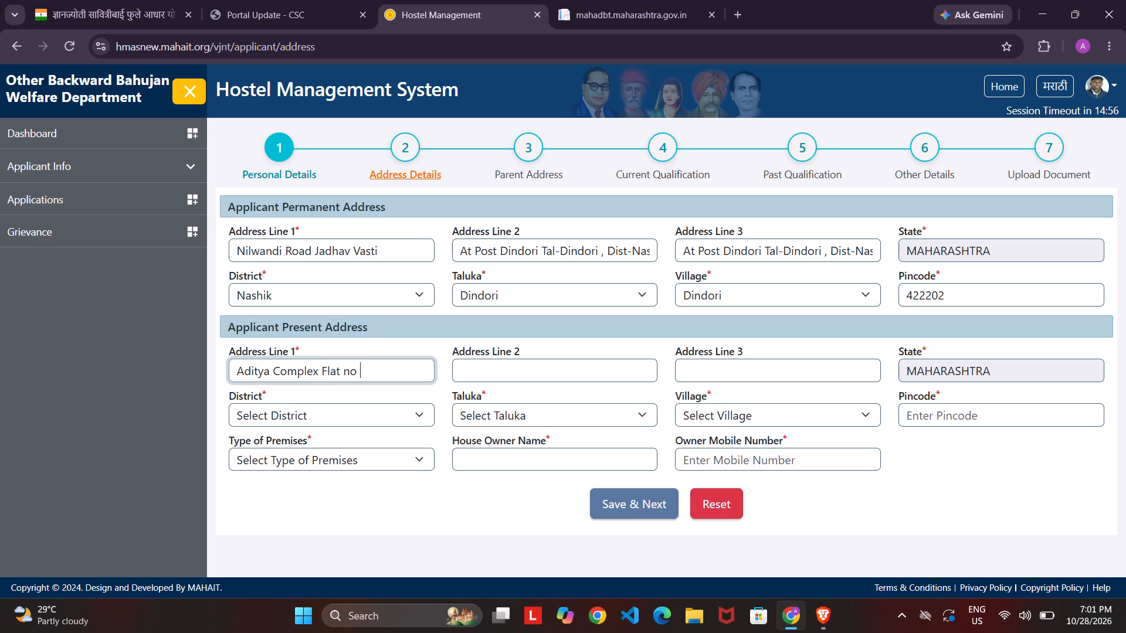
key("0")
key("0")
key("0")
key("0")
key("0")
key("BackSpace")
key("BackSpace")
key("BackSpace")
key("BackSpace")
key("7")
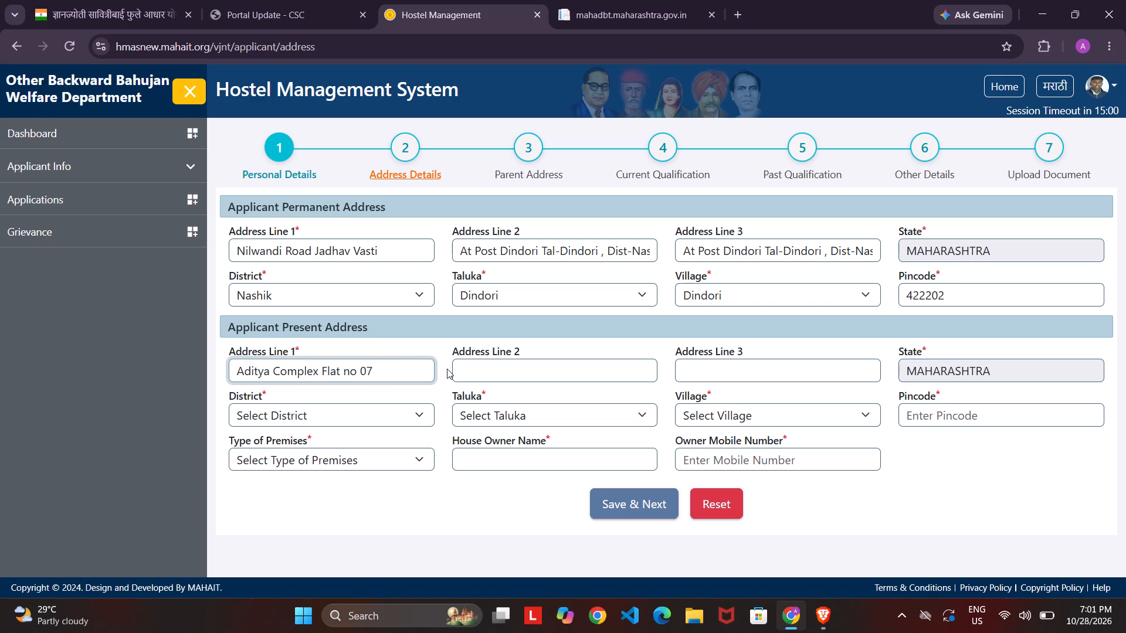
Enter the "At post" locality followed by a comma in Address Line 2 of the Applicant Present Address section.
left_click(477, 369)
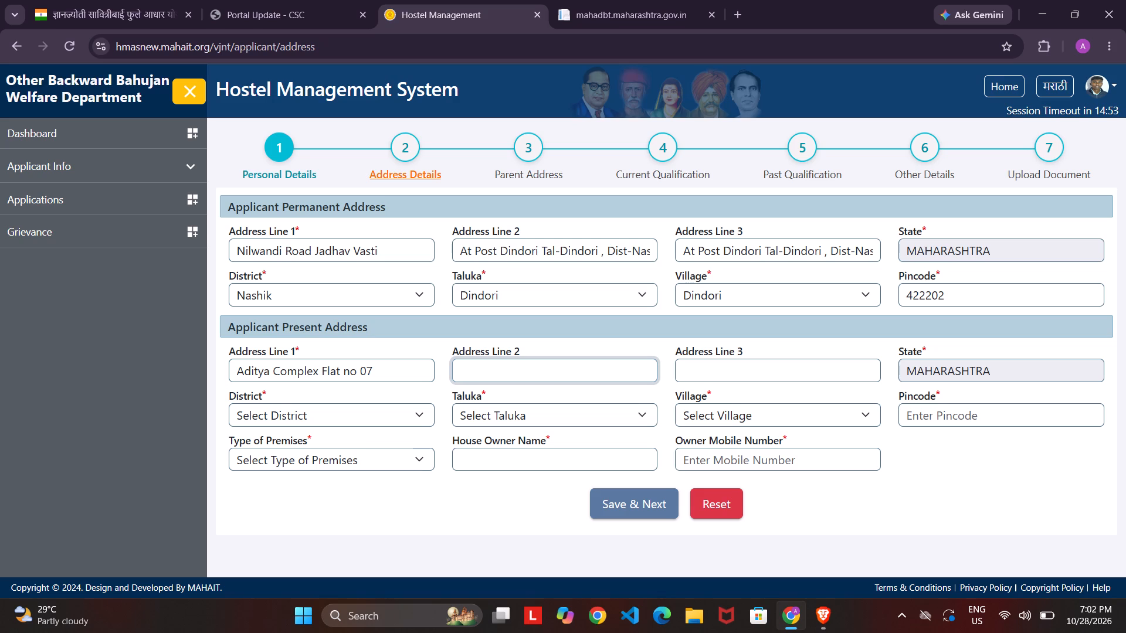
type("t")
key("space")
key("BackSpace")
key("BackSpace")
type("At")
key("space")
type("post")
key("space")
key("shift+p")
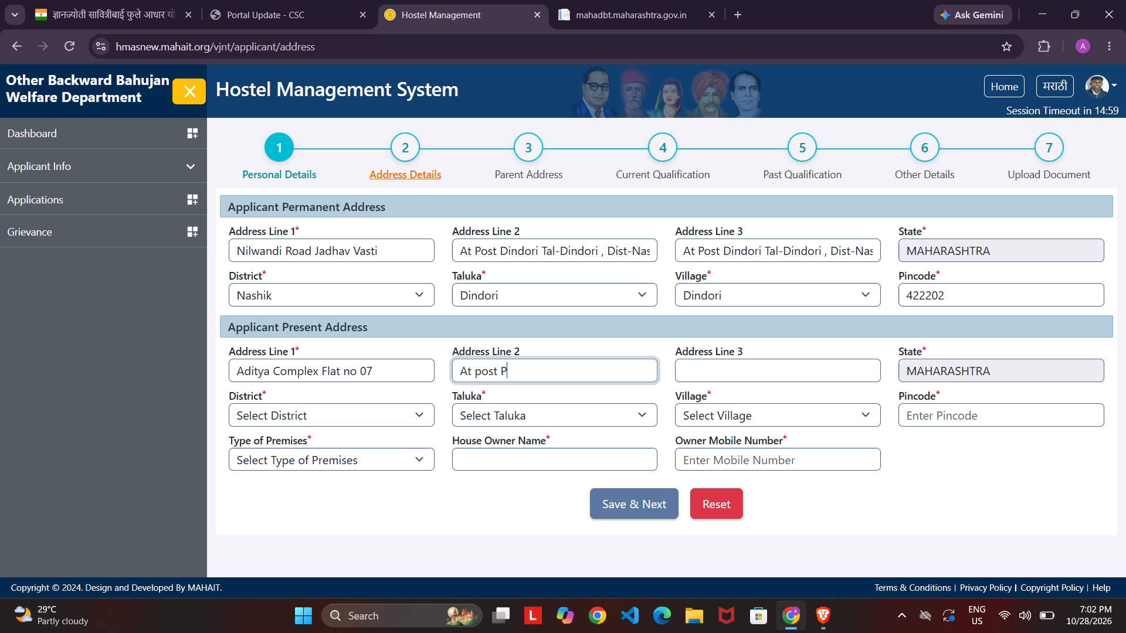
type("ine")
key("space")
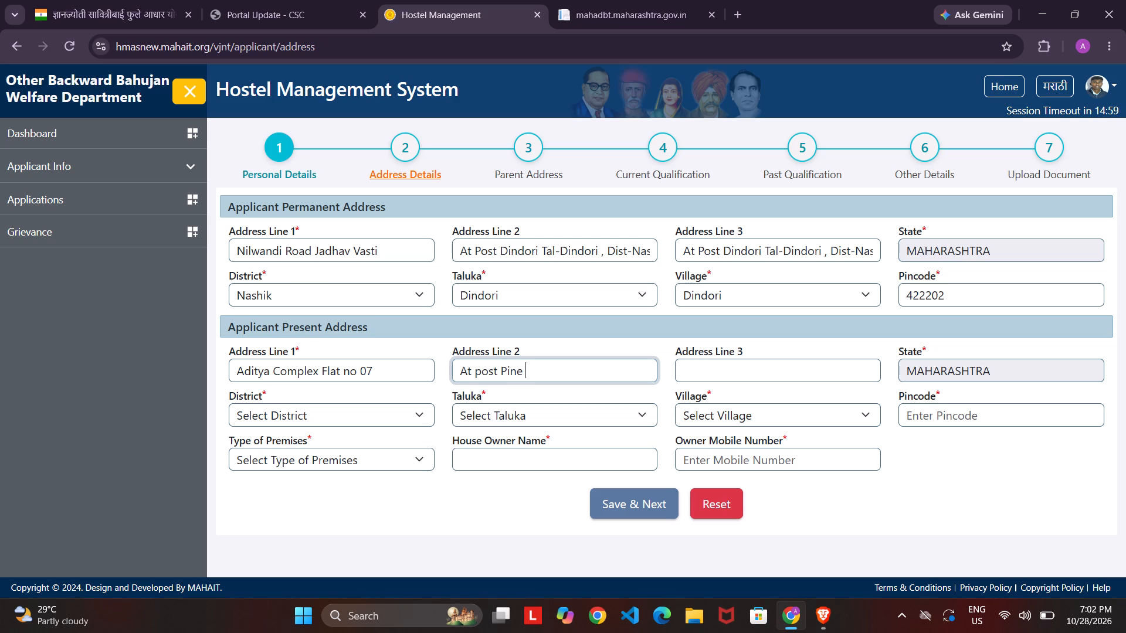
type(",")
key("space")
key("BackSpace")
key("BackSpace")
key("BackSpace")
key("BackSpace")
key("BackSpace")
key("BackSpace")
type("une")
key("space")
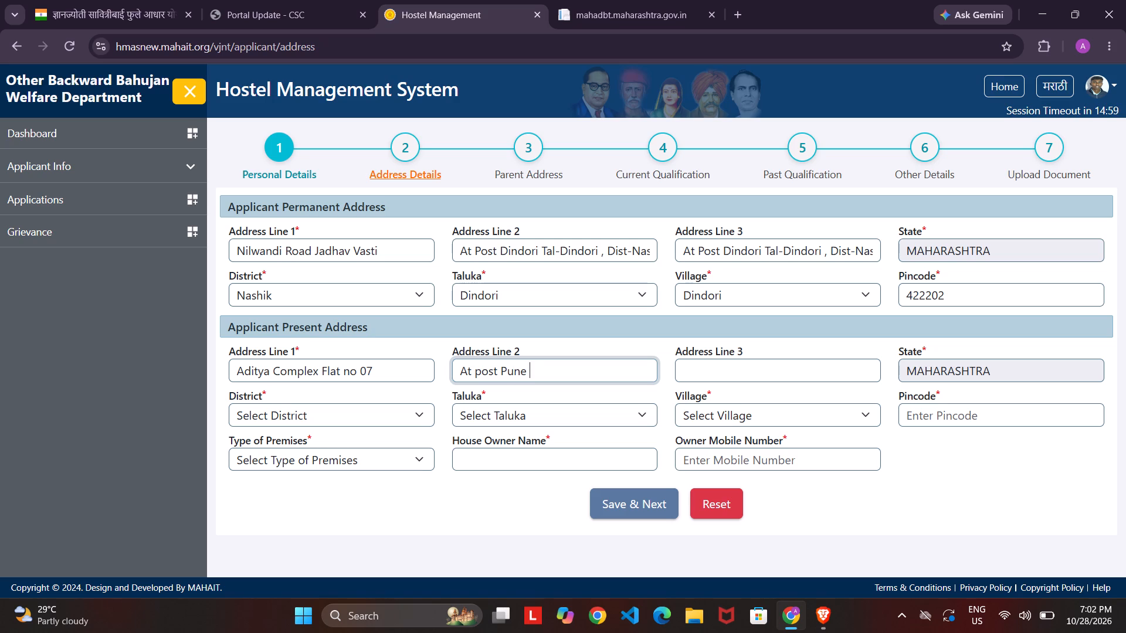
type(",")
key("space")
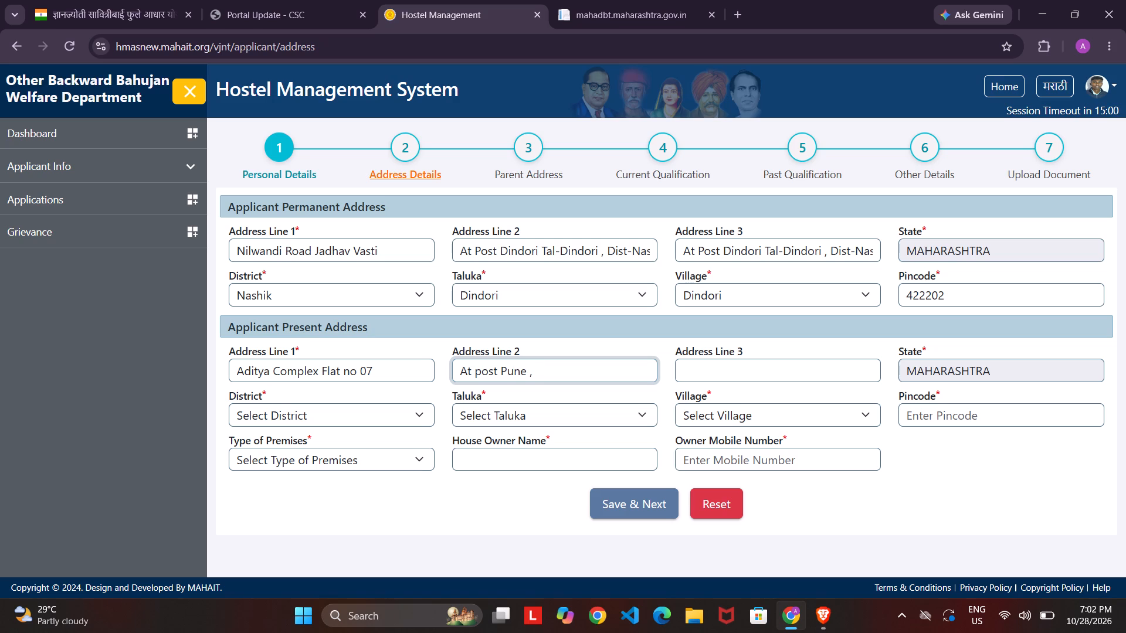
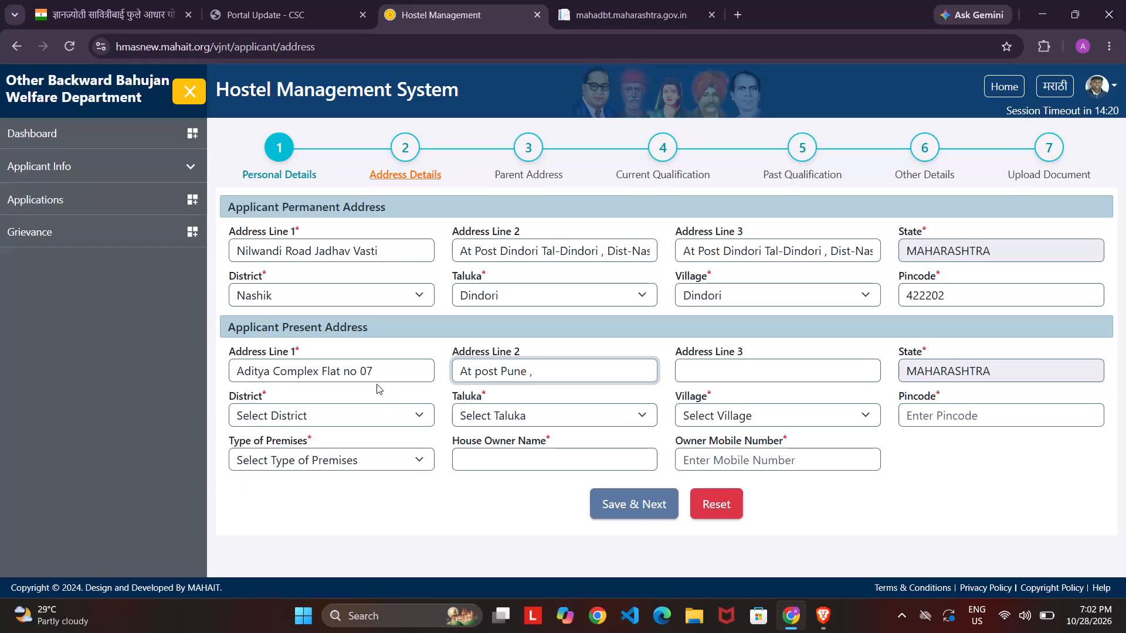
Replace the present address's Address Line 1 with only the nearby college landmark, beginning with a capitalised "Near".
left_click(394, 373)
key("BackSpace")
key("BackSpace")
key("BackSpace")
key("BackSpace")
key("BackSpace")
key("BackSpace")
key("BackSpace")
key("BackSpace")
key("BackSpace")
key("BackSpace")
key("BackSpace")
key("BackSpace")
key("BackSpace")
key("BackSpace")
key("BackSpace")
key("BackSpace")
key("BackSpace")
key("BackSpace")
key("BackSpace")
key("BackSpace")
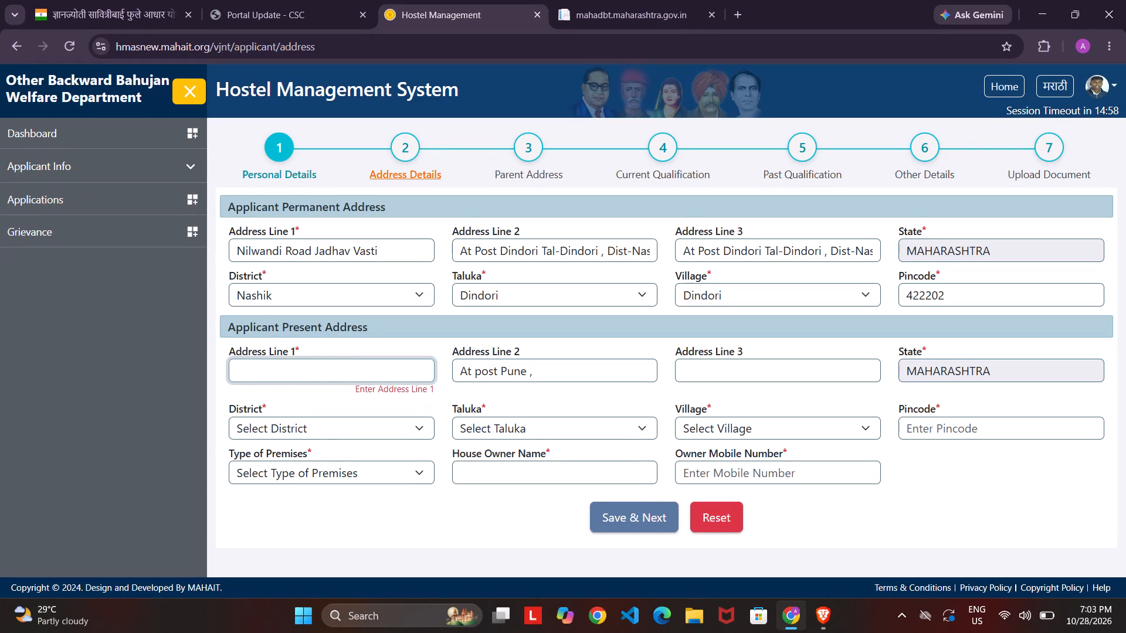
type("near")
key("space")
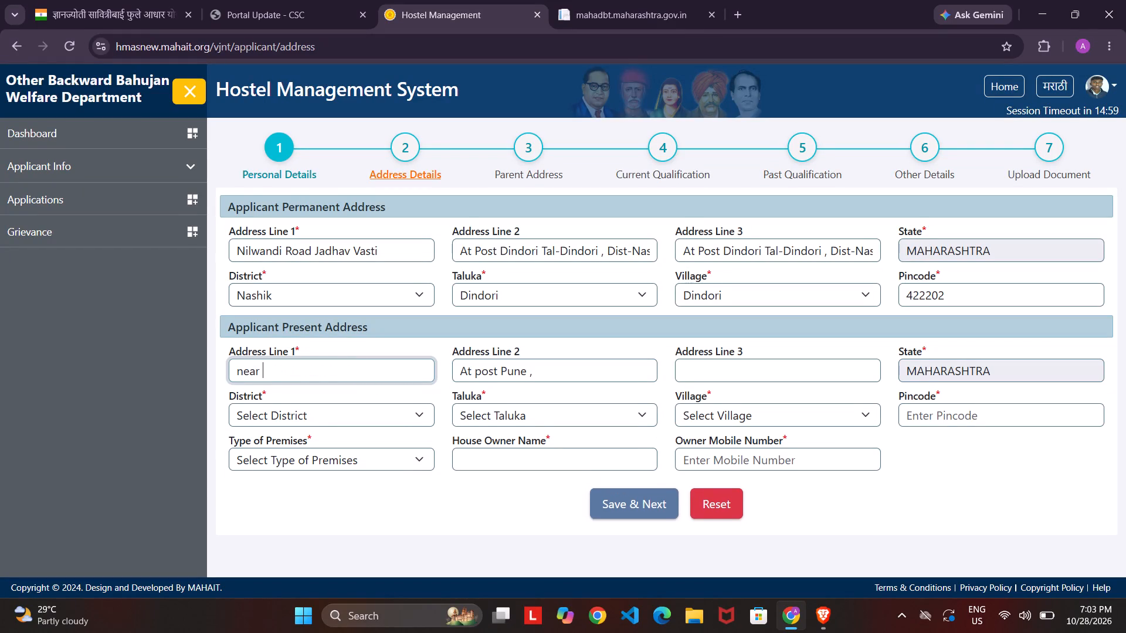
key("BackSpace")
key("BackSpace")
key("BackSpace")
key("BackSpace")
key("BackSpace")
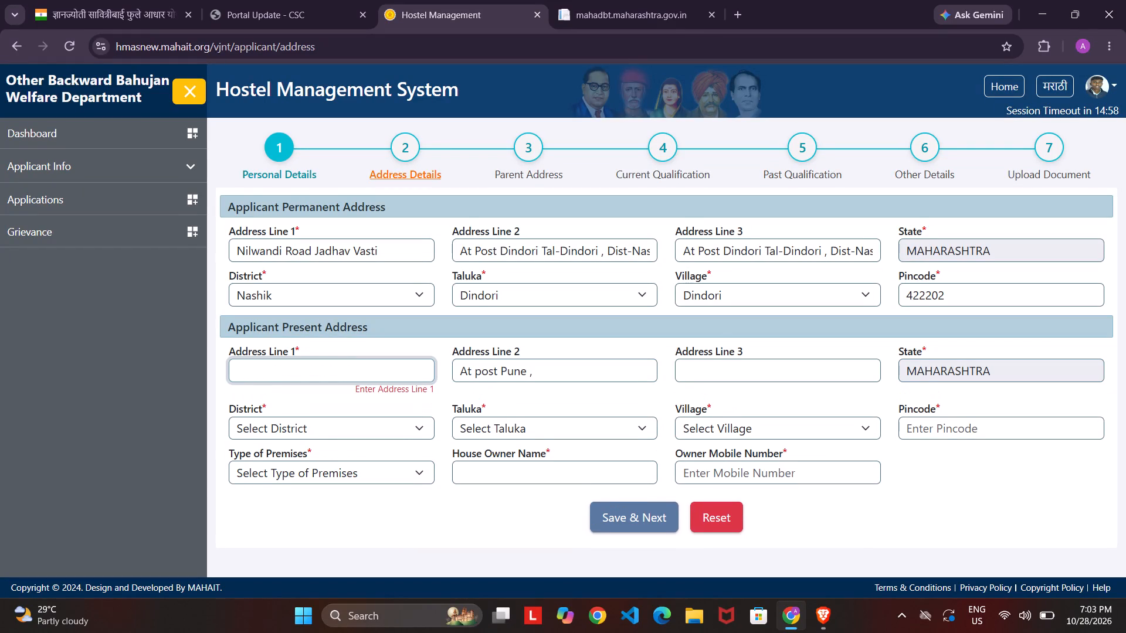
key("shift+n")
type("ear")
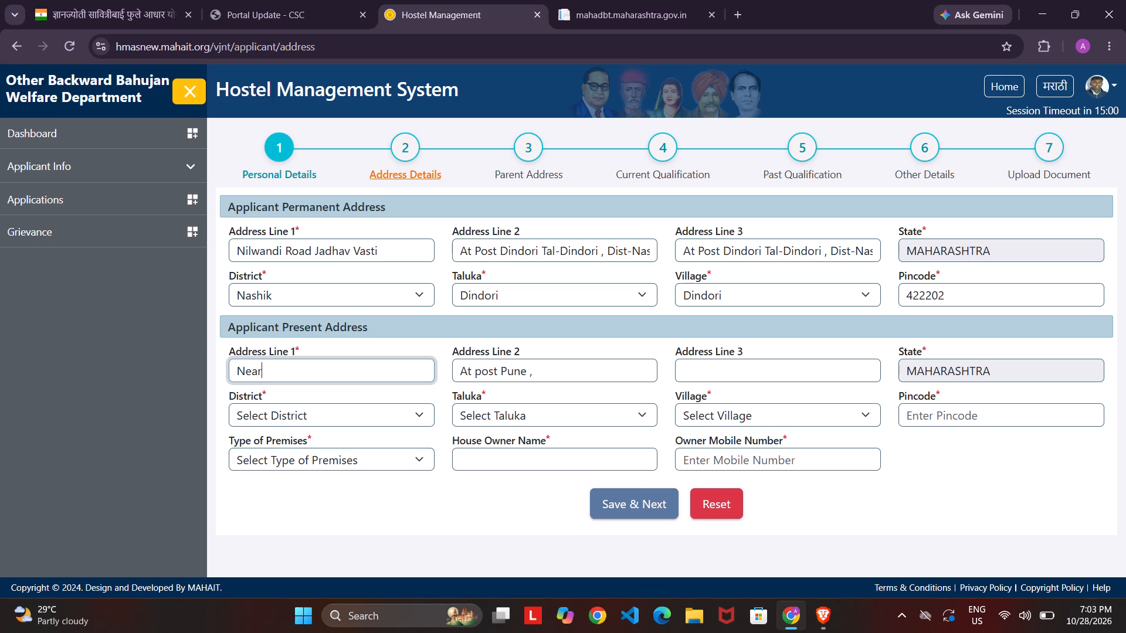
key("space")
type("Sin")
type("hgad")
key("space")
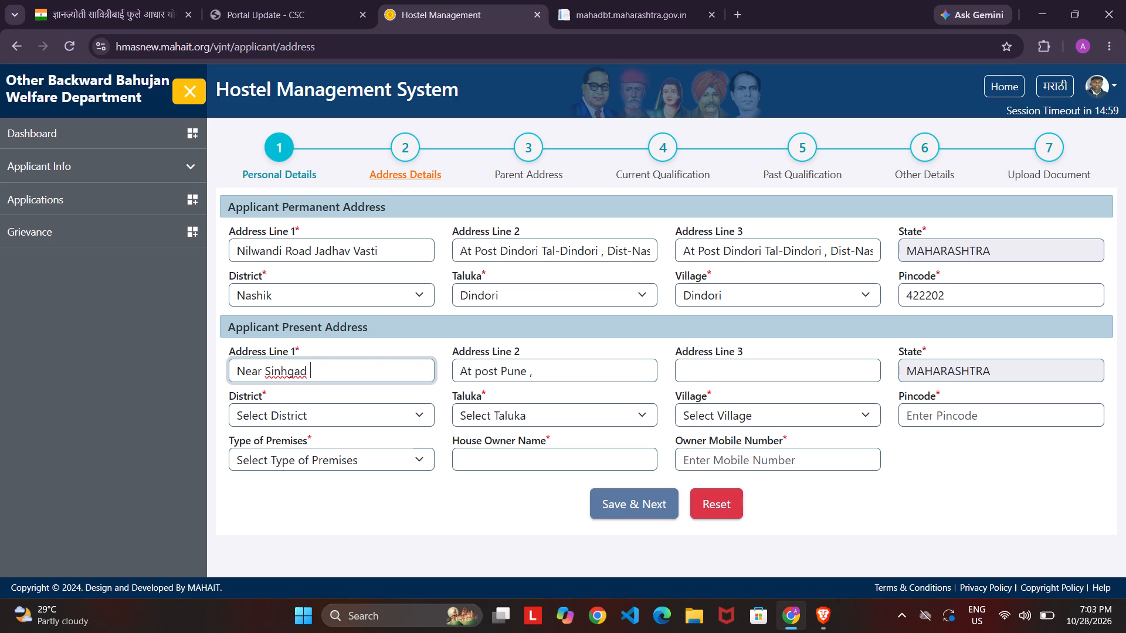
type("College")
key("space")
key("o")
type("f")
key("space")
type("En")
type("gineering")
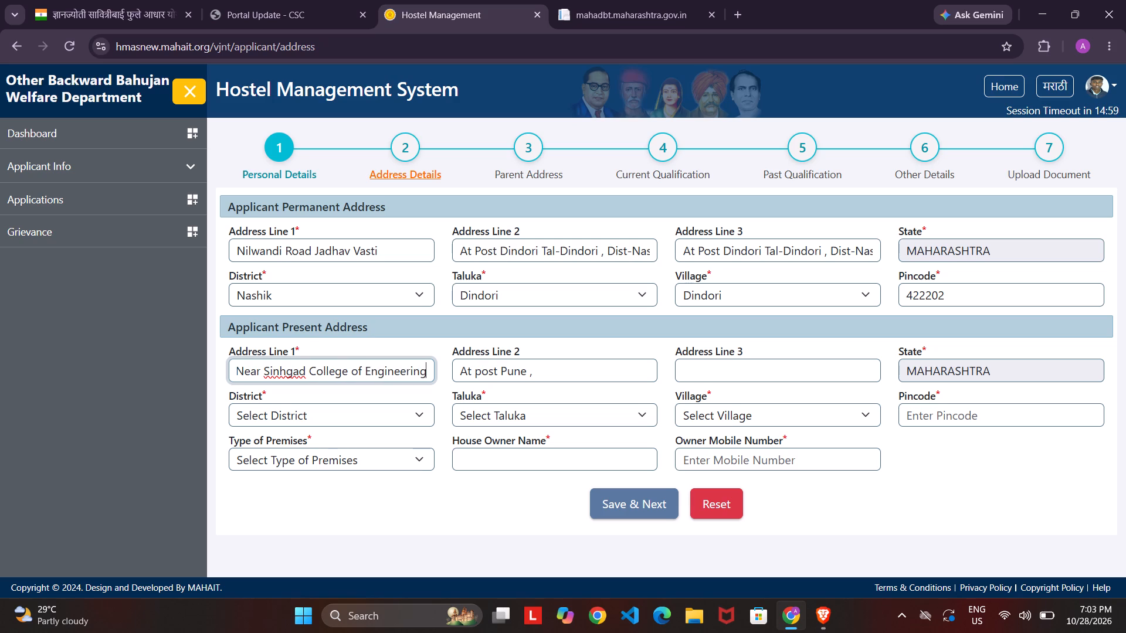
Replace Address Line 2 of the Applicant Present Address section with the applicant's locality name.
left_click(554, 365)
key("BackSpace")
key("BackSpace")
key("BackSpace")
key("BackSpace")
key("BackSpace")
key("BackSpace")
key("BackSpace")
key("BackSpace")
key("BackSpace")
key("BackSpace")
key("BackSpace")
key("BackSpace")
key("BackSpace")
key("BackSpace")
key("BackSpace")
key("BackSpace")
key("BackSpace")
key("BackSpace")
key("BackSpace")
key("BackSpace")
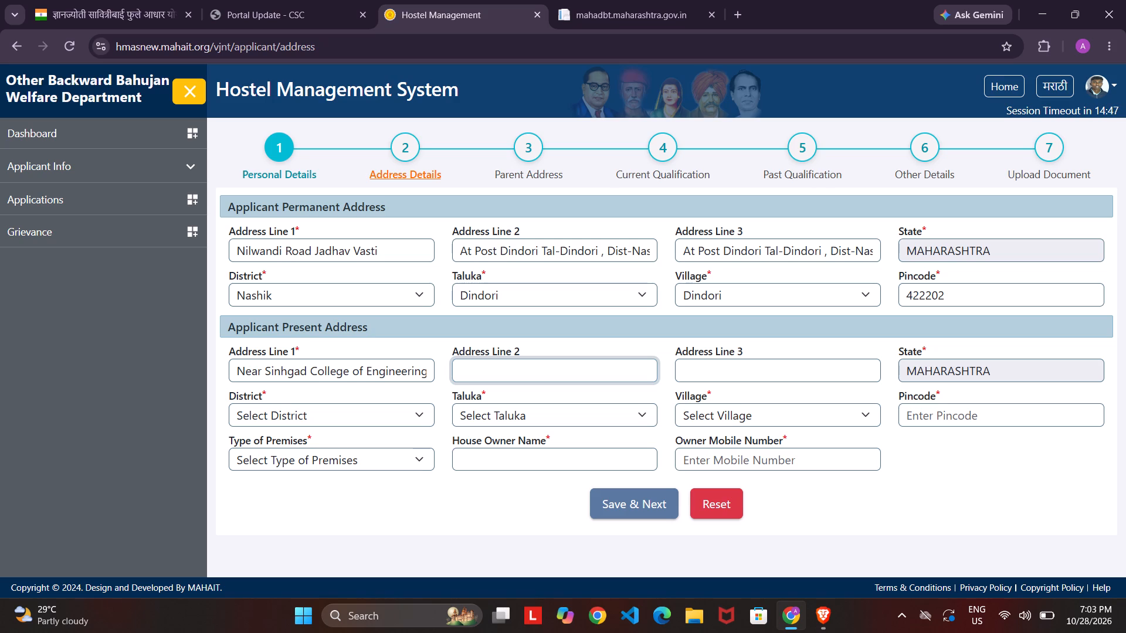
type("Vadgaon")
key("space")
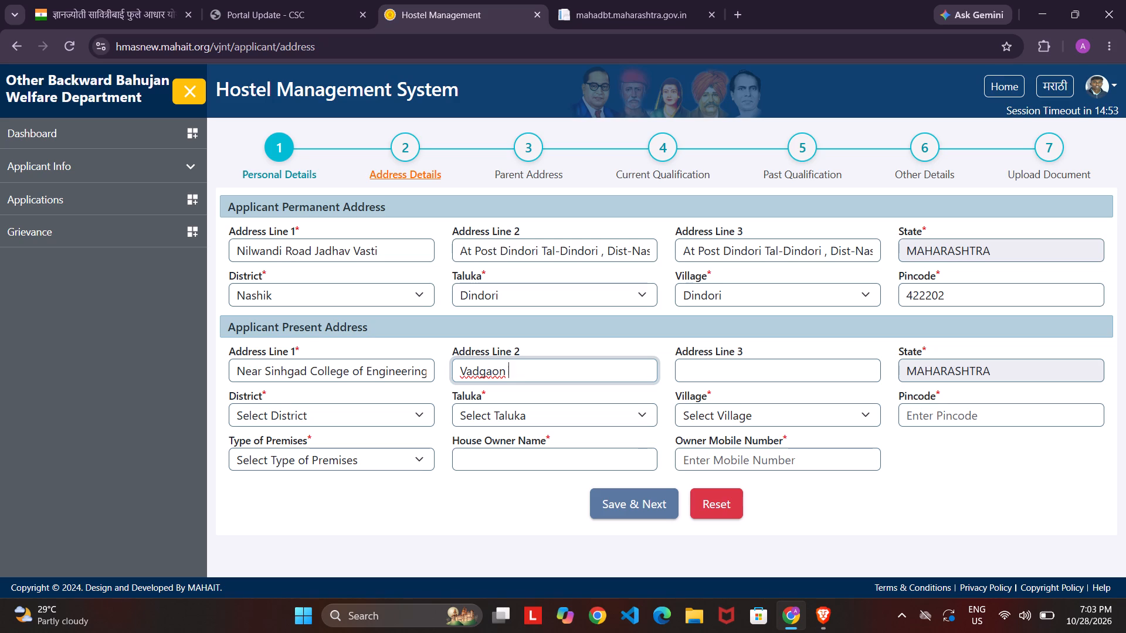
type("Bu")
type("druk")
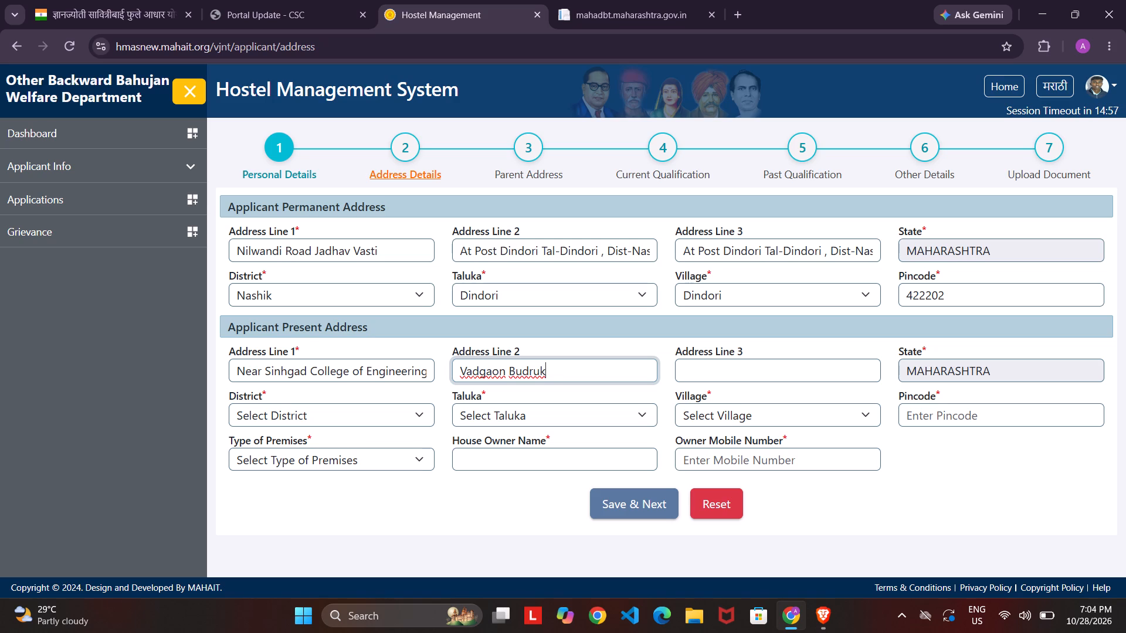
Enter the city and state, separated by a comma, in Address Line 3 of the Applicant Present Address section.
left_click(788, 364)
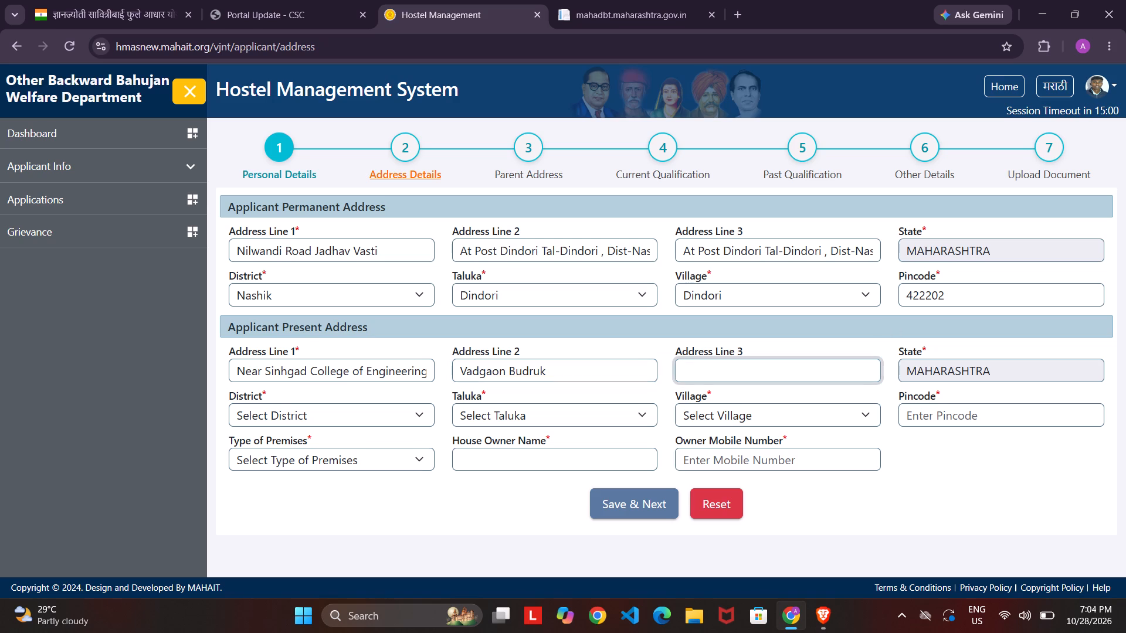
type("Pune,")
key("space")
type("Ma")
type("hara")
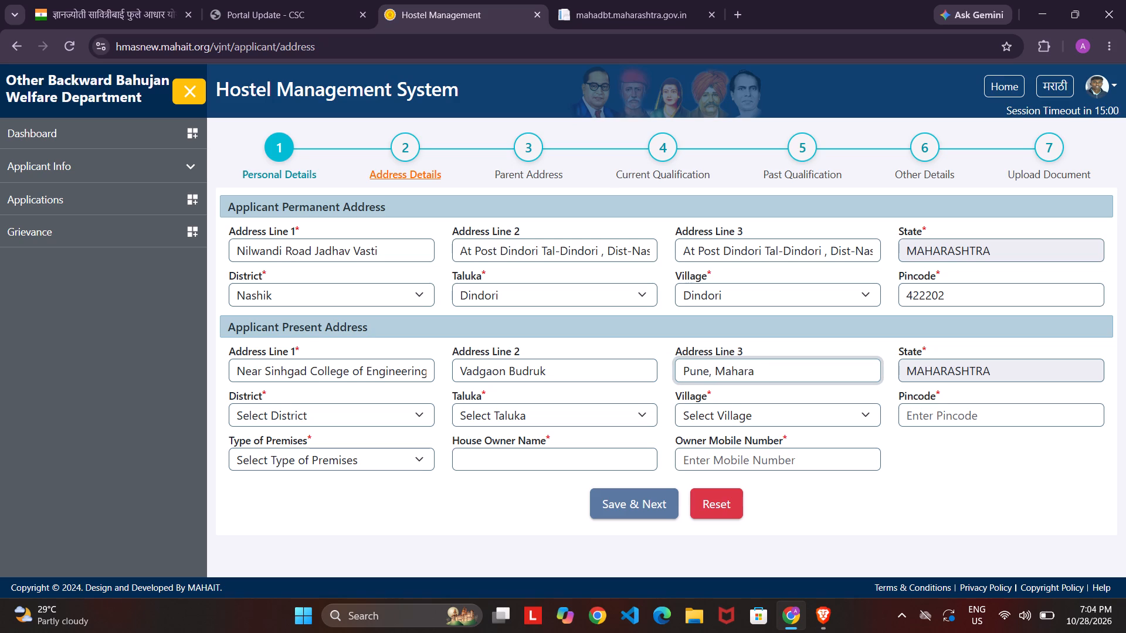
type("shtra")
Set the District of the Applicant Present Address to Pune.
left_click(395, 410)
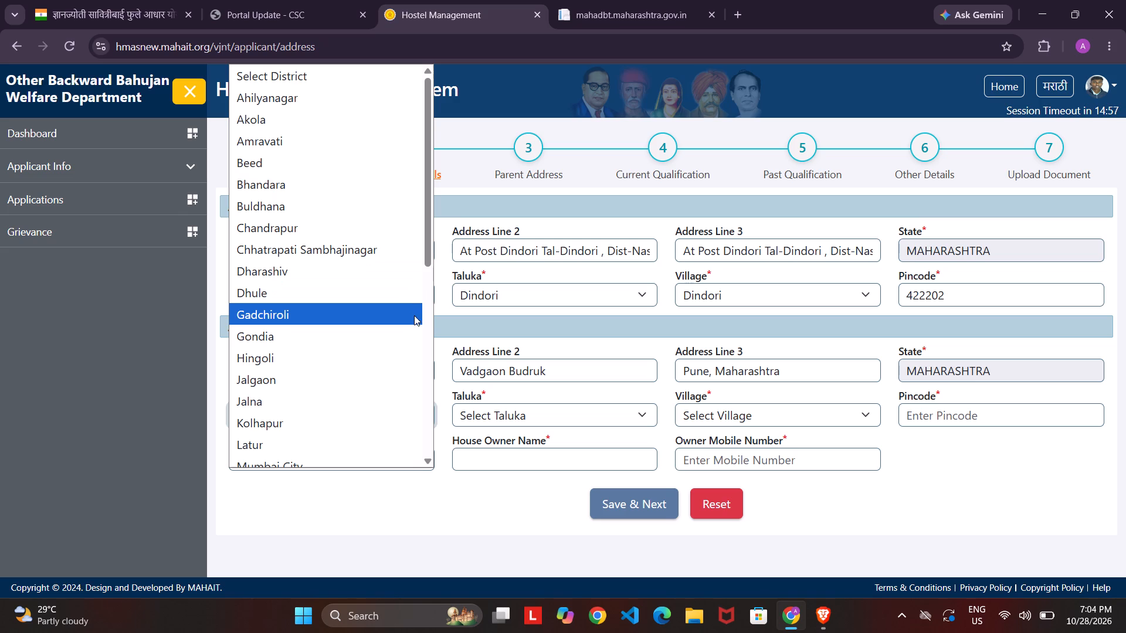
scroll(412, 398, "down", 1)
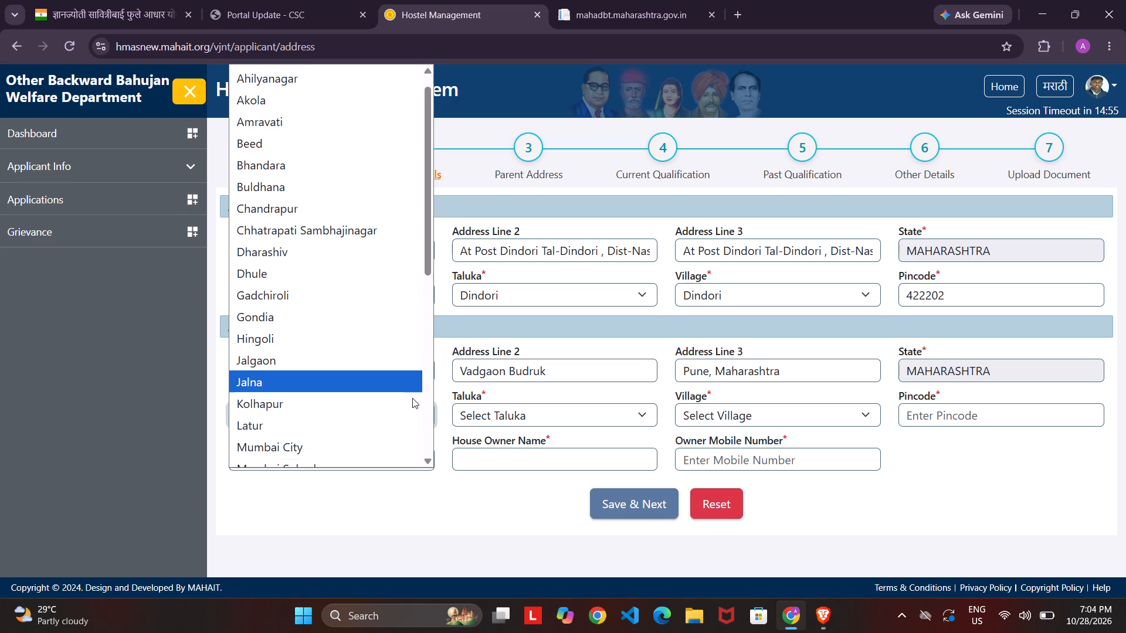
scroll(412, 398, "down", 4)
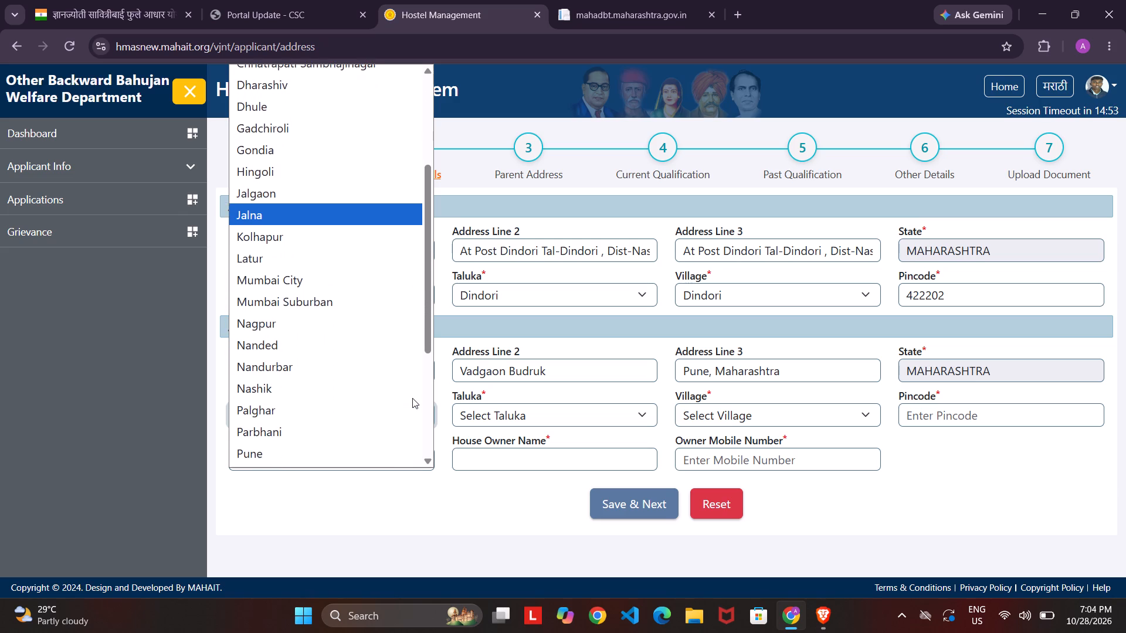
scroll(412, 398, "down", 3)
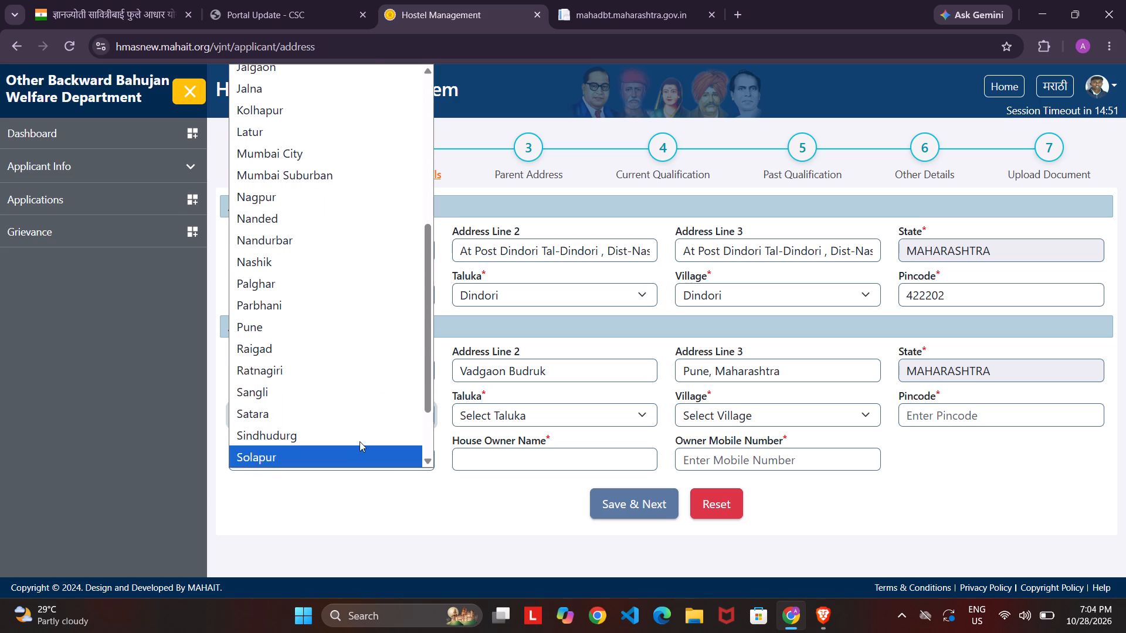
left_click(412, 333)
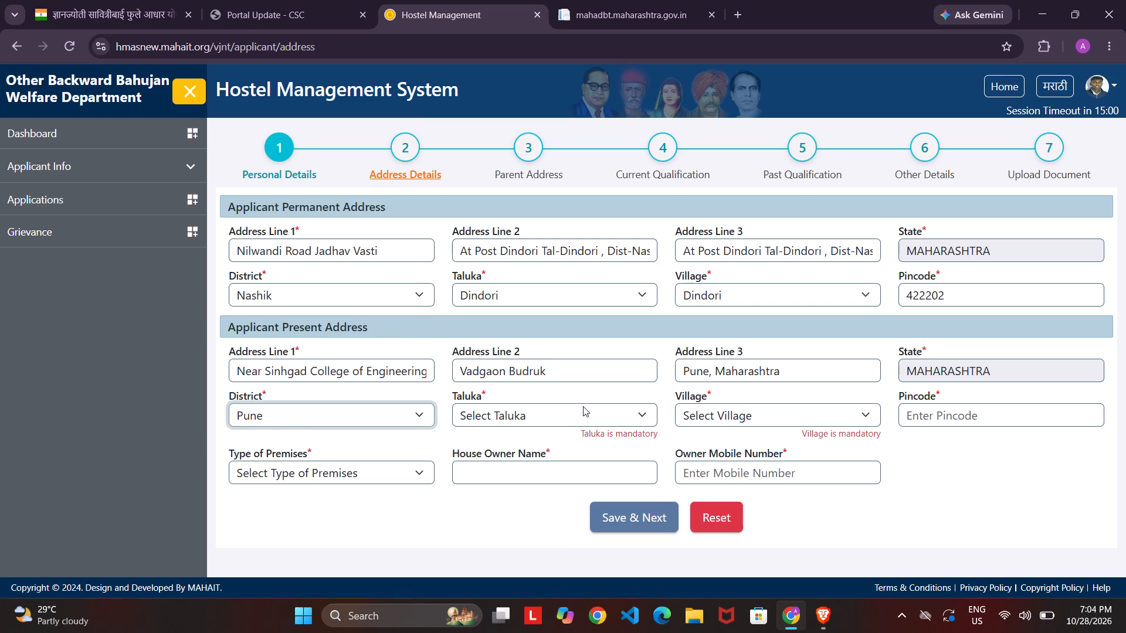
Set the Taluka of the Applicant Present Address to Haveli.
left_click(582, 419)
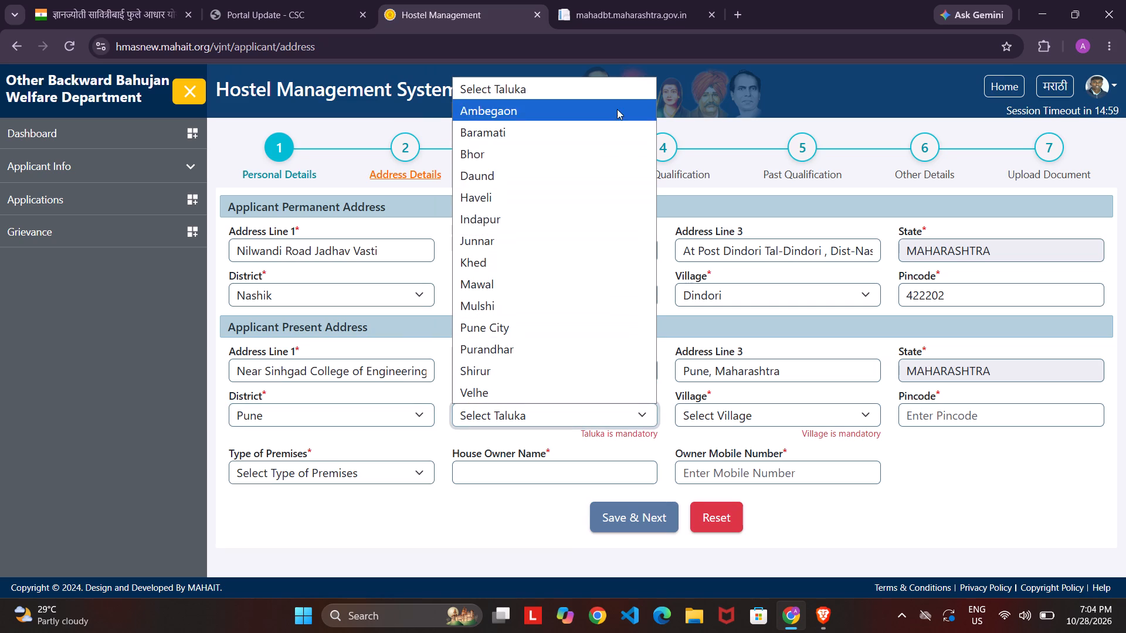
scroll(593, 348, "down", 2)
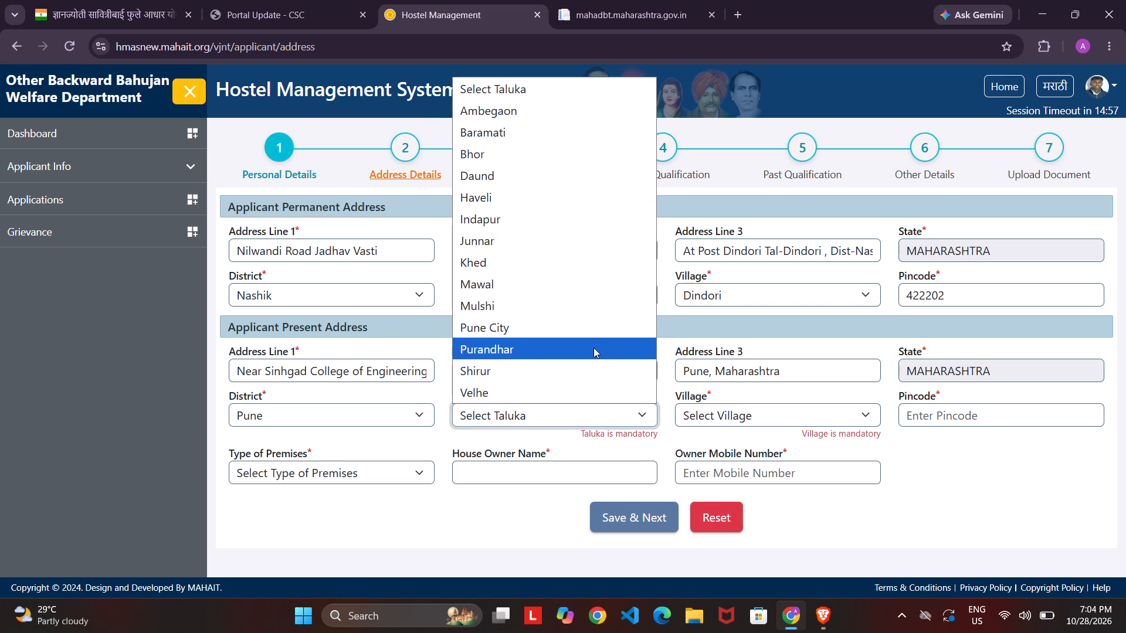
scroll(593, 348, "up", 1)
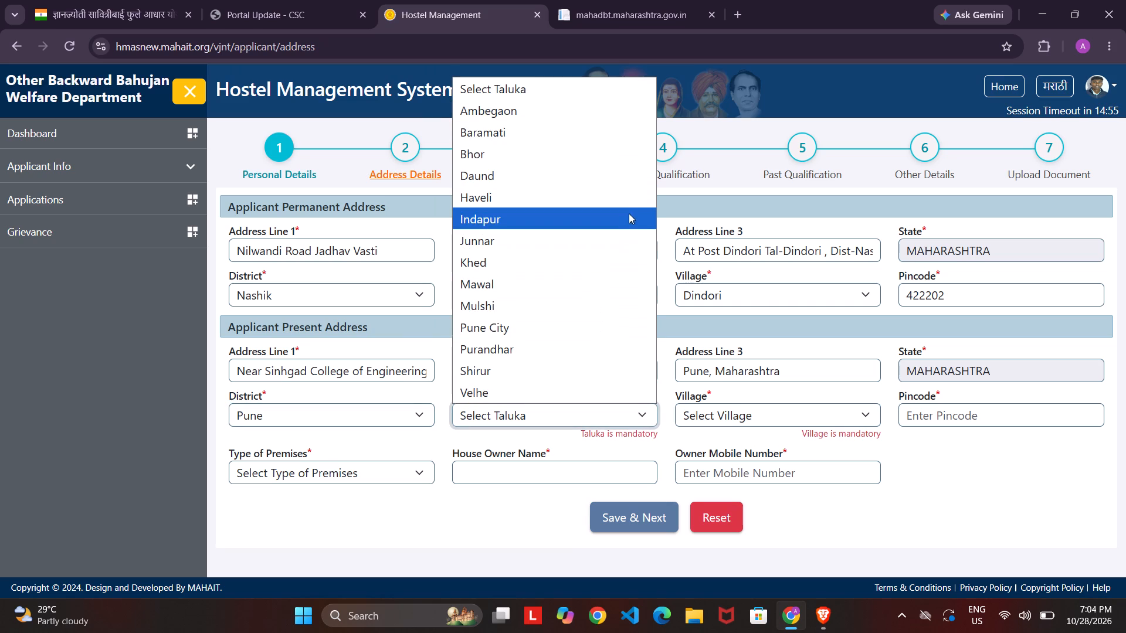
left_click(633, 207)
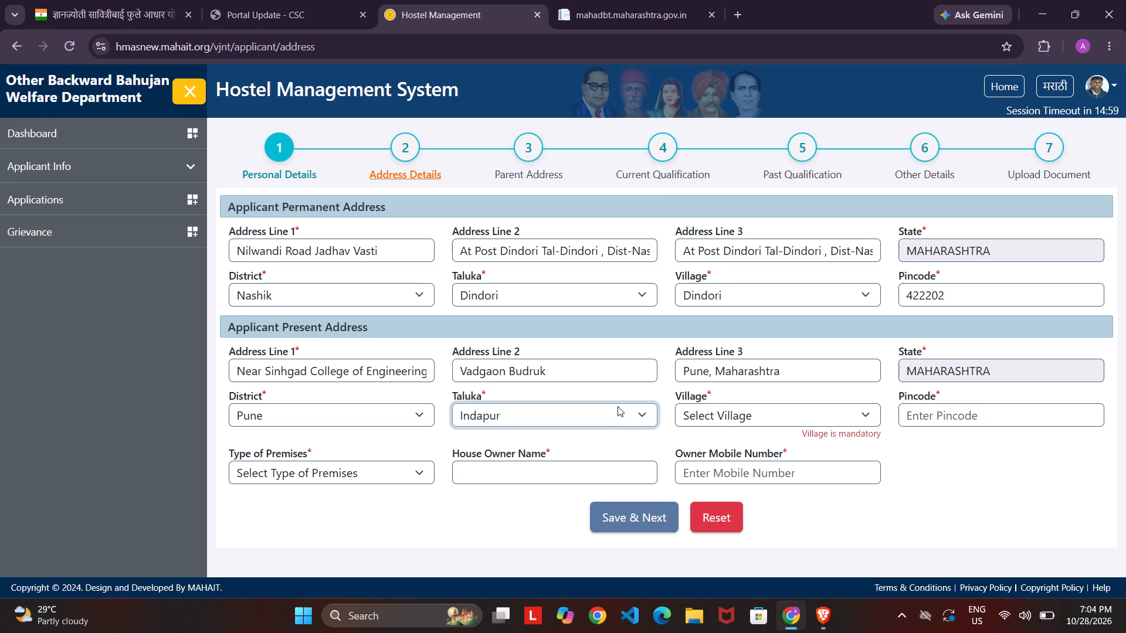
left_click(617, 406)
left_click(637, 199)
Look through the Village options of the Applicant Present Address for the applicant's locality.
left_click(805, 407)
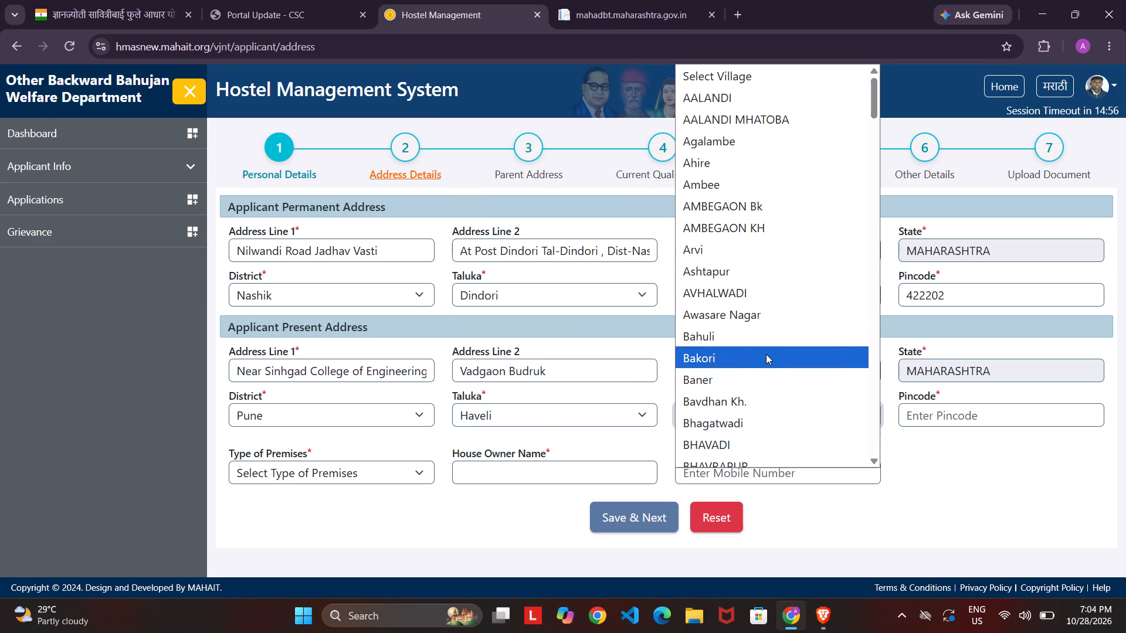
scroll(764, 371, "down", 2)
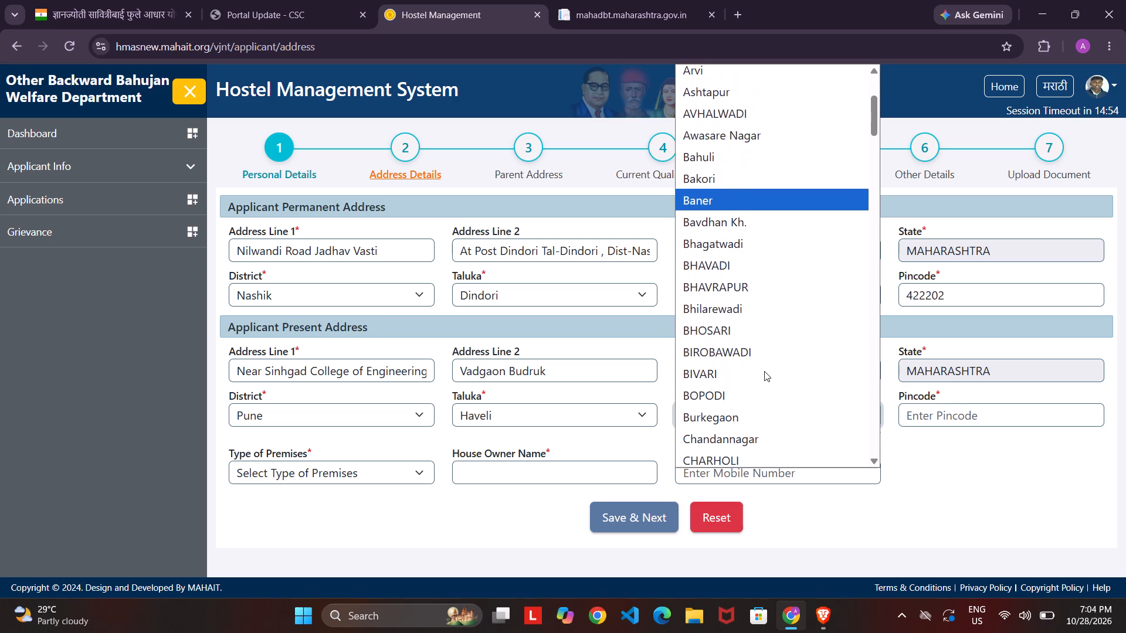
scroll(764, 371, "down", 3)
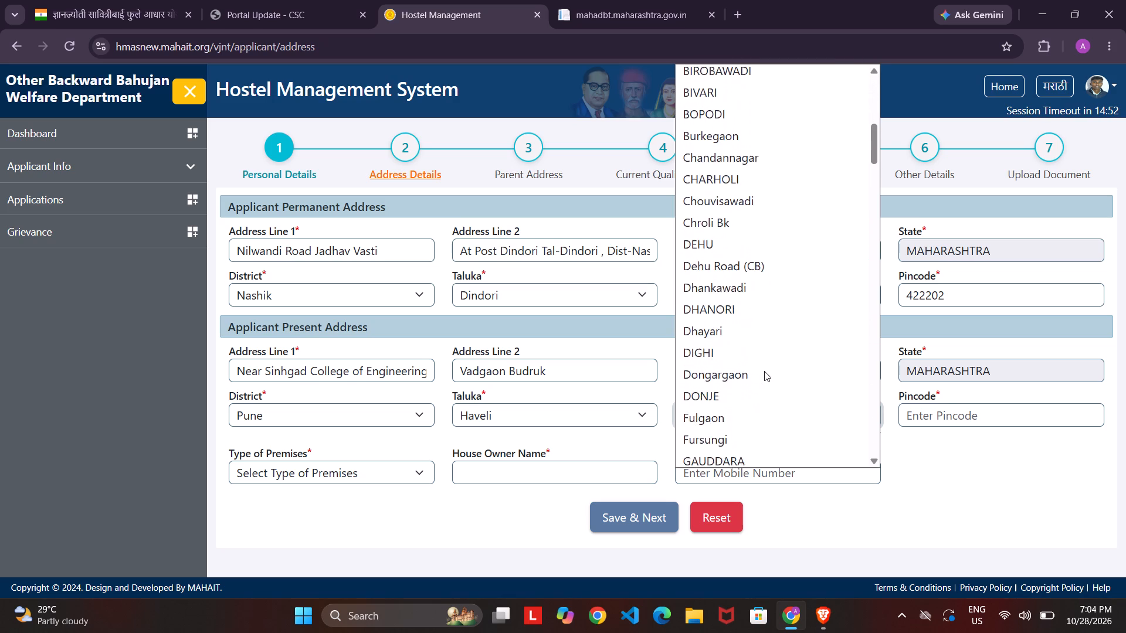
scroll(764, 371, "down", 2)
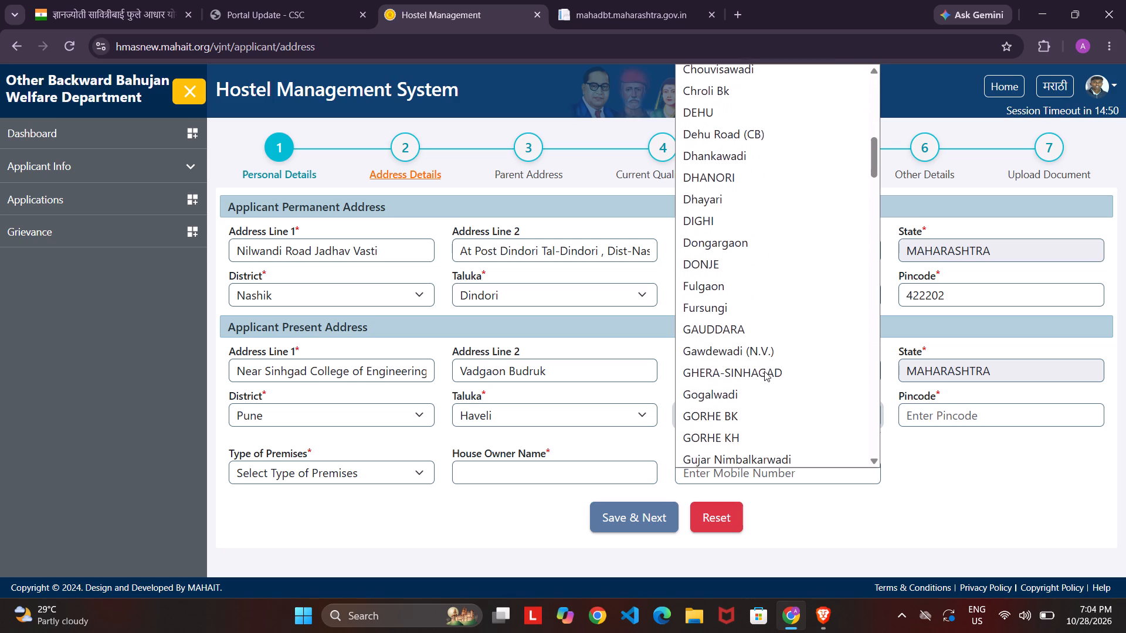
scroll(764, 371, "down", 2)
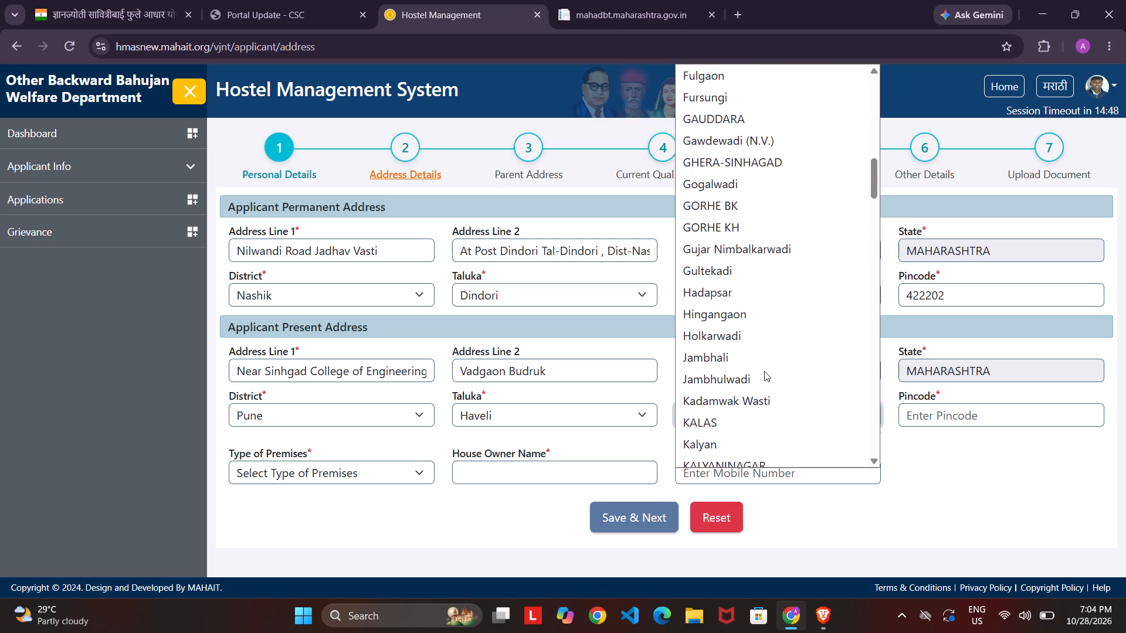
scroll(764, 371, "down", 3)
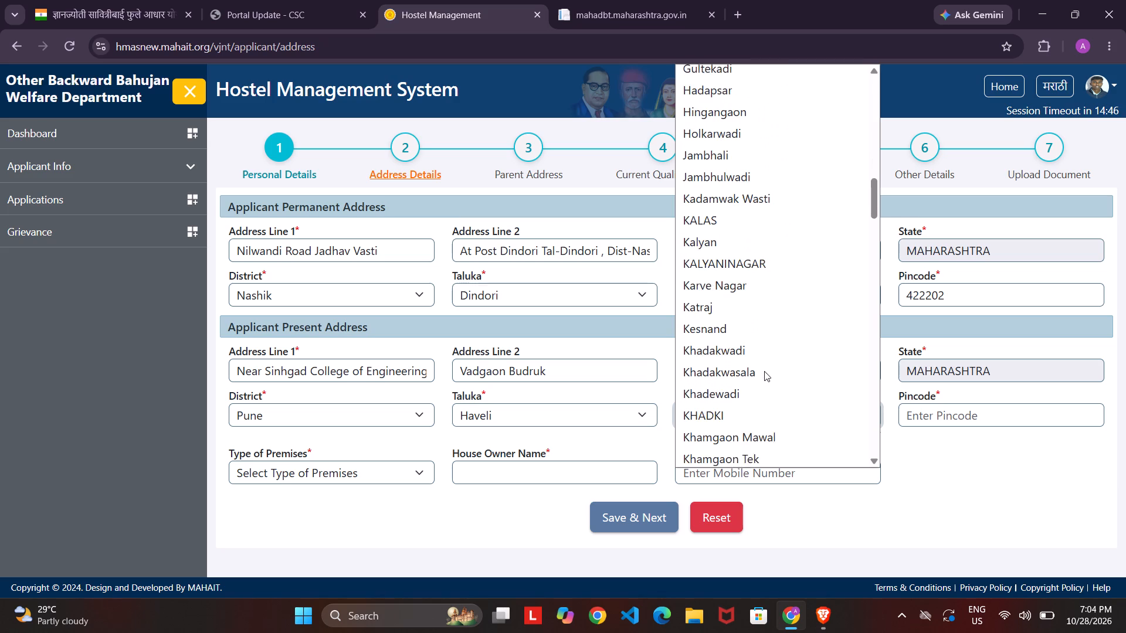
scroll(764, 371, "down", 2)
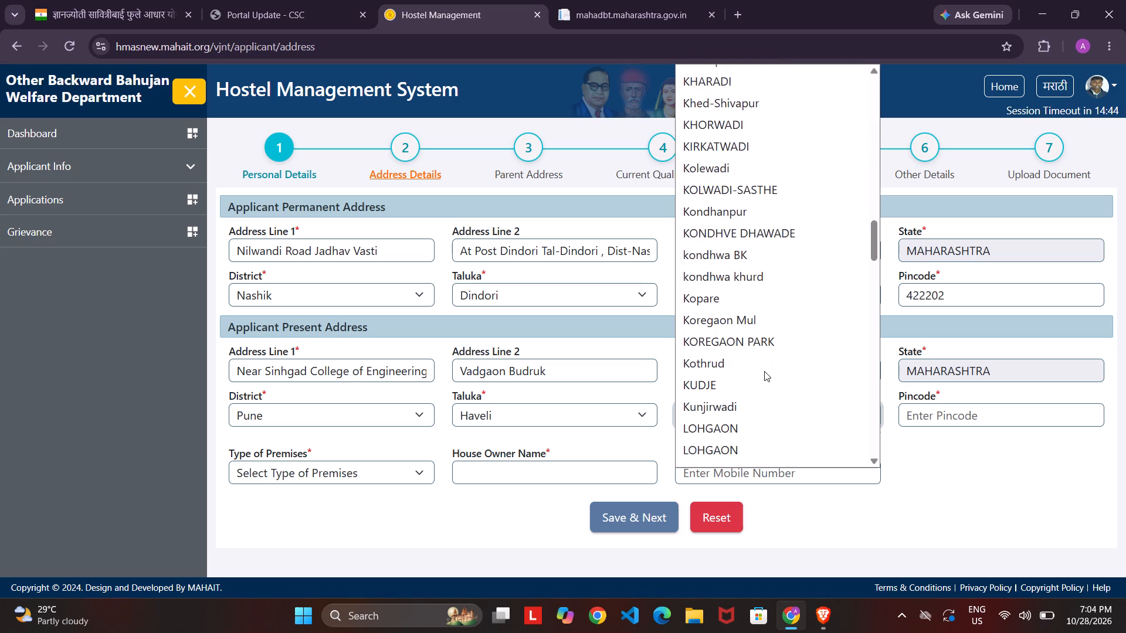
scroll(764, 371, "down", 4)
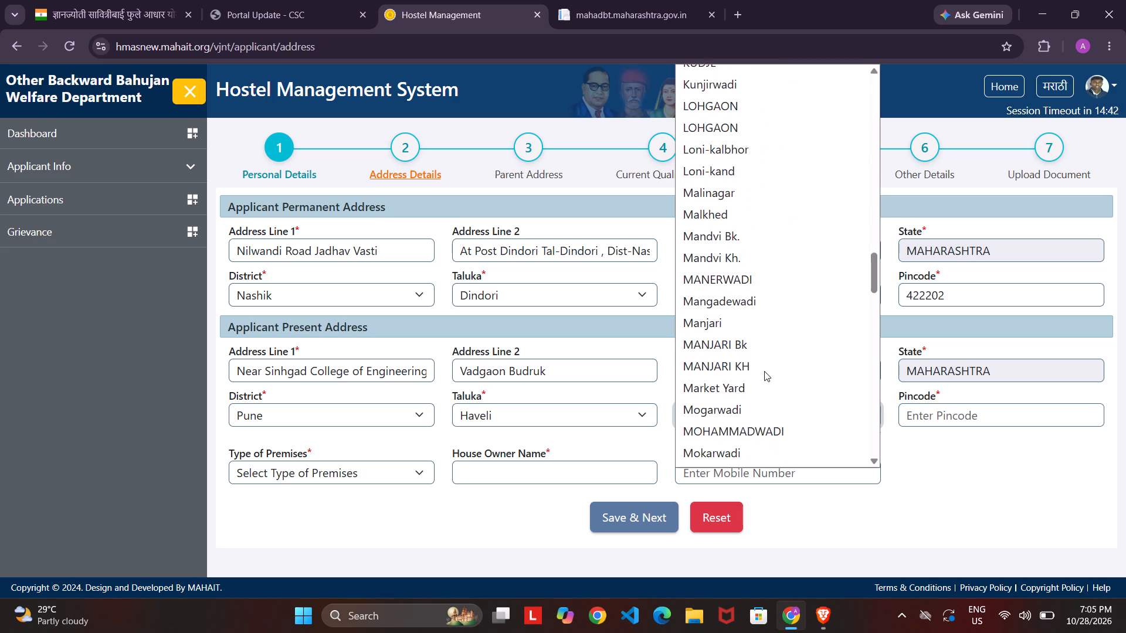
scroll(764, 371, "down", 4)
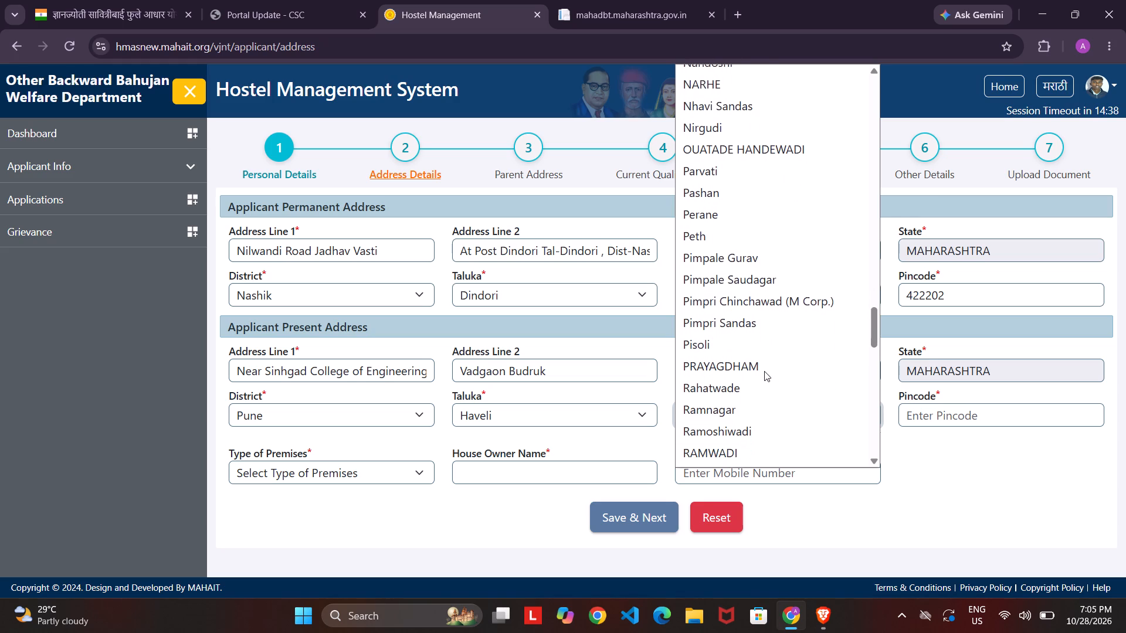
scroll(764, 371, "down", 2)
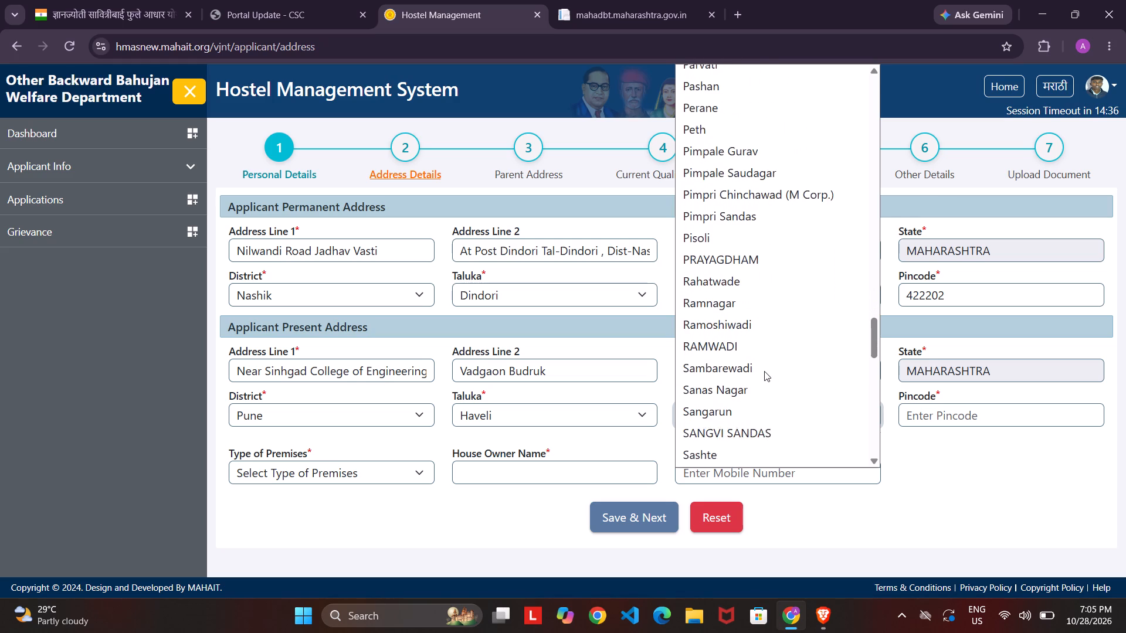
scroll(764, 371, "down", 2)
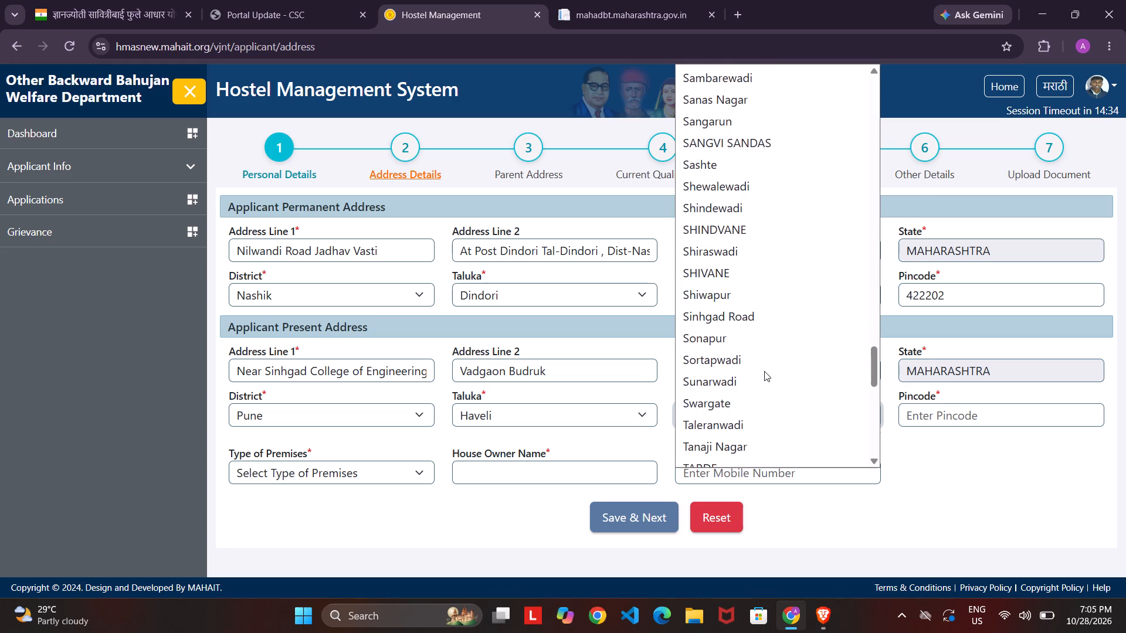
scroll(764, 371, "down", 3)
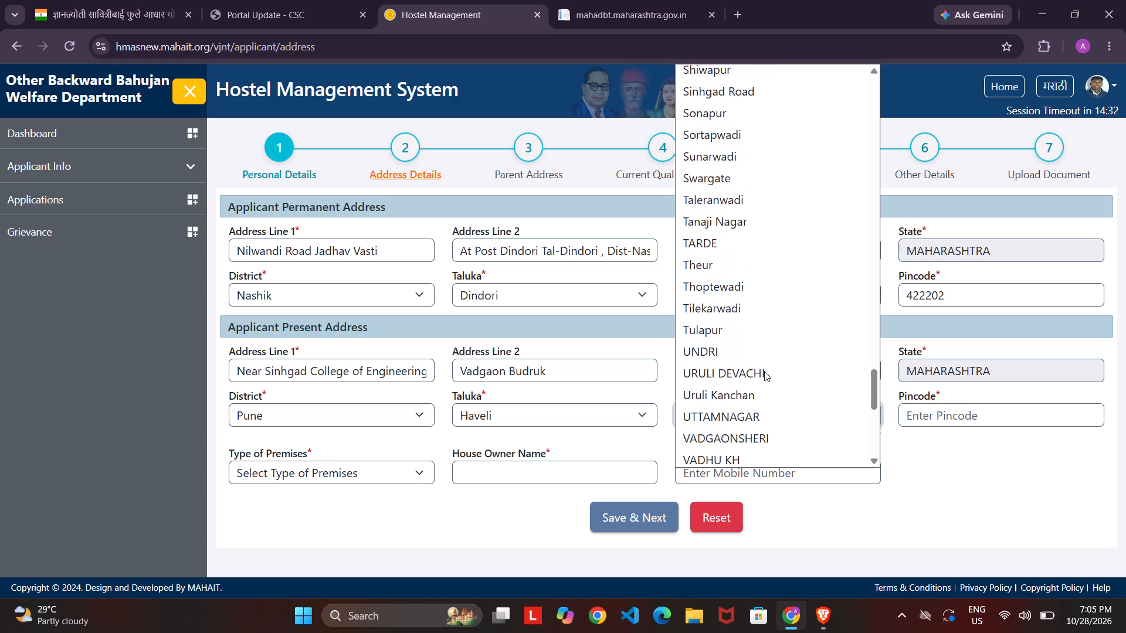
scroll(764, 371, "down", 2)
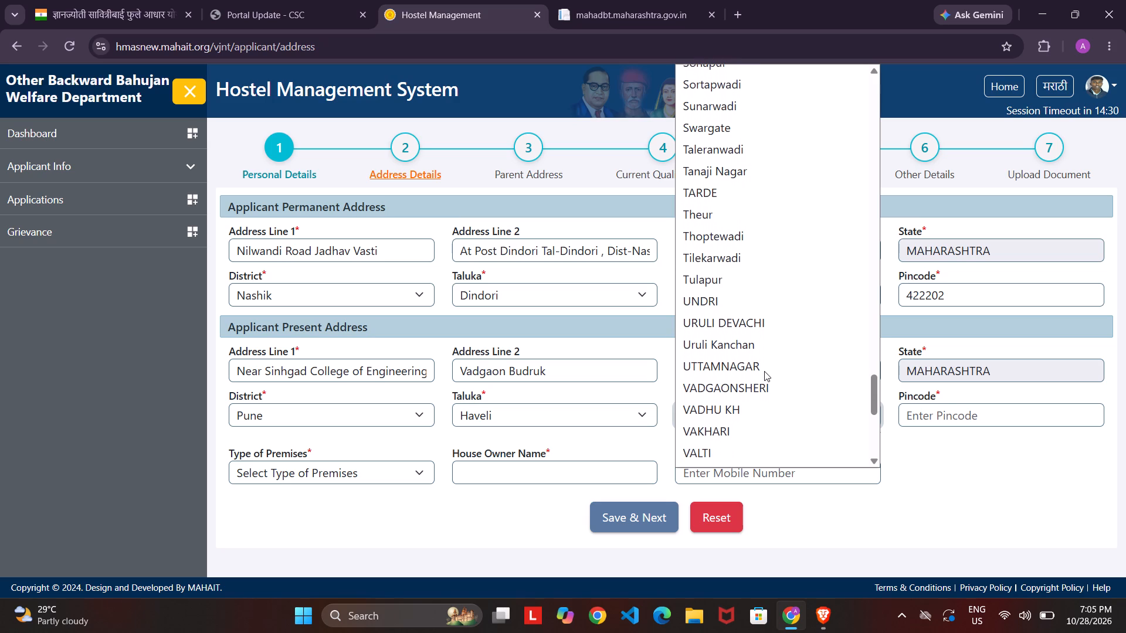
scroll(764, 371, "down", 4)
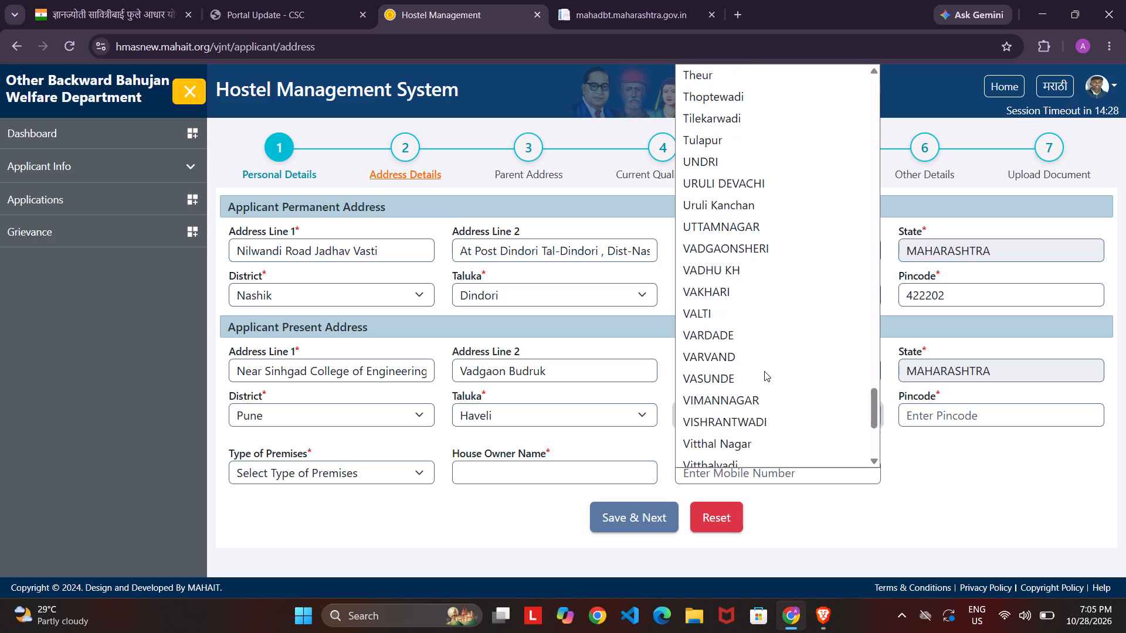
scroll(764, 371, "down", 1)
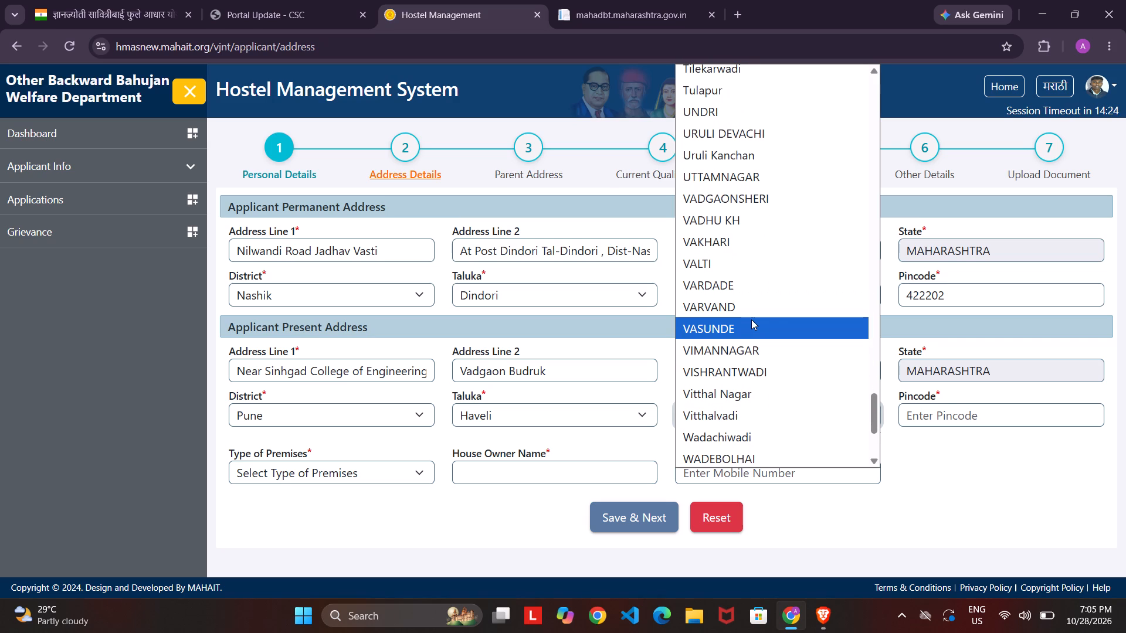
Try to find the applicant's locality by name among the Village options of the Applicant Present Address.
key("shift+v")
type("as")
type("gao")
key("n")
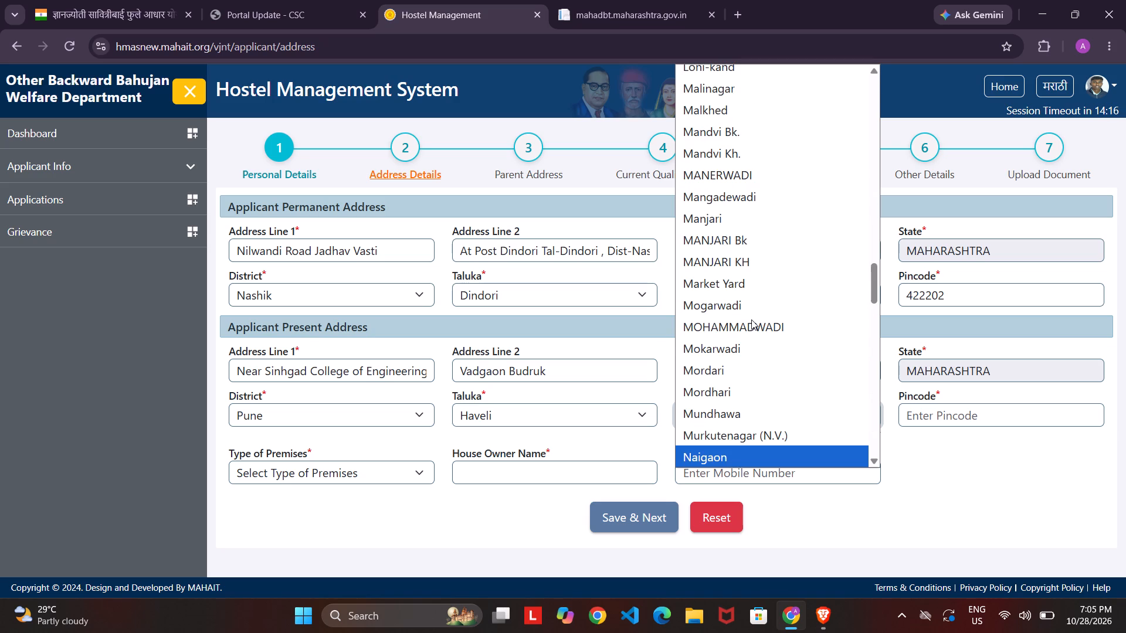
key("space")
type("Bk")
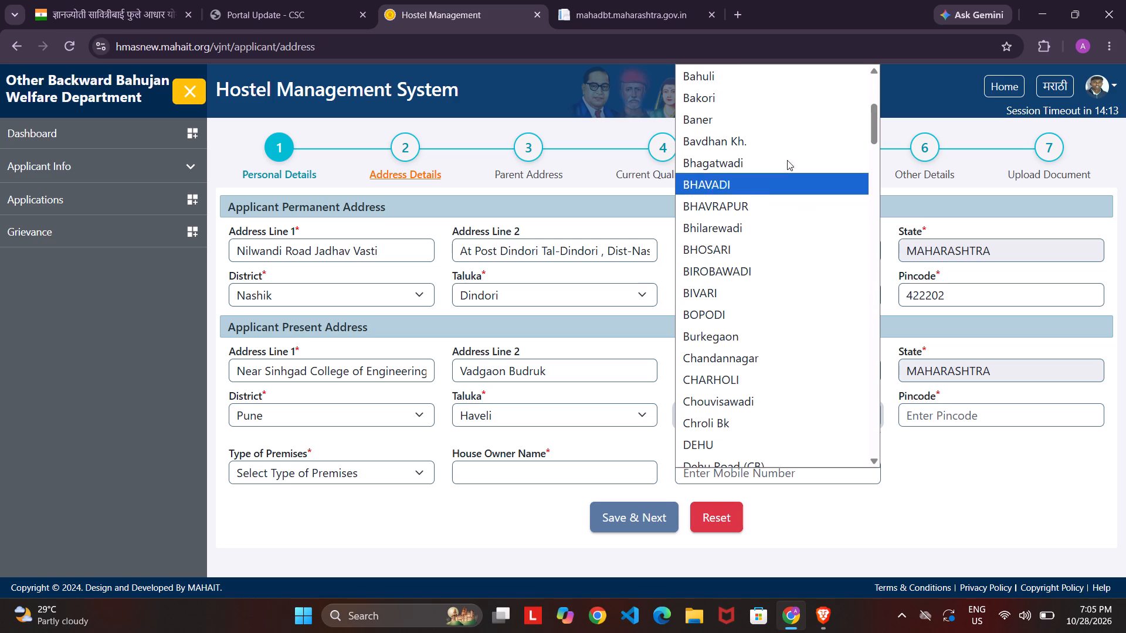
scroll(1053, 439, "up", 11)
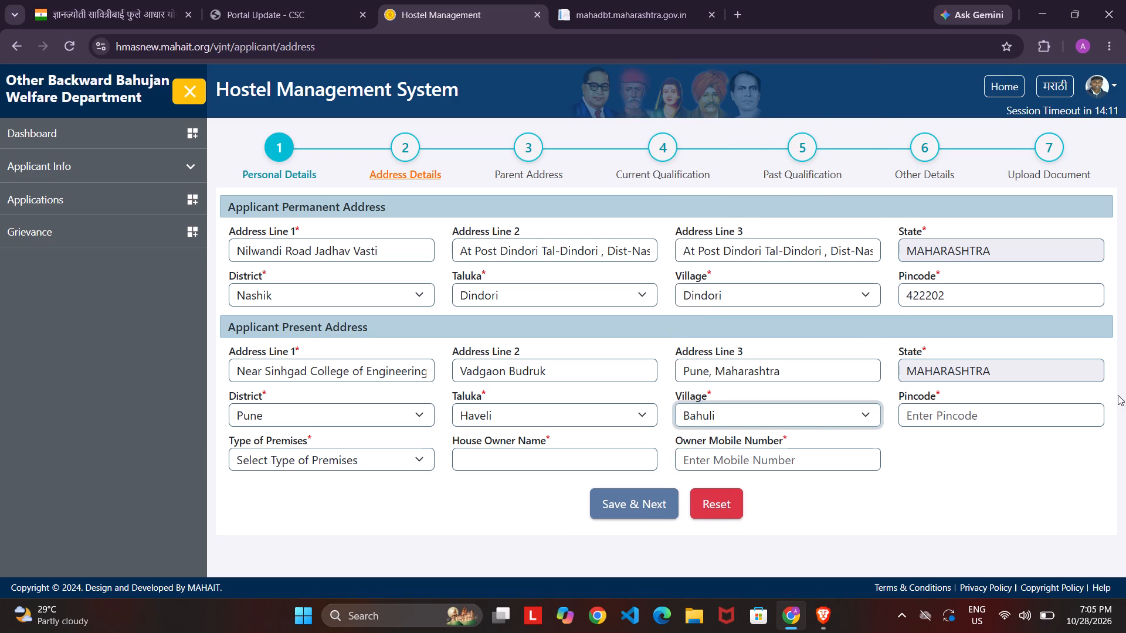
Set the Village of the Applicant Present Address to AMBEGAON Bk.
left_click(852, 413)
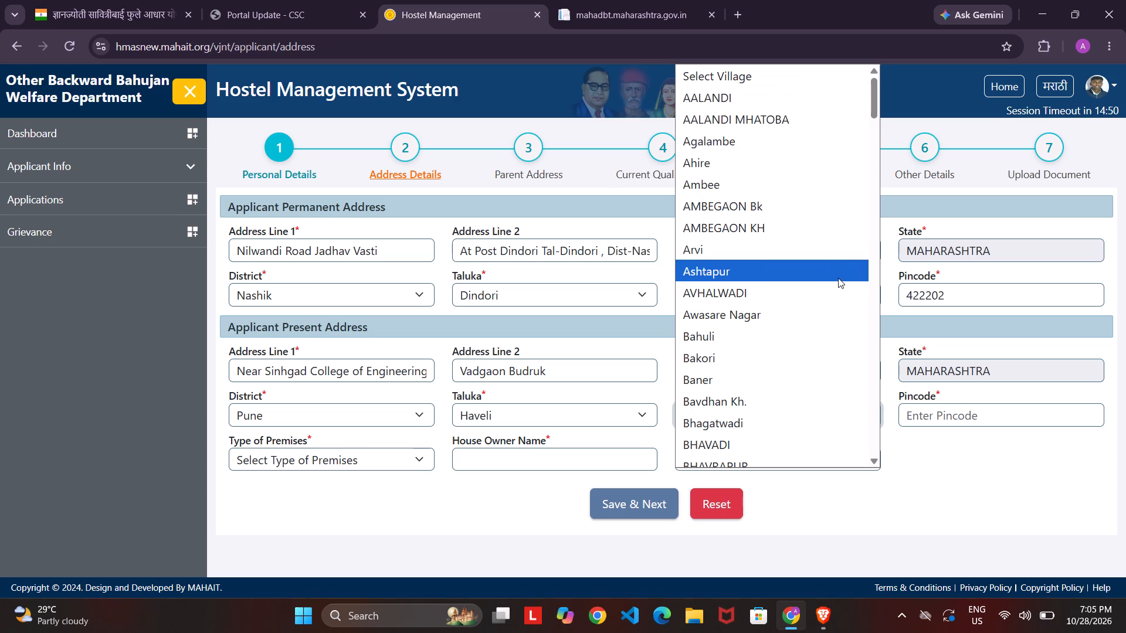
scroll(834, 405, "down", 2)
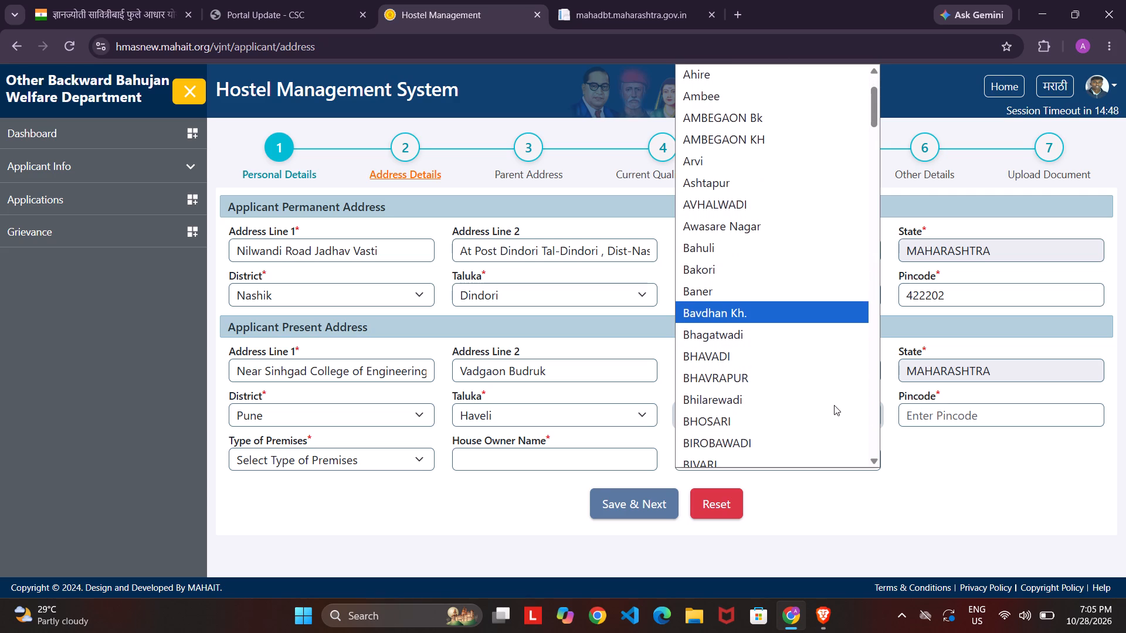
scroll(834, 405, "down", 2)
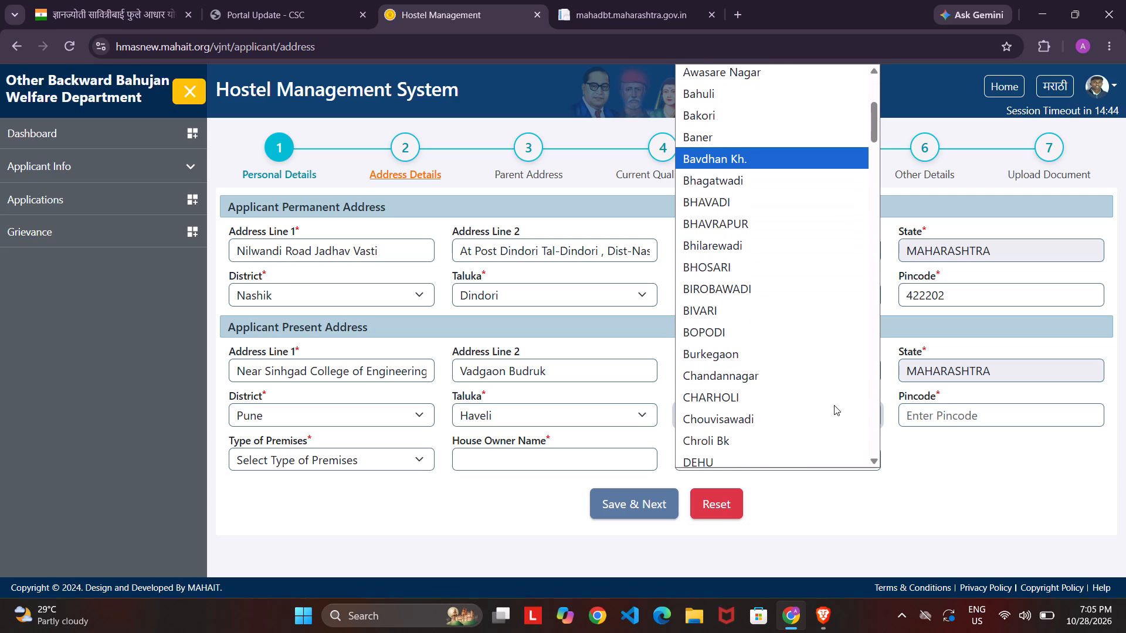
scroll(834, 405, "down", 1)
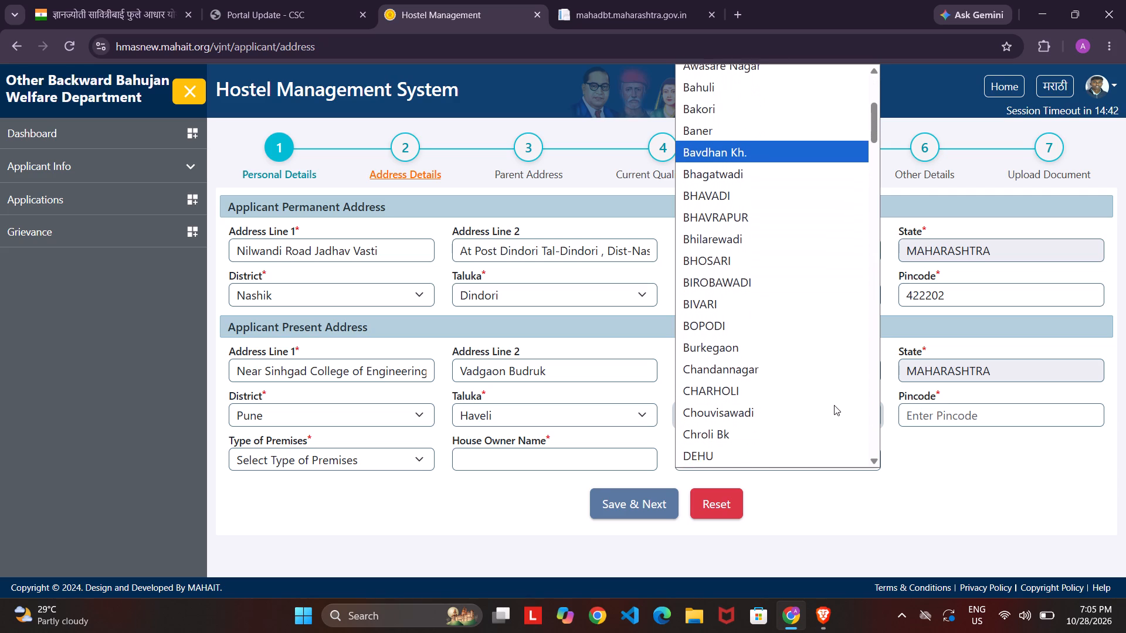
scroll(834, 405, "down", 1)
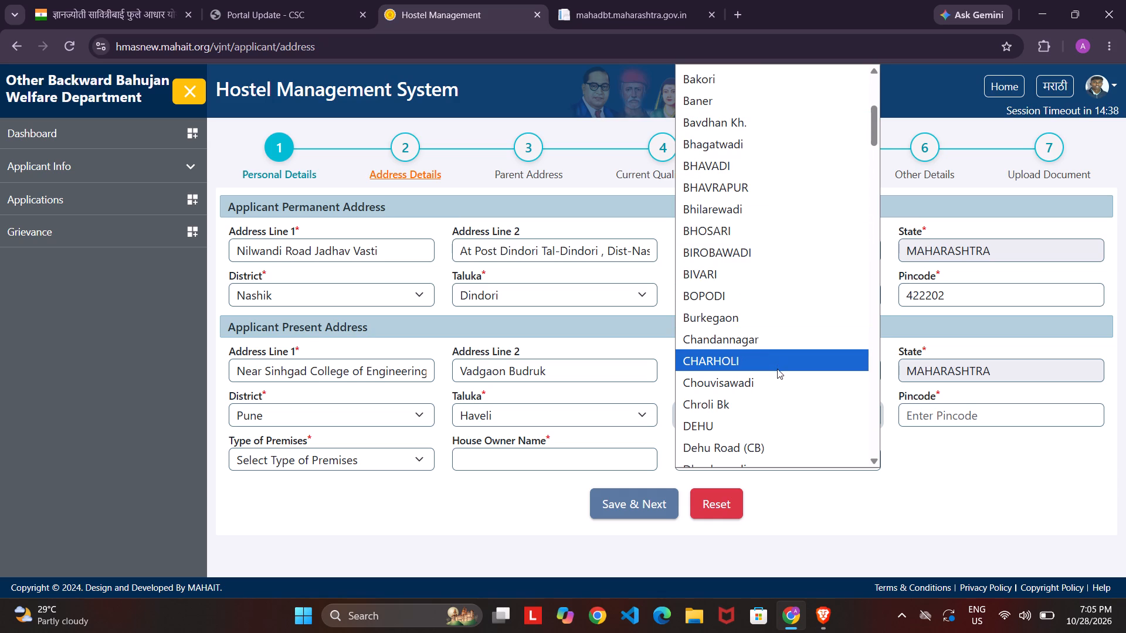
scroll(777, 369, "down", 2)
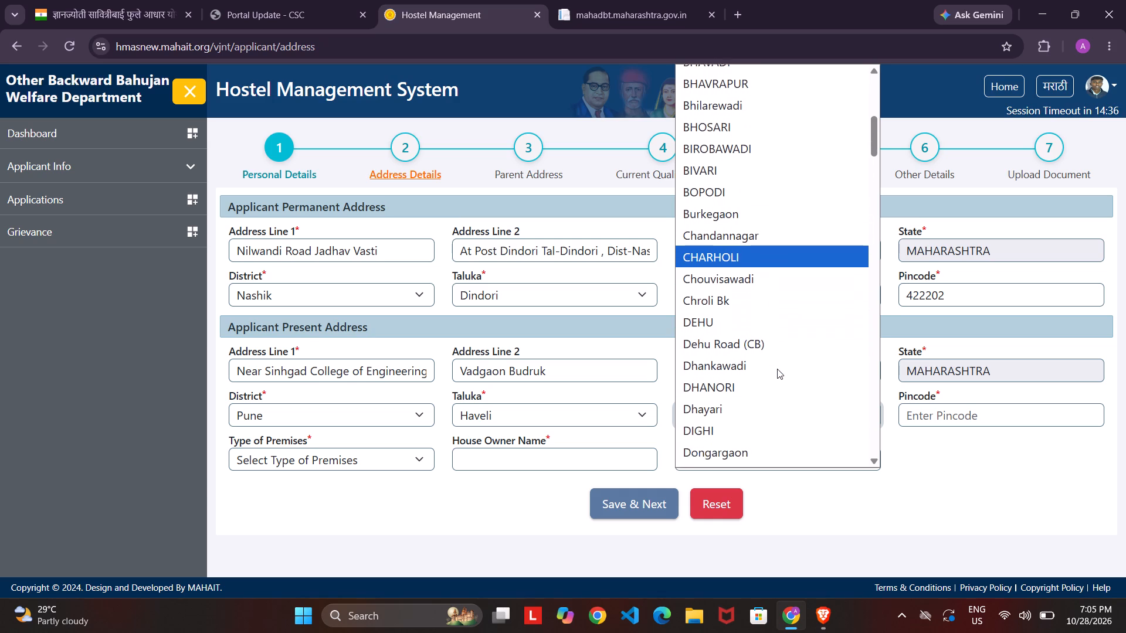
scroll(777, 369, "down", 3)
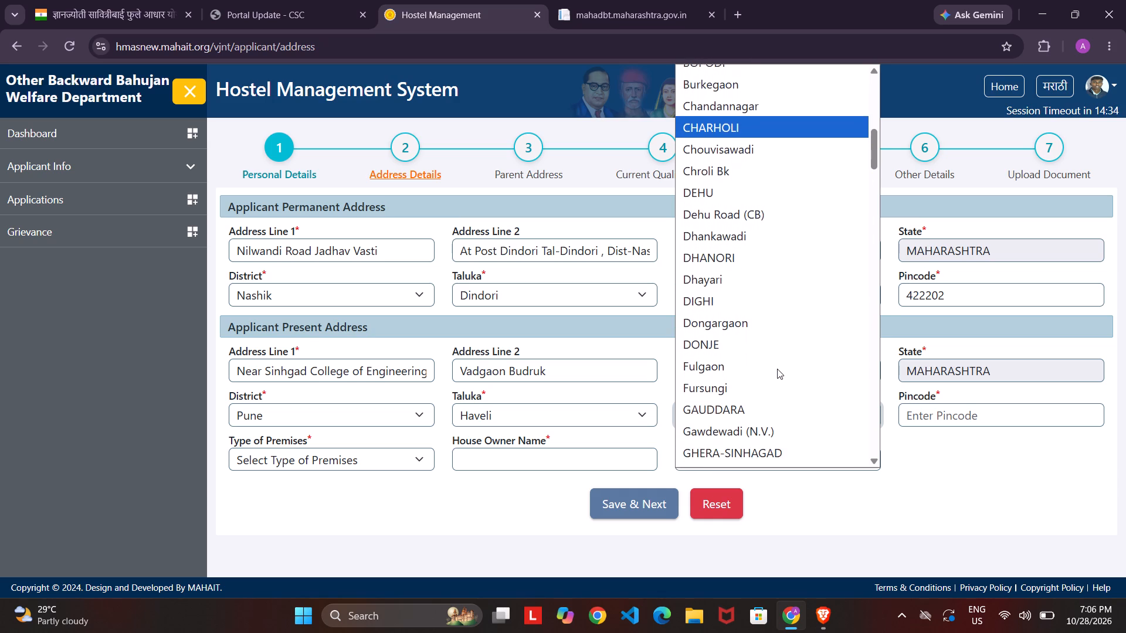
scroll(777, 369, "down", 2)
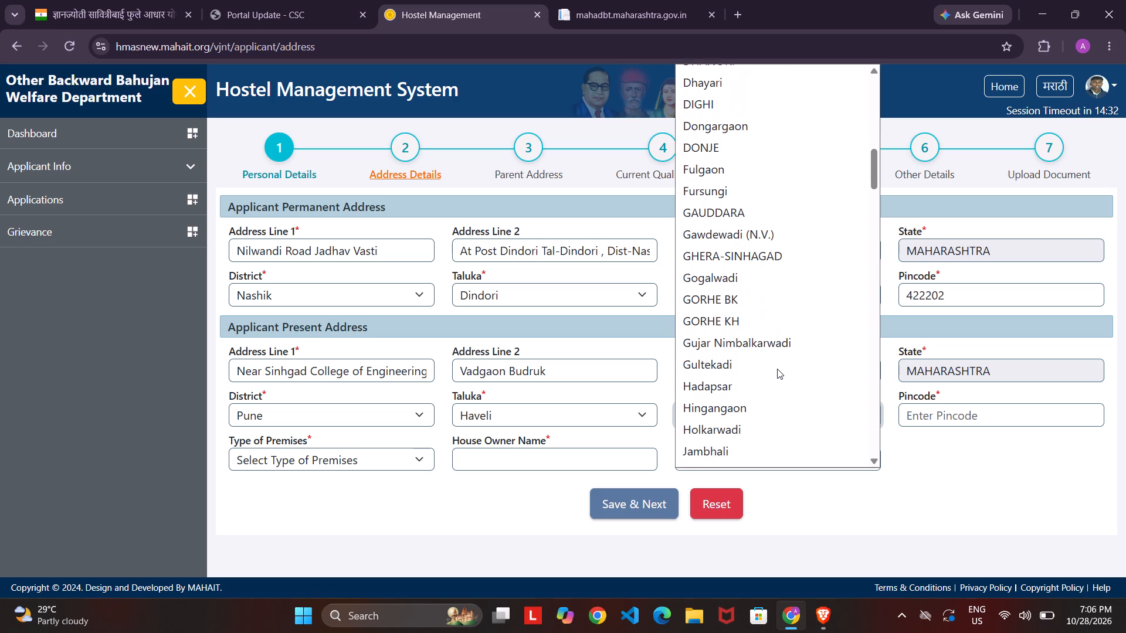
scroll(777, 369, "down", 1)
scroll(777, 369, "up", 17)
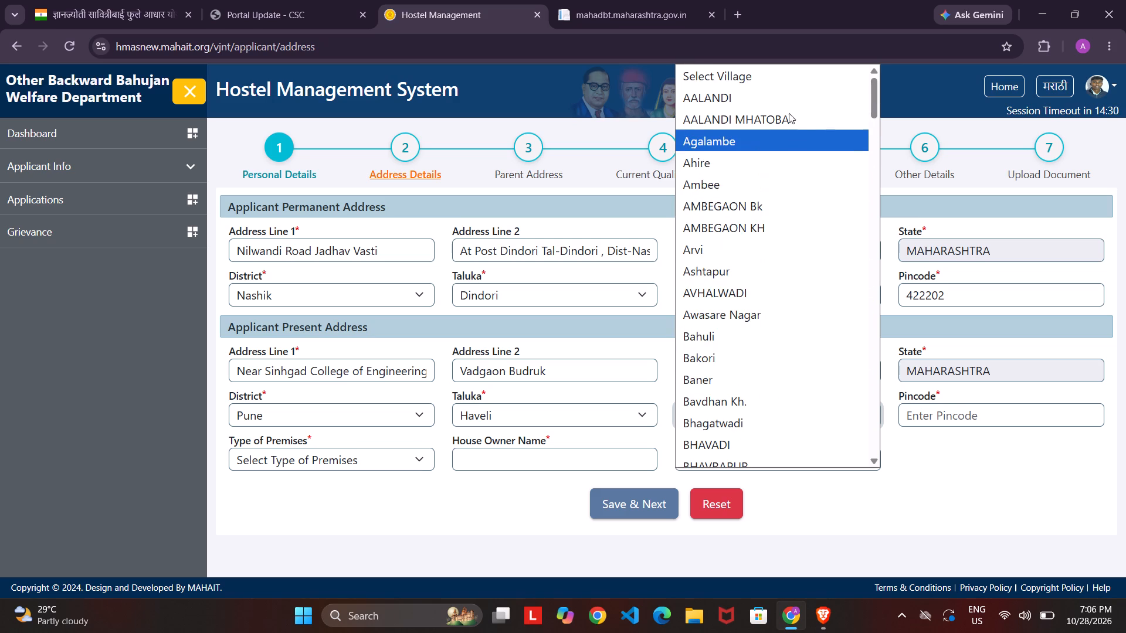
left_click(817, 210)
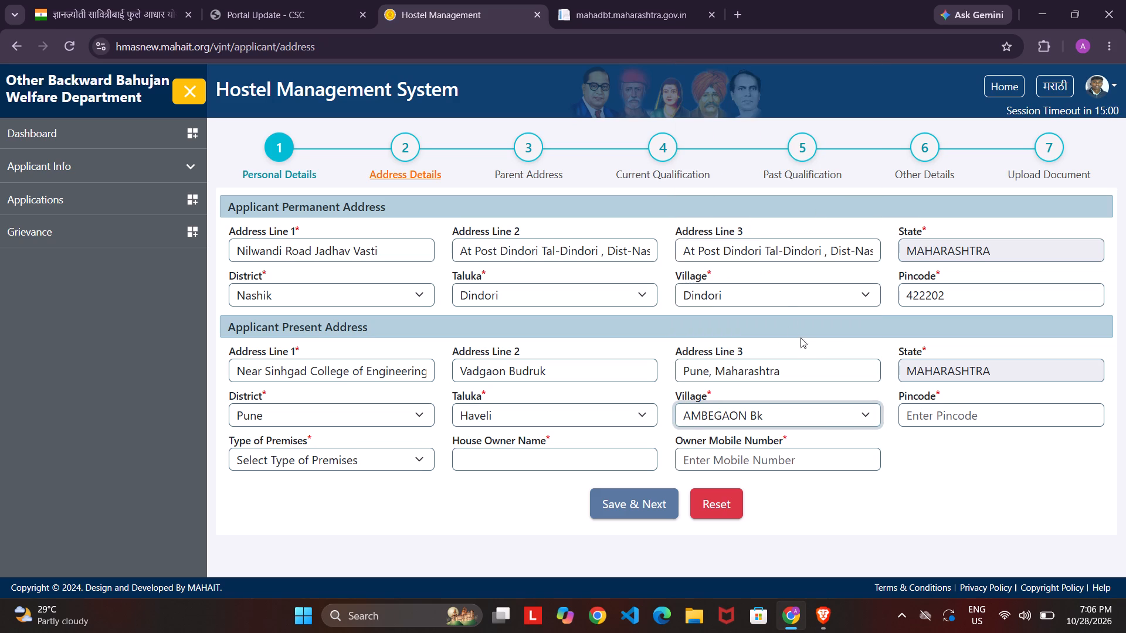
Check the Village options of the Applicant Present Address near the end of the list, and dismiss the chat notification.
left_click(826, 416)
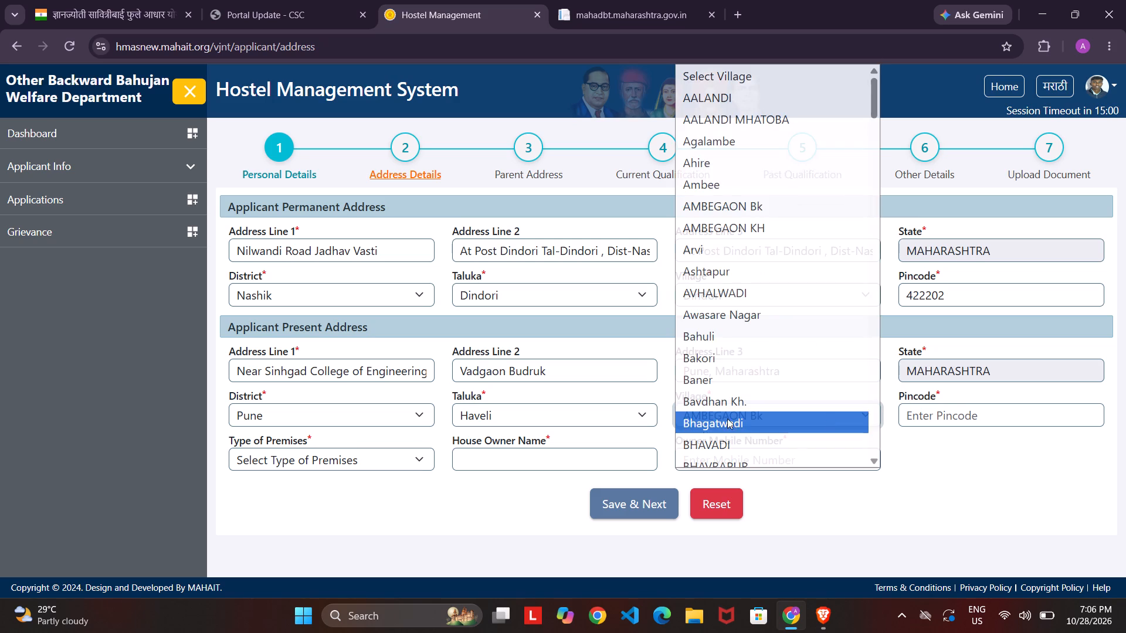
scroll(782, 394, "down", 7)
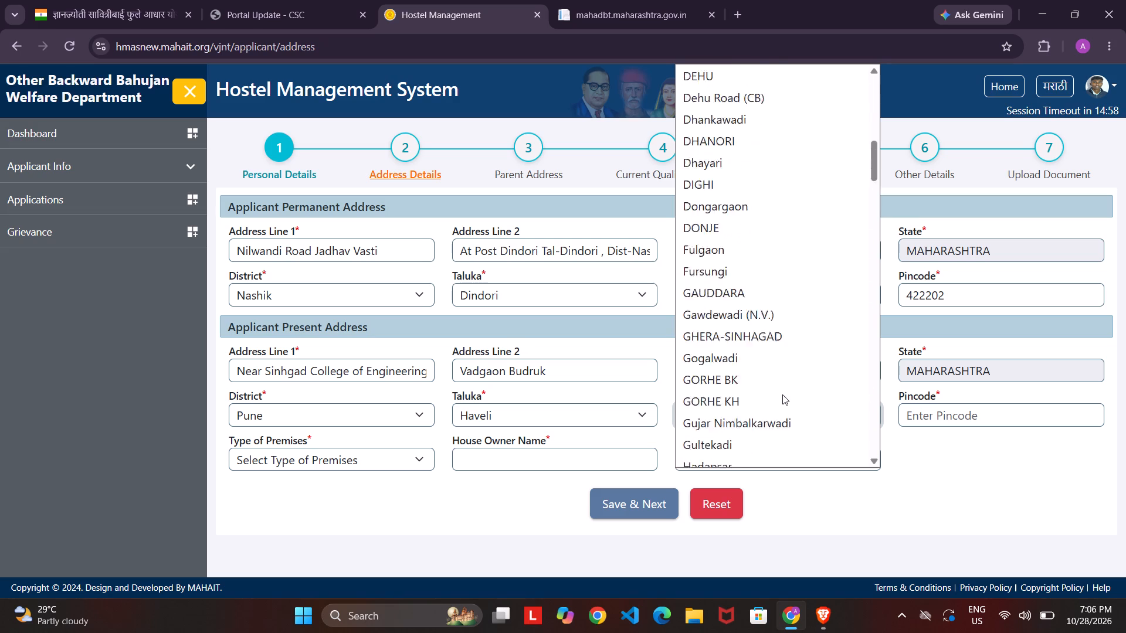
scroll(782, 394, "down", 14)
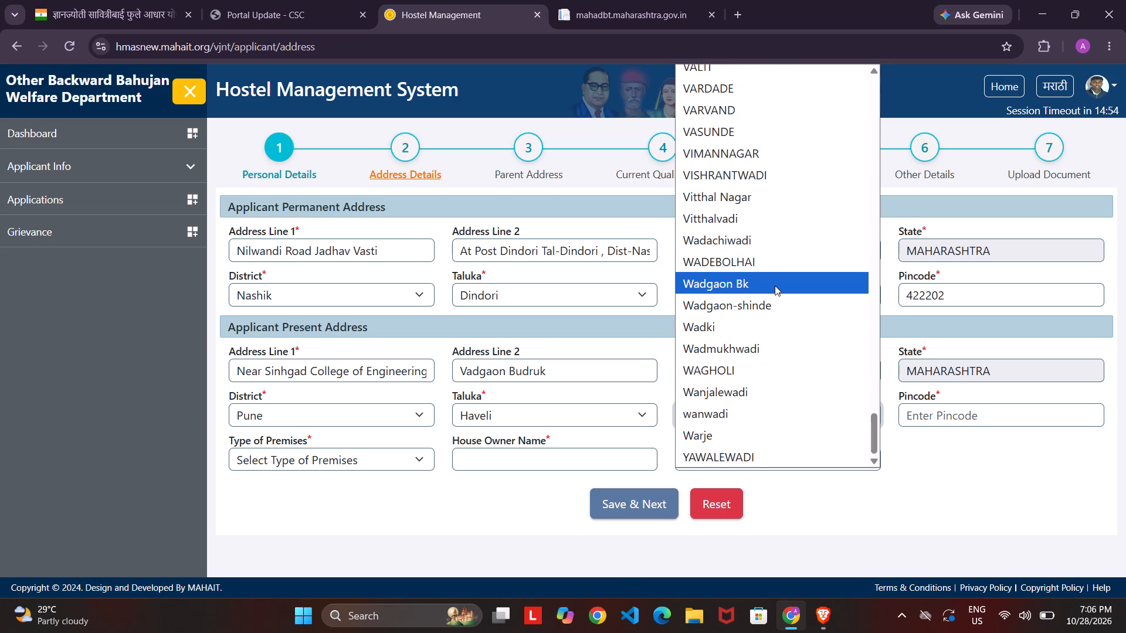
scroll(775, 285, "up", 4)
scroll(775, 285, "down", 9)
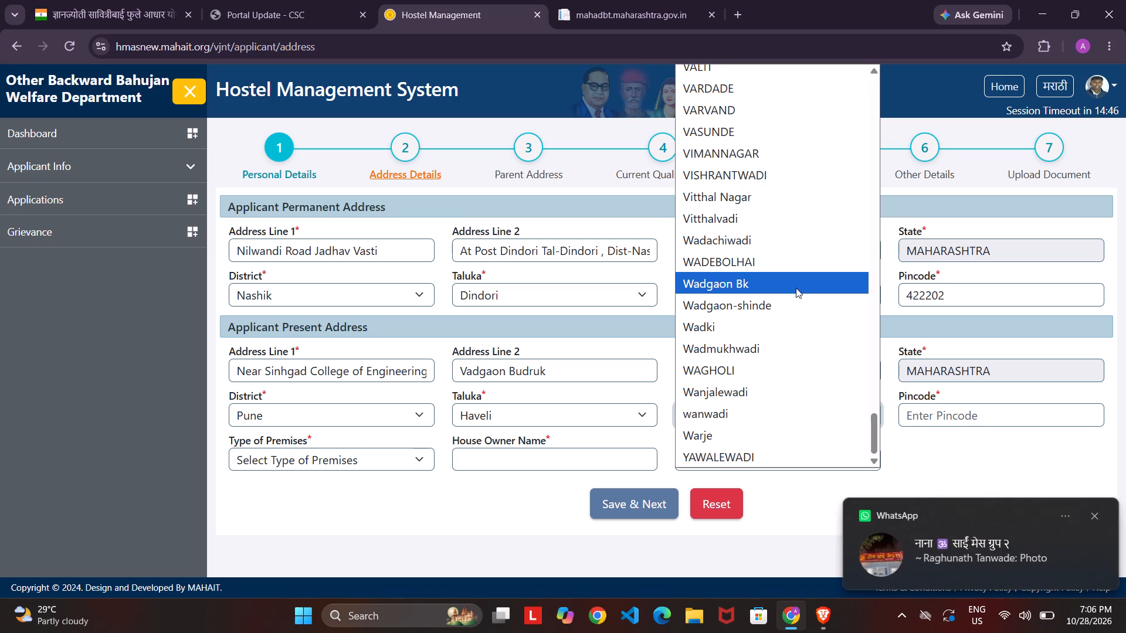
left_click(1094, 515)
Look through the Village options of the Applicant Present Address from the start of the list to the names beginning with W.
left_click(871, 416)
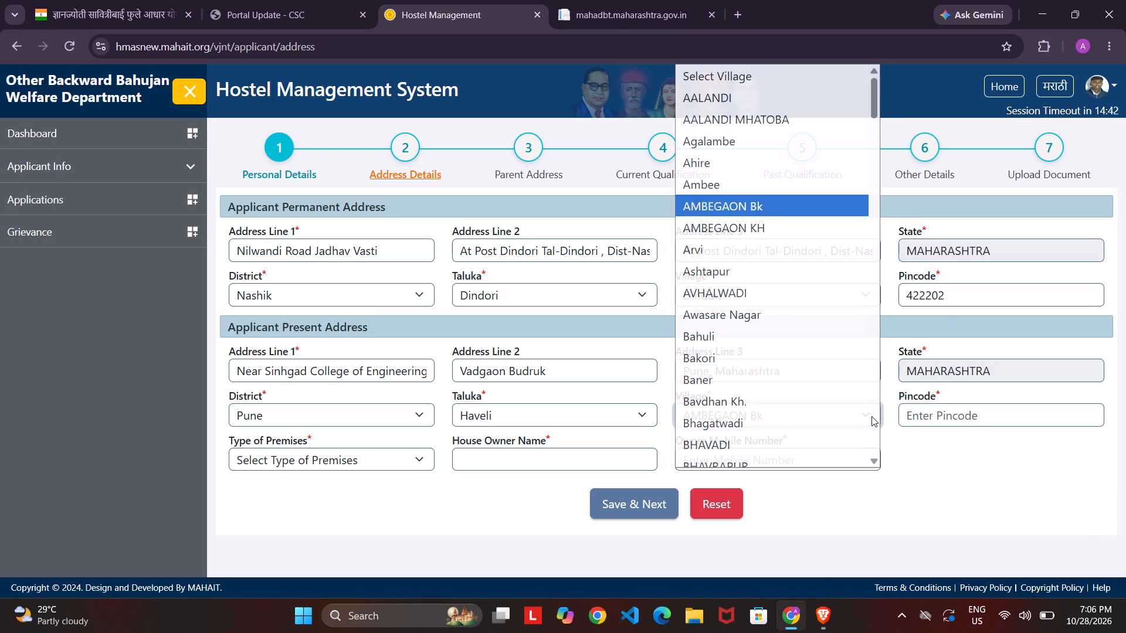
scroll(829, 382, "down", 2)
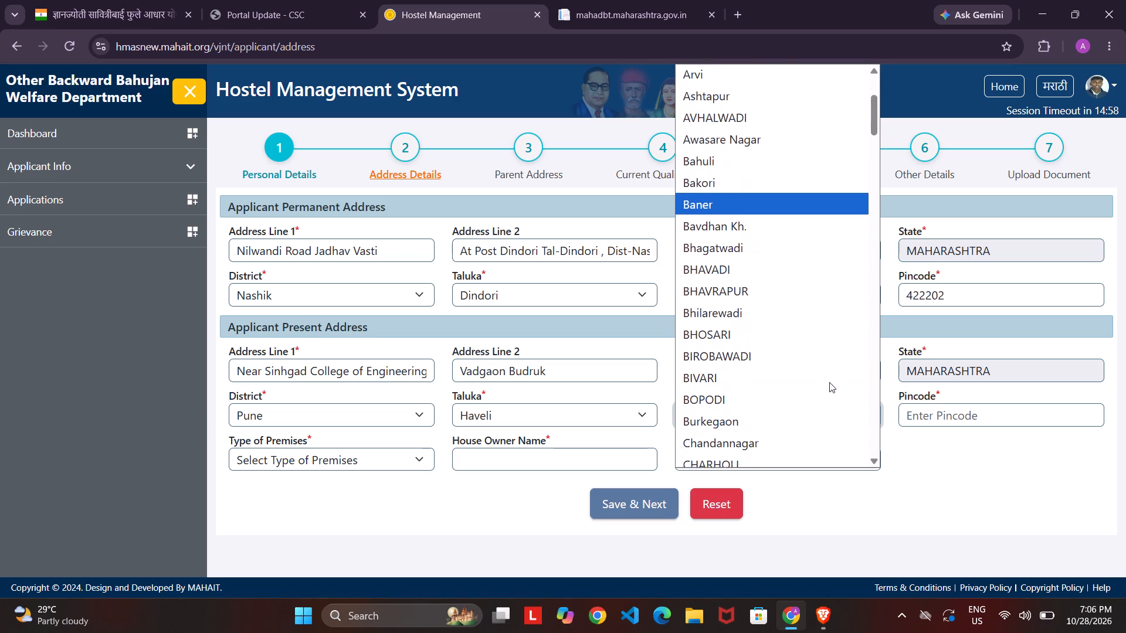
scroll(829, 382, "down", 3)
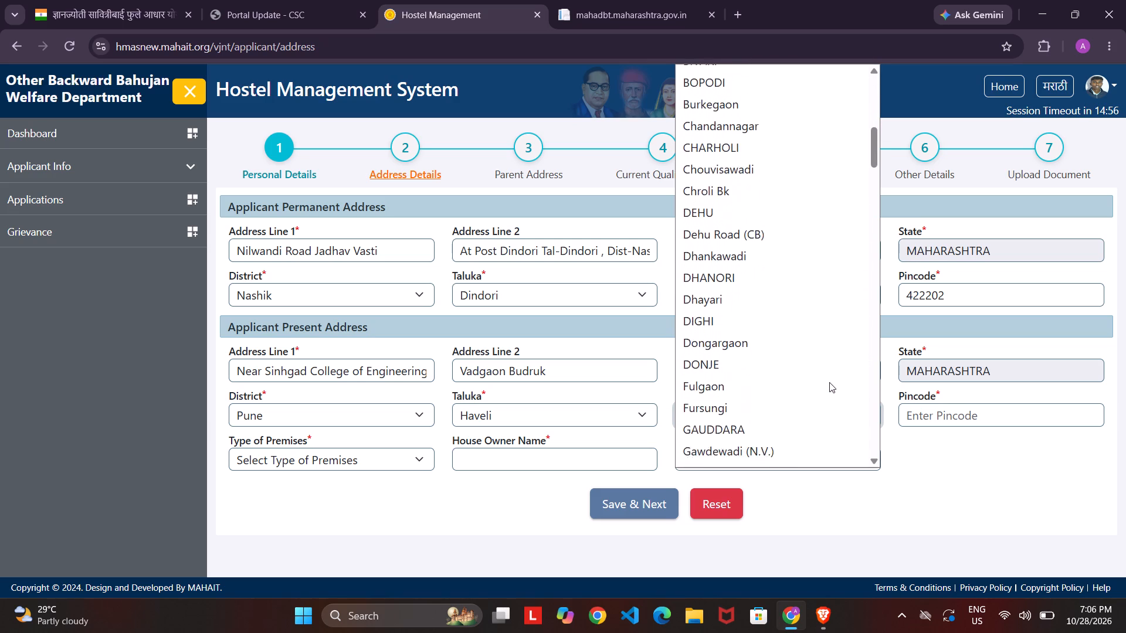
scroll(829, 382, "down", 3)
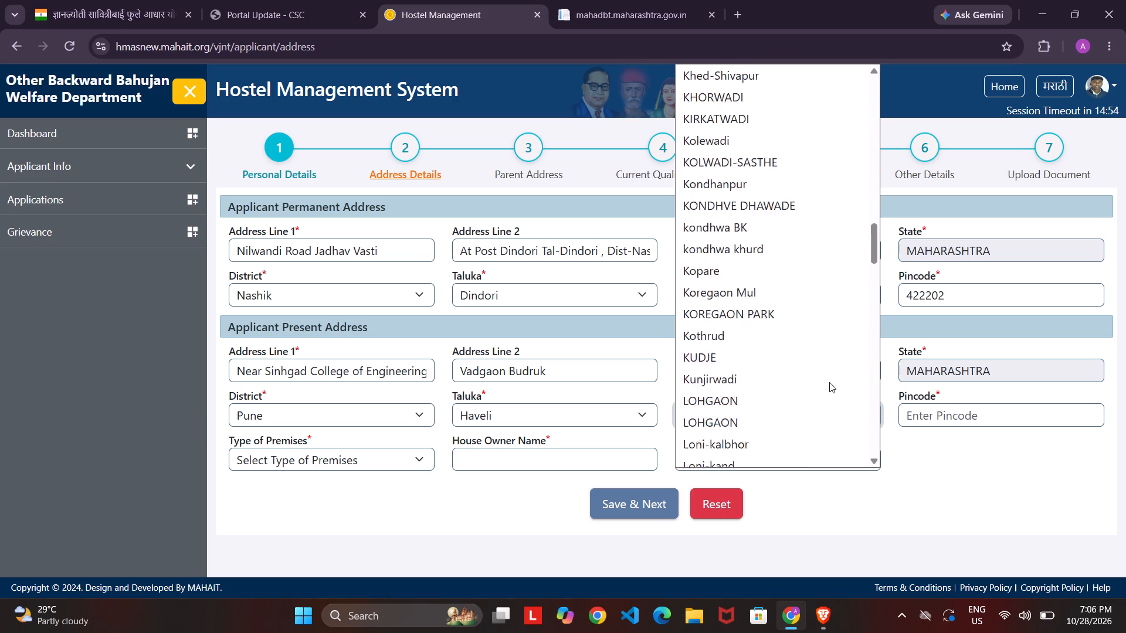
scroll(829, 382, "down", 3)
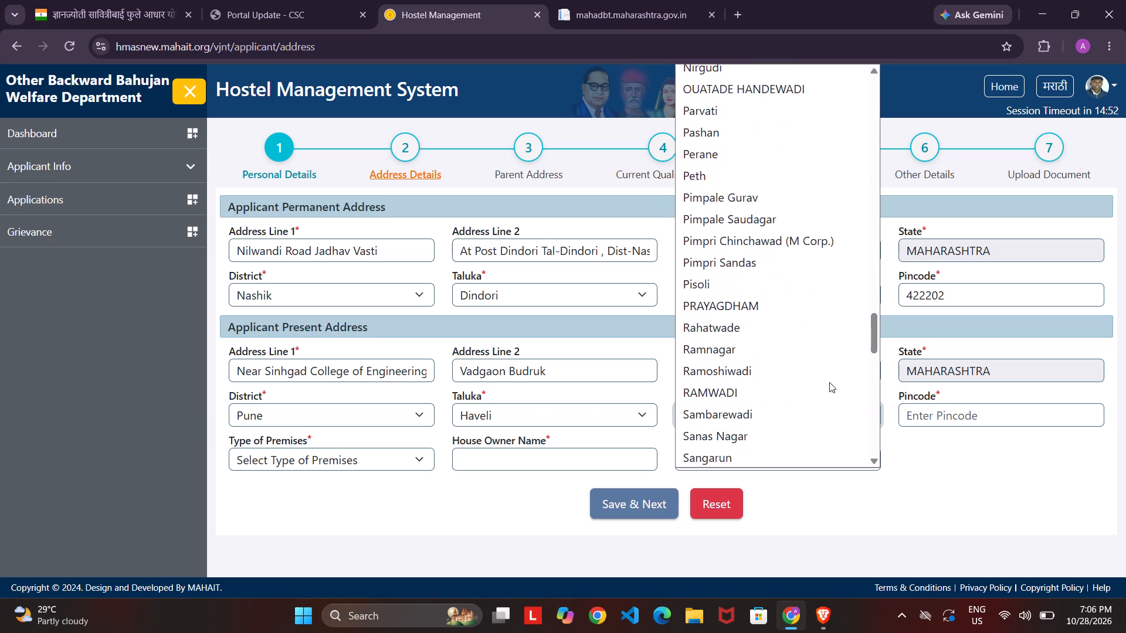
scroll(829, 382, "down", 2)
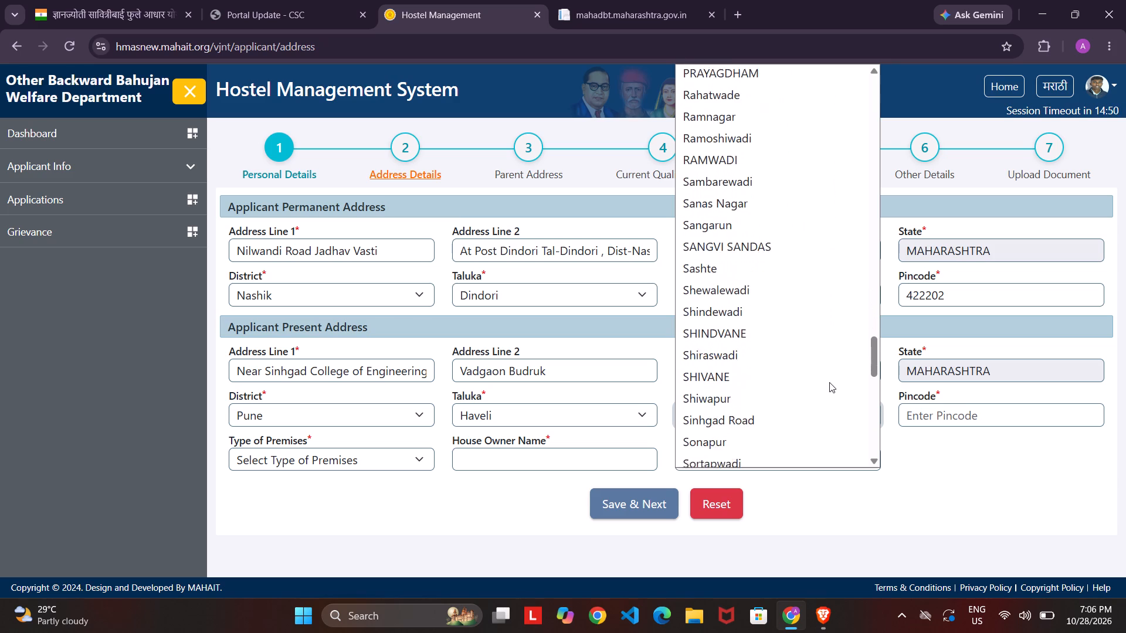
scroll(829, 382, "down", 2)
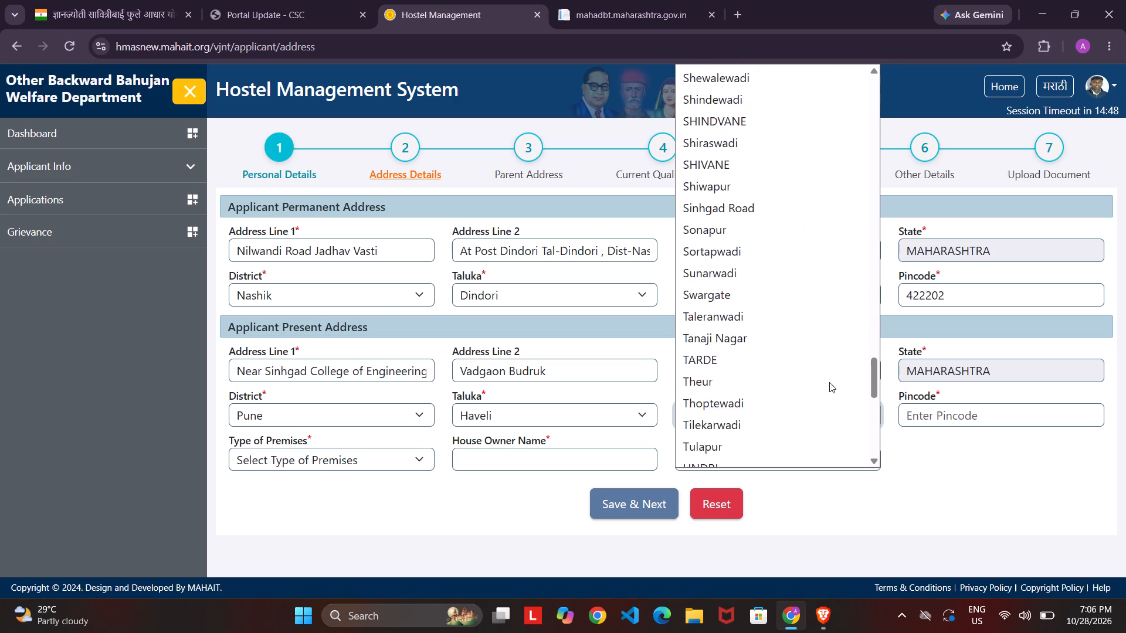
scroll(829, 382, "down", 2)
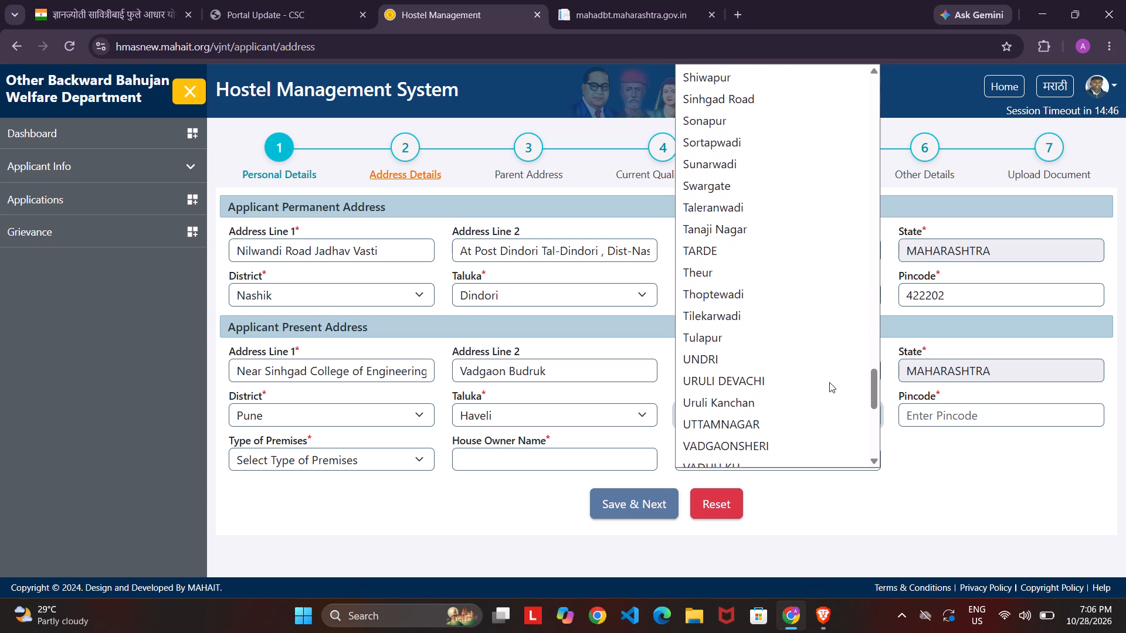
scroll(829, 382, "down", 4)
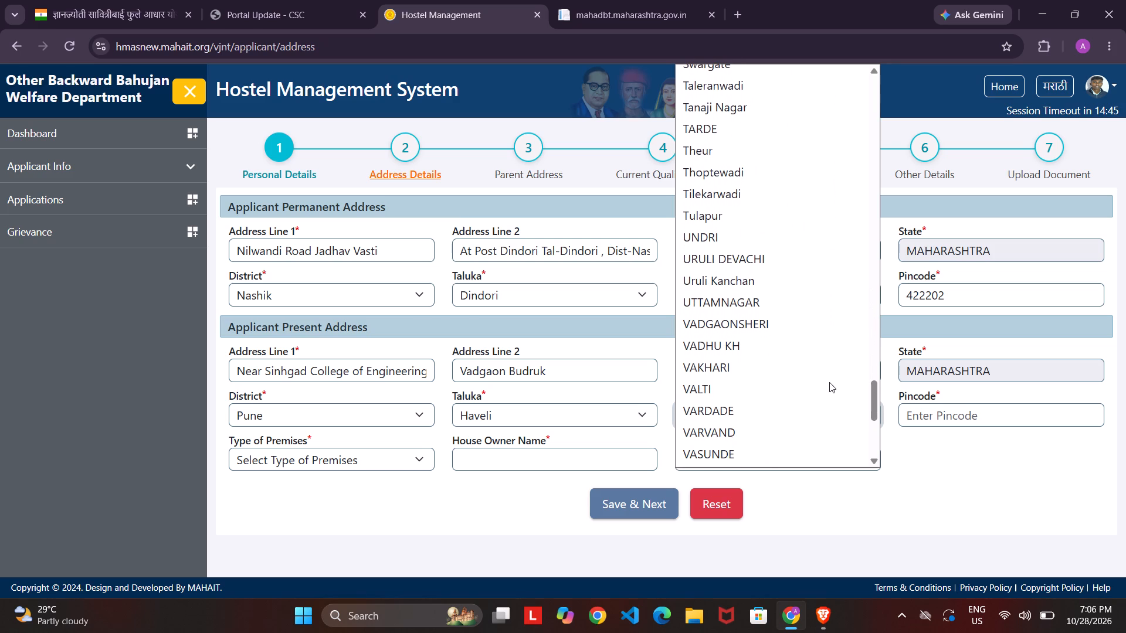
scroll(829, 382, "down", 2)
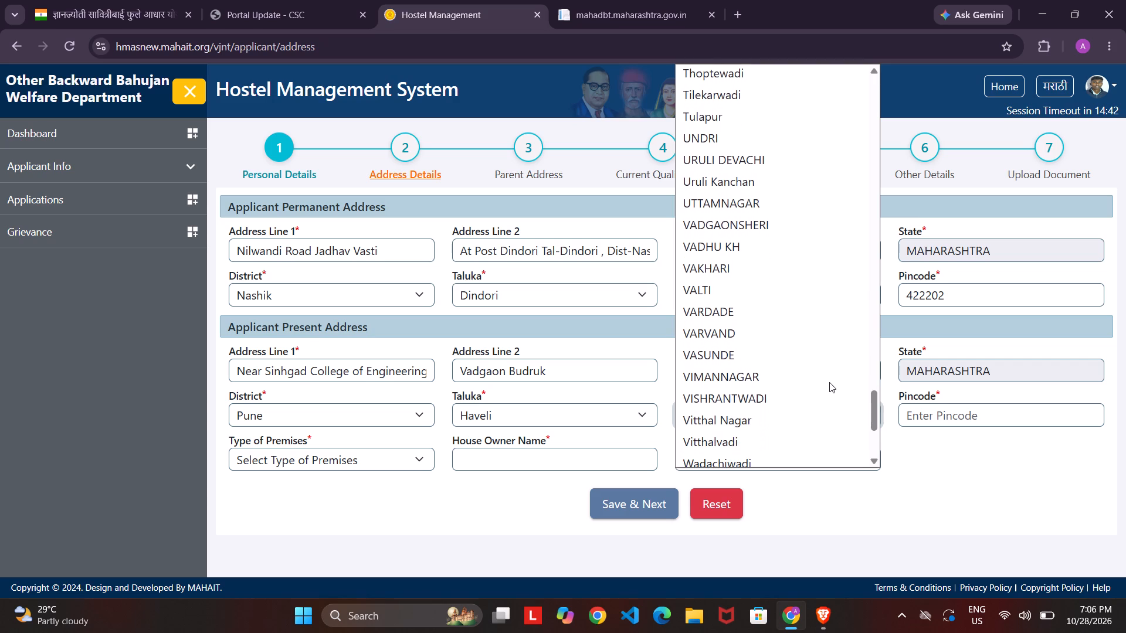
scroll(829, 382, "down", 4)
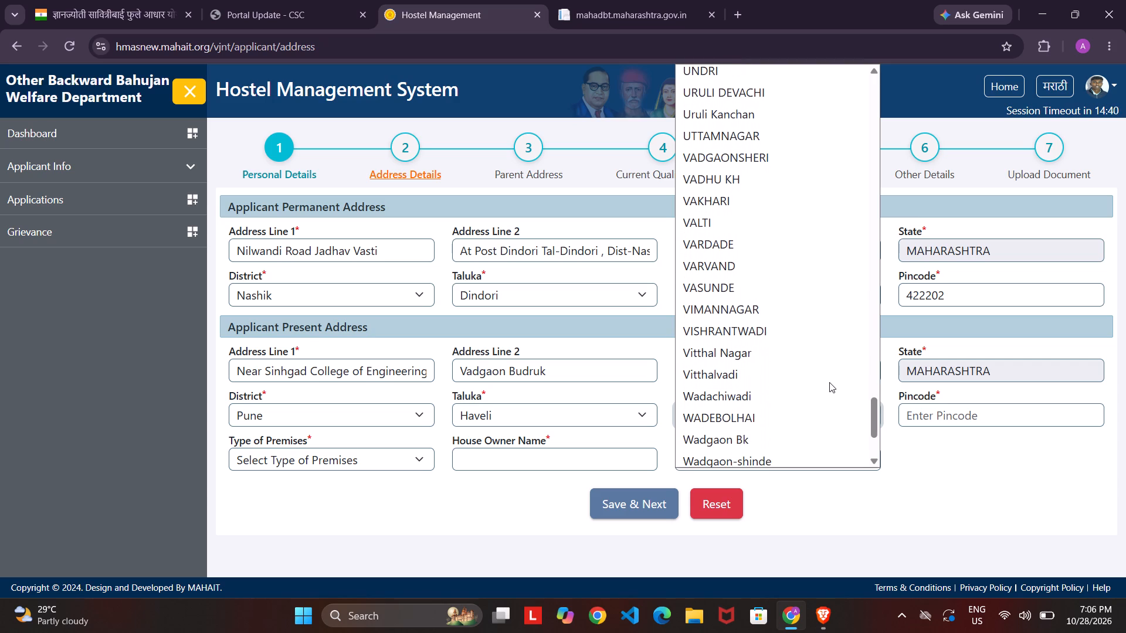
Re-examine the Village options beginning with V and W for the locality given in Address Line 2 of the Applicant Present Address.
scroll(829, 382, "up", 1)
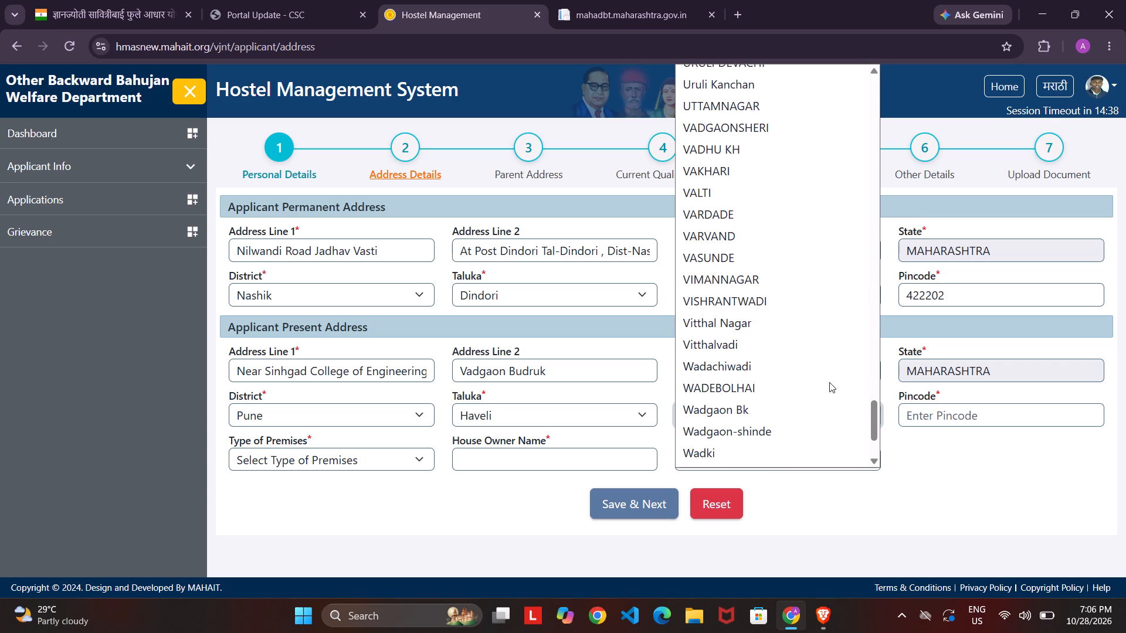
scroll(829, 382, "up", 2)
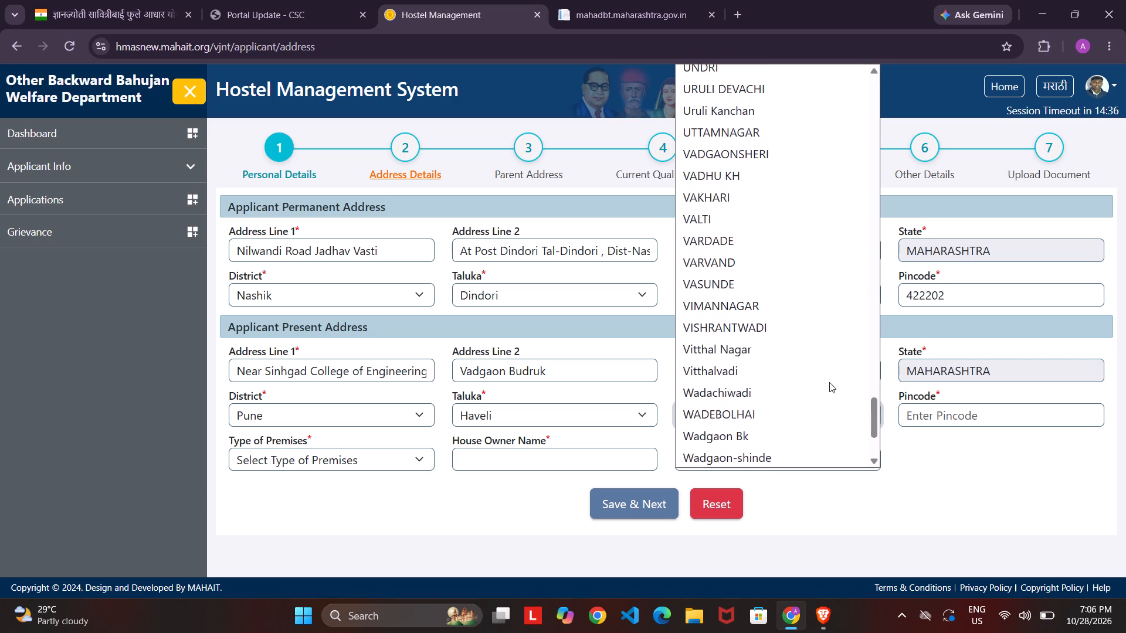
scroll(829, 382, "up", 1)
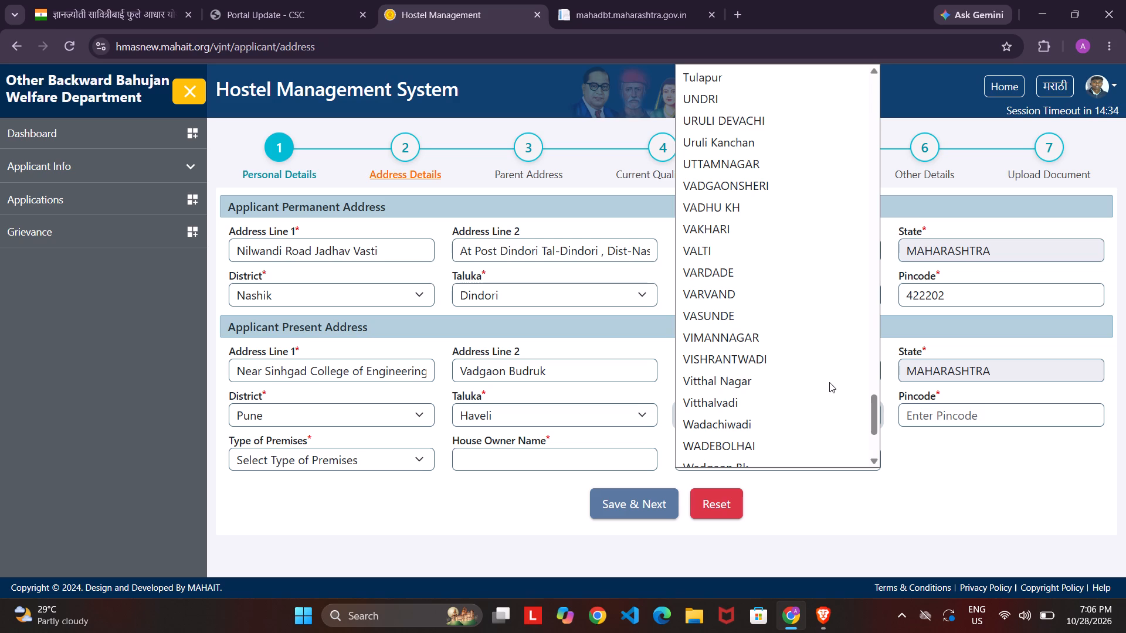
scroll(829, 382, "up", 1)
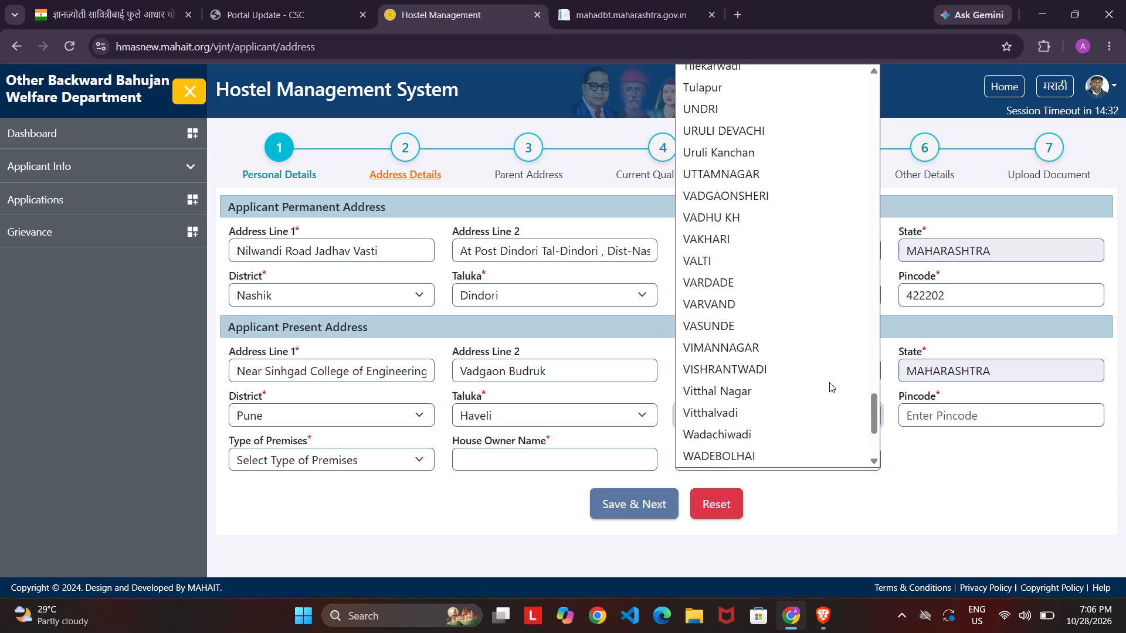
scroll(829, 382, "up", 2)
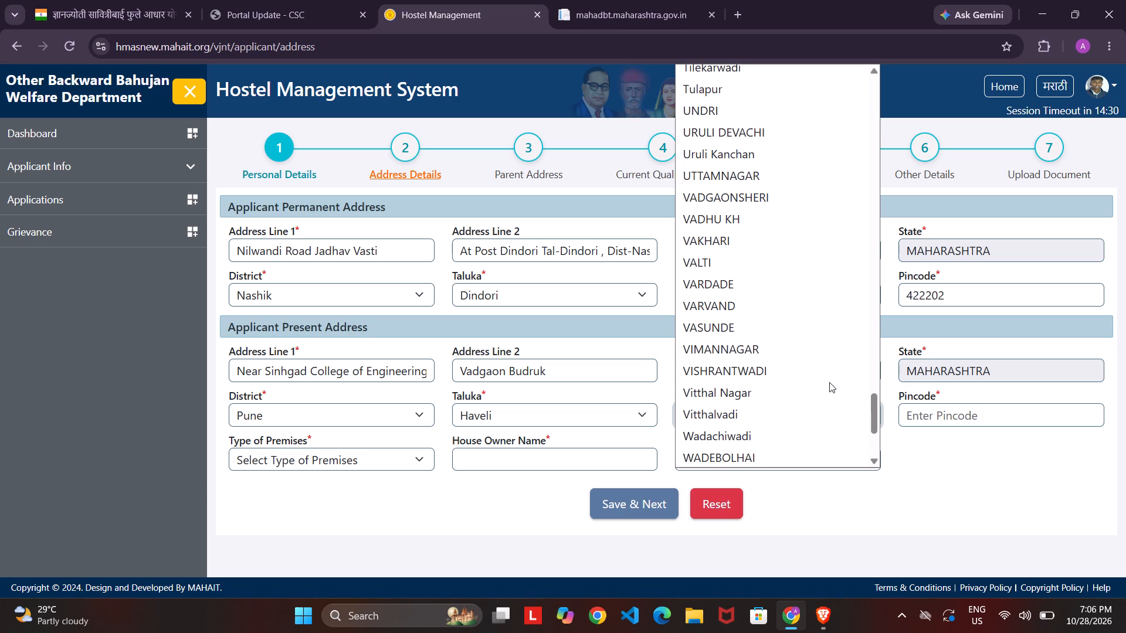
scroll(829, 382, "up", 1)
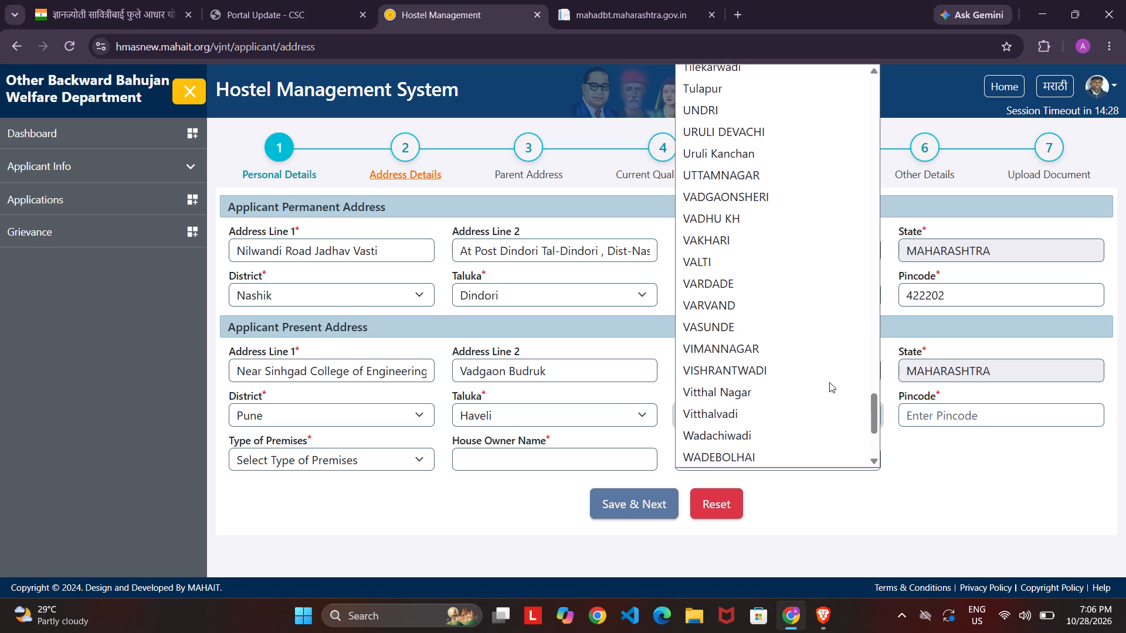
scroll(829, 382, "up", 1)
scroll(829, 382, "down", 2)
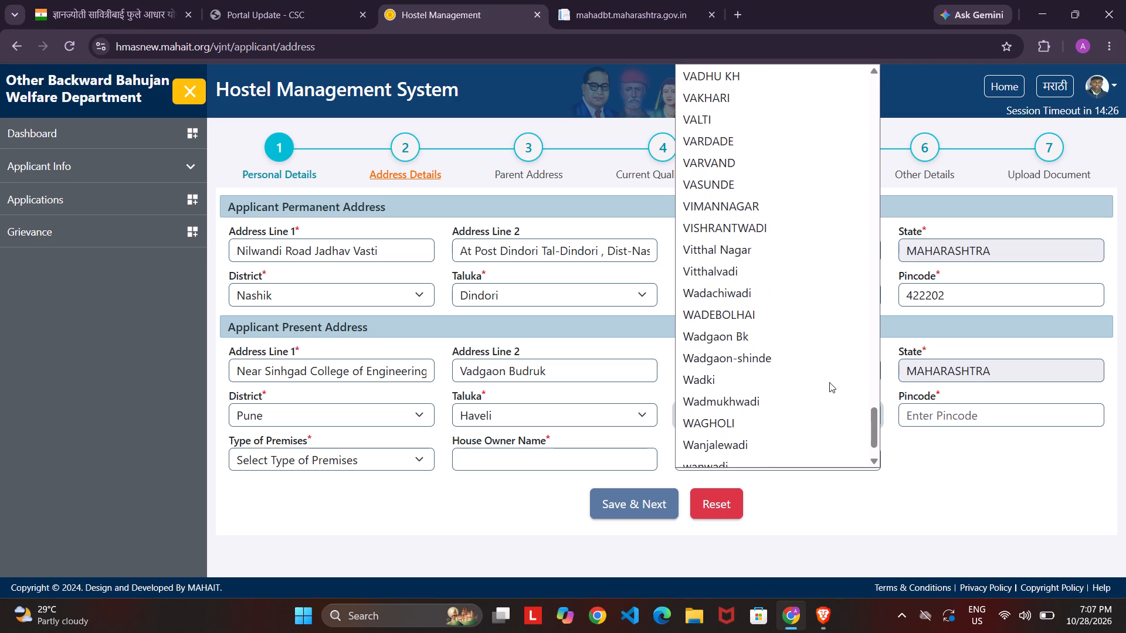
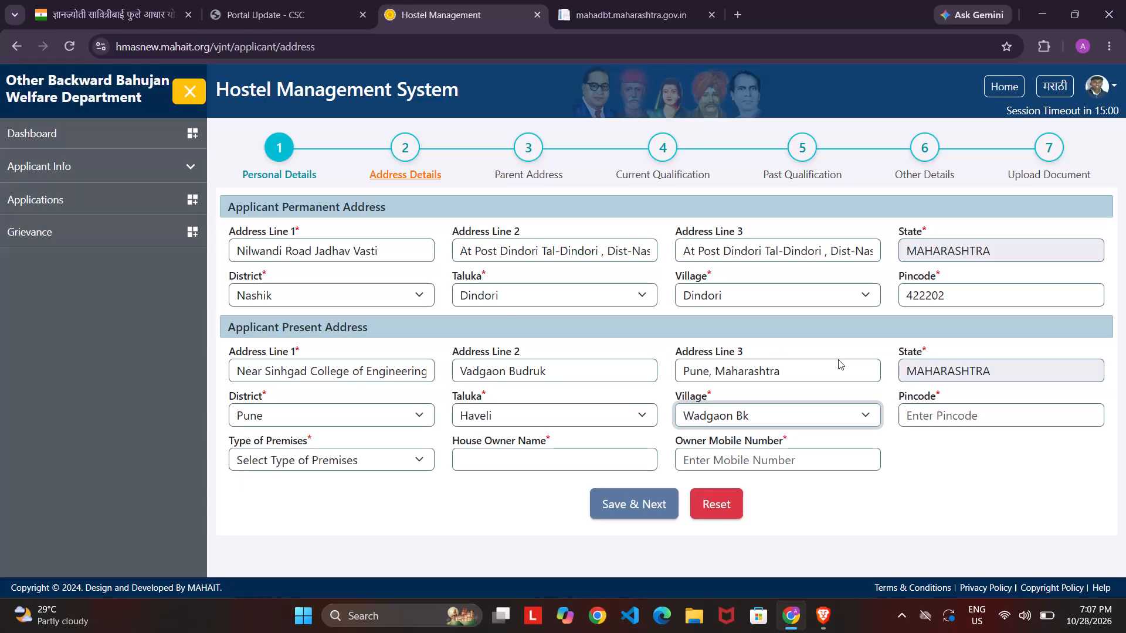
Enter the applicant's current area pincode in the Applicant Present Address.
left_click(972, 418)
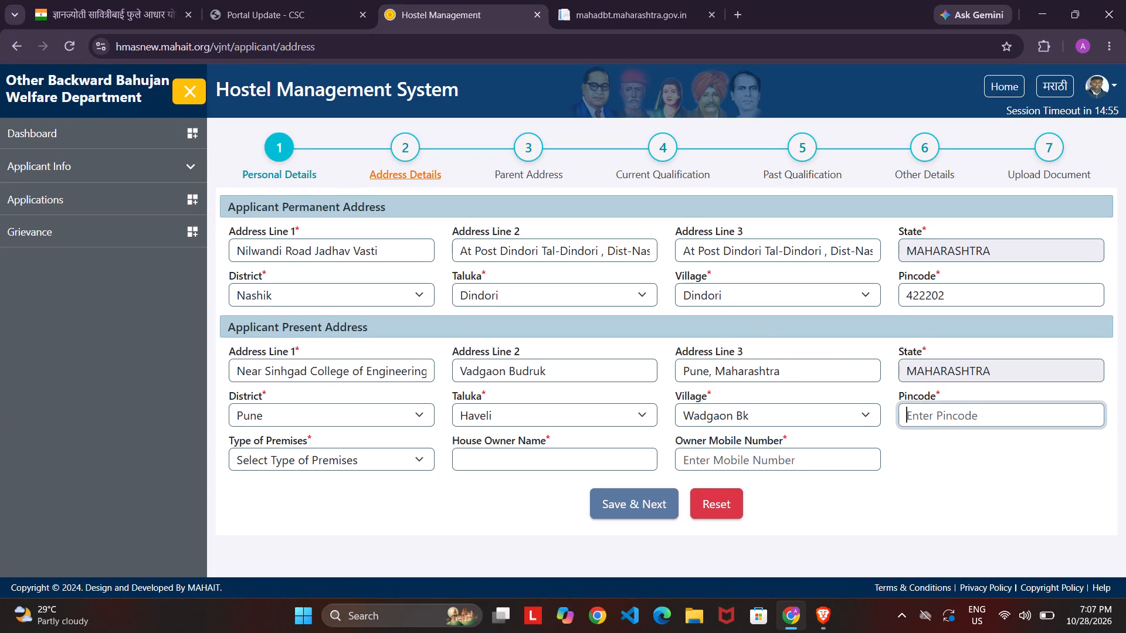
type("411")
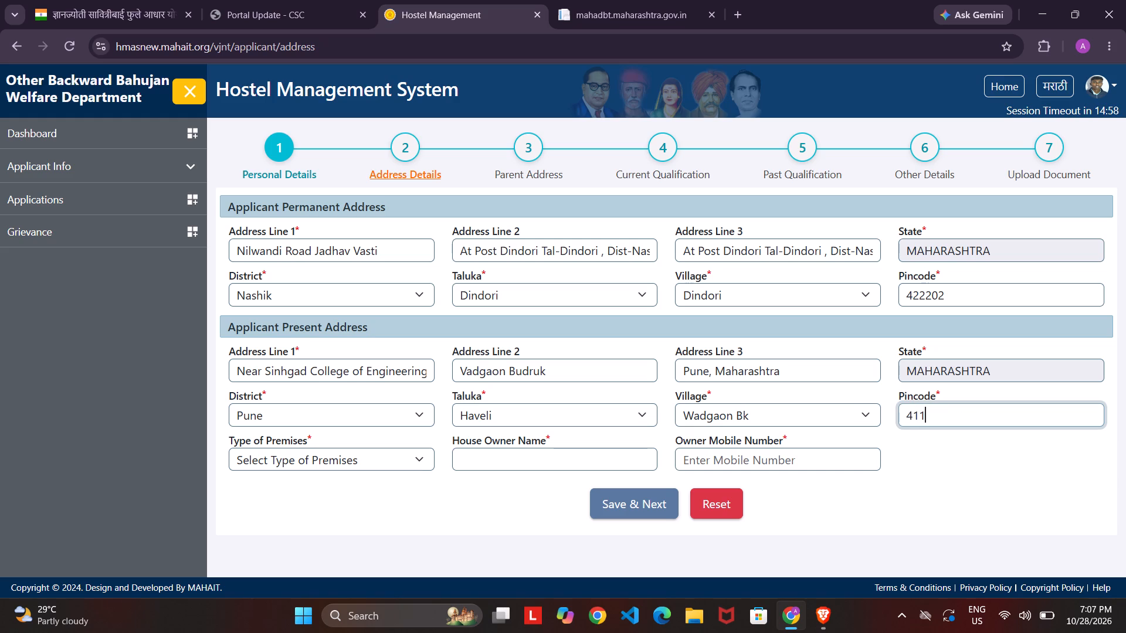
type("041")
Set the Type of Premises of the Applicant Present Address to Rented House.
left_click(346, 458)
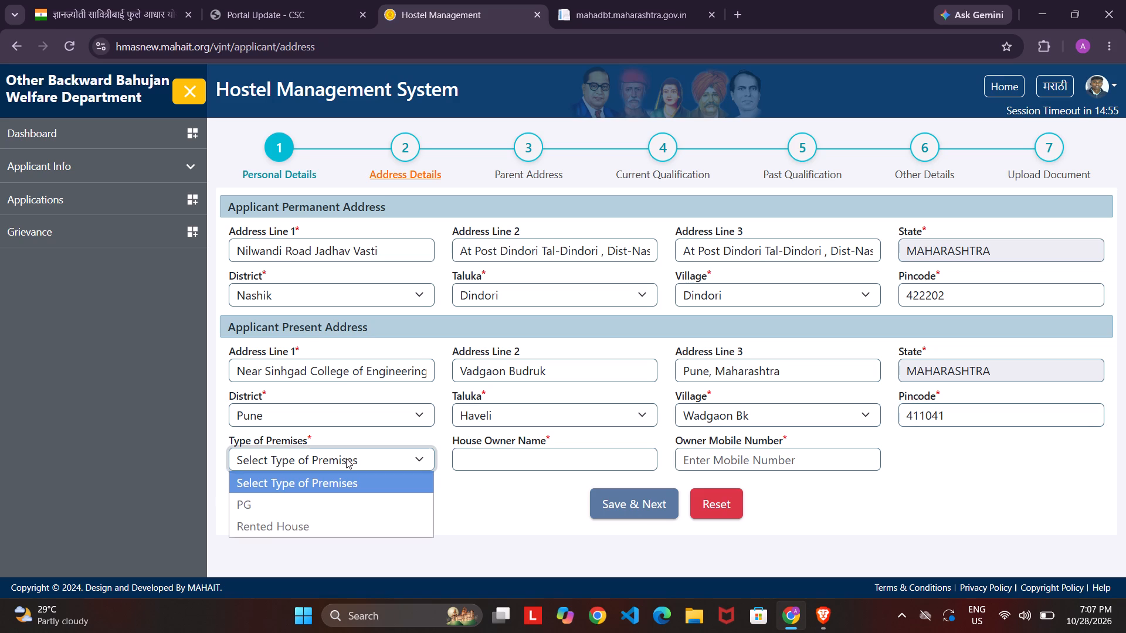
left_click(340, 515)
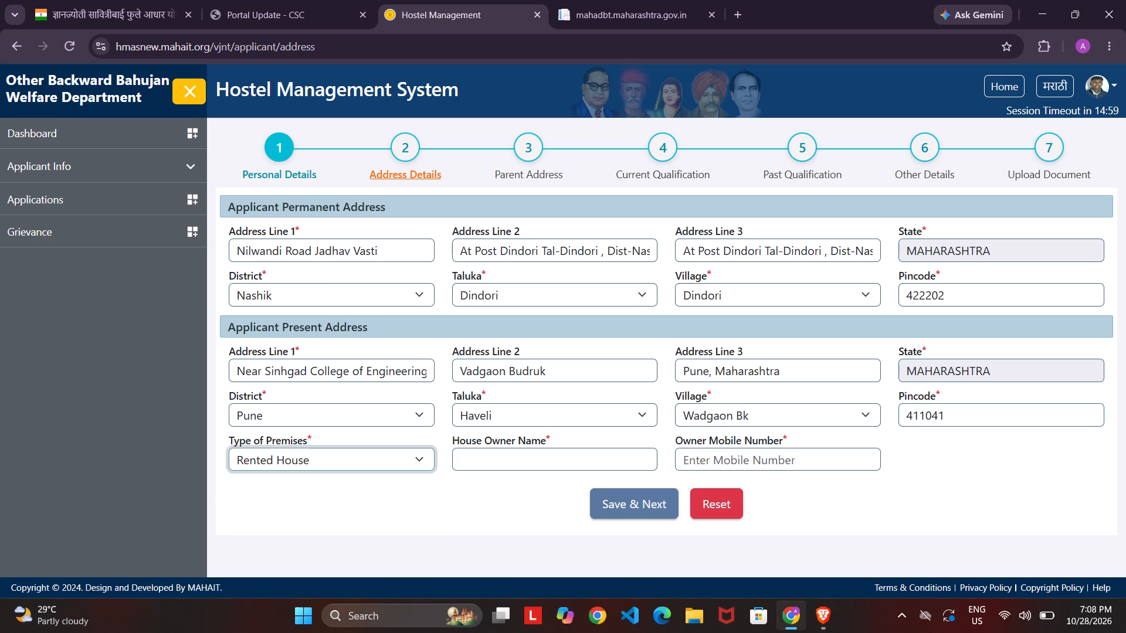
Enter the landlord's full name as the House Owner Name in the Applicant Present Address.
left_click(488, 462)
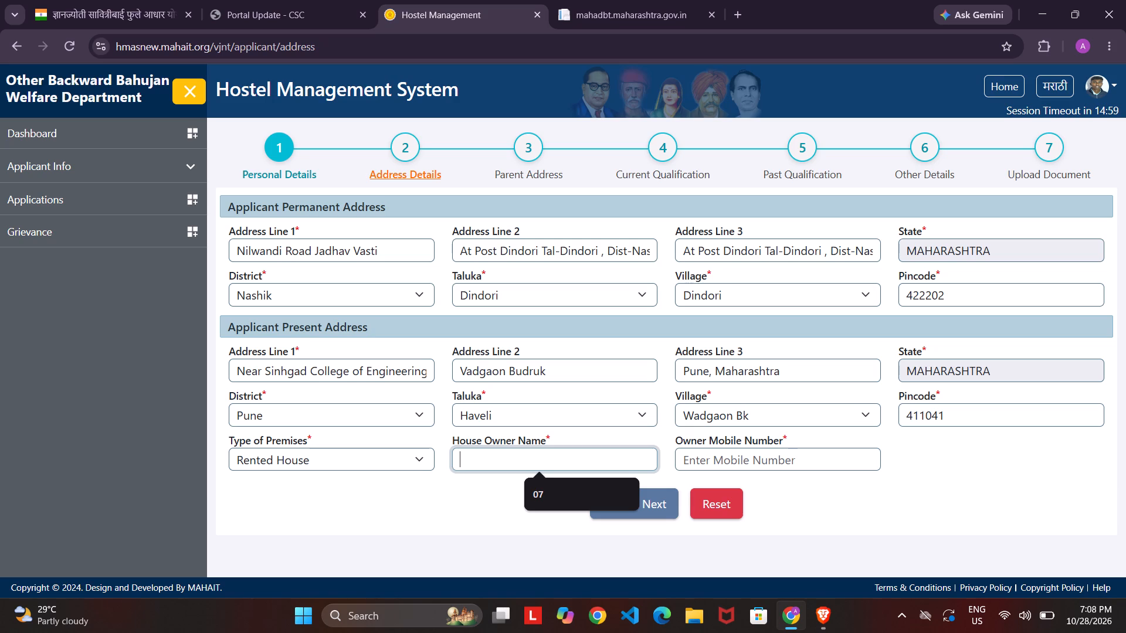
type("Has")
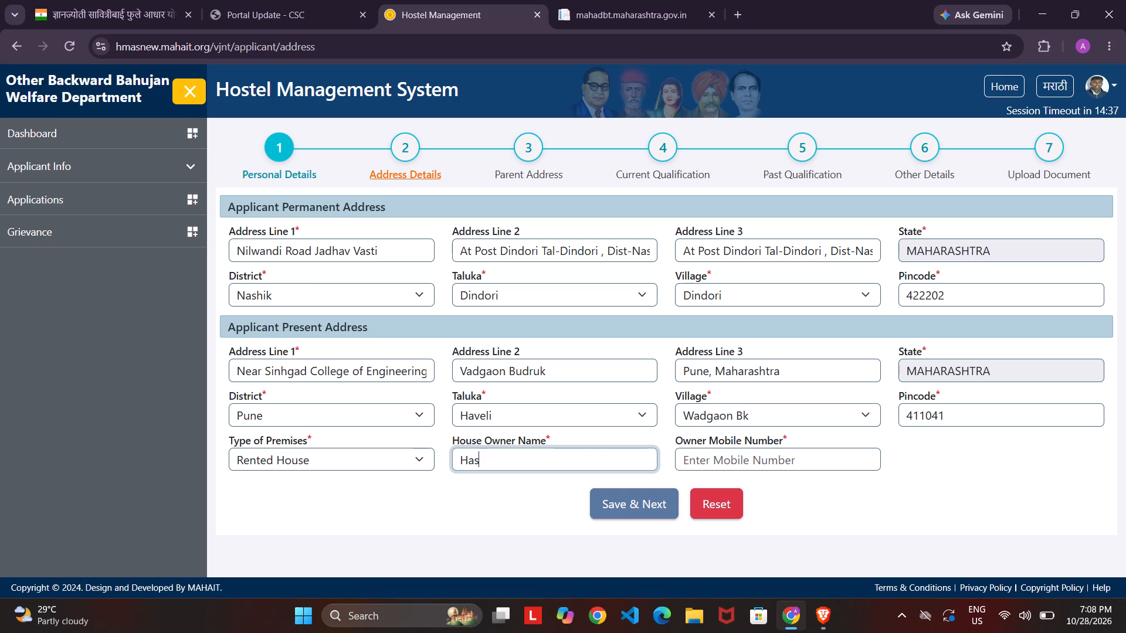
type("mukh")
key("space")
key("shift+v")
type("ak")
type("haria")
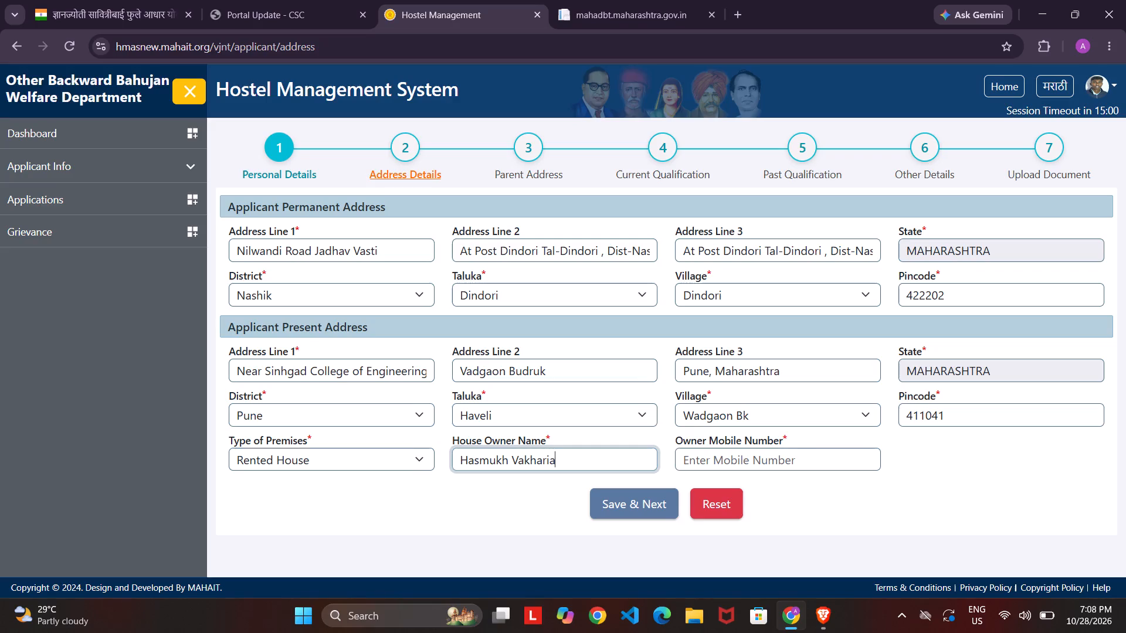
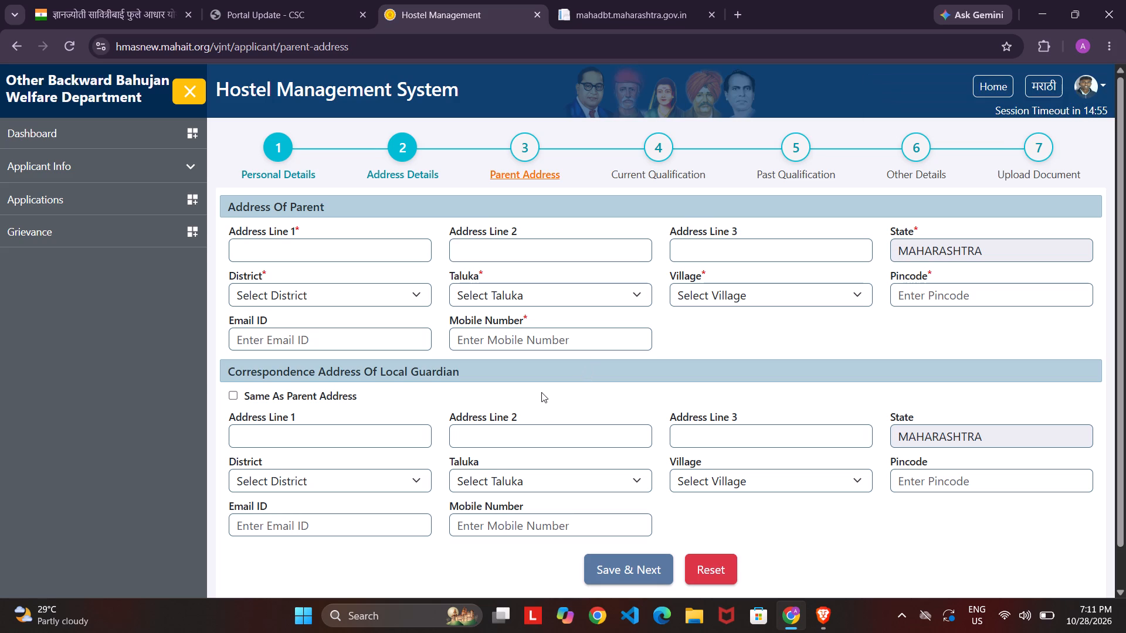
Enter the road and locality of the parent's home as Address Line 1 in the Address Of Parent section.
scroll(591, 422, "down", 1)
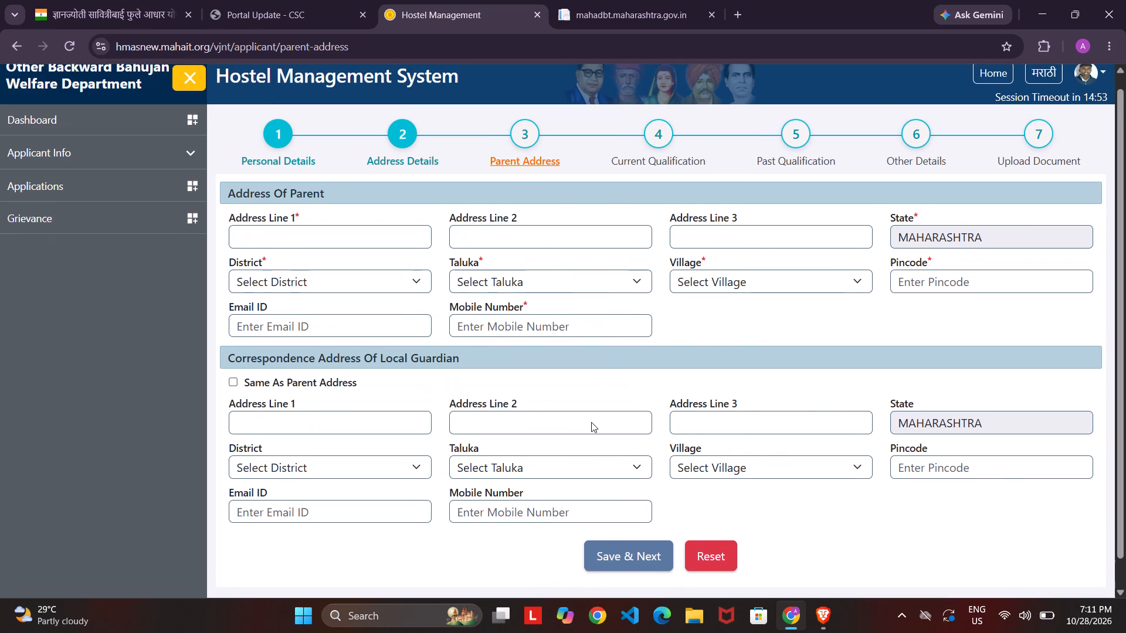
scroll(591, 422, "down", 1)
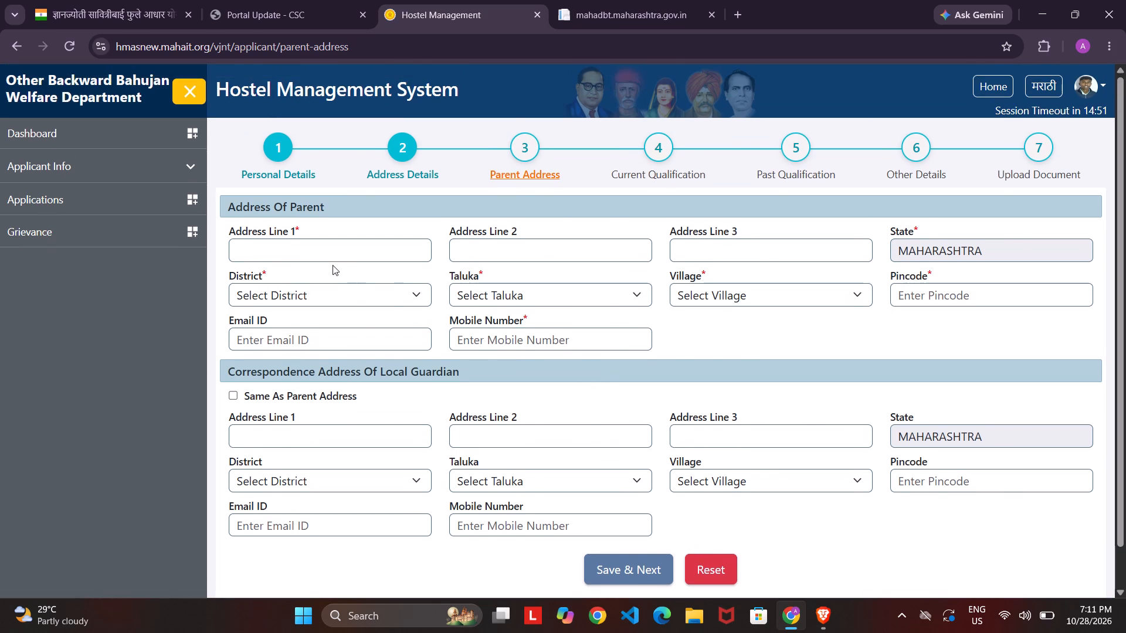
left_click(381, 248)
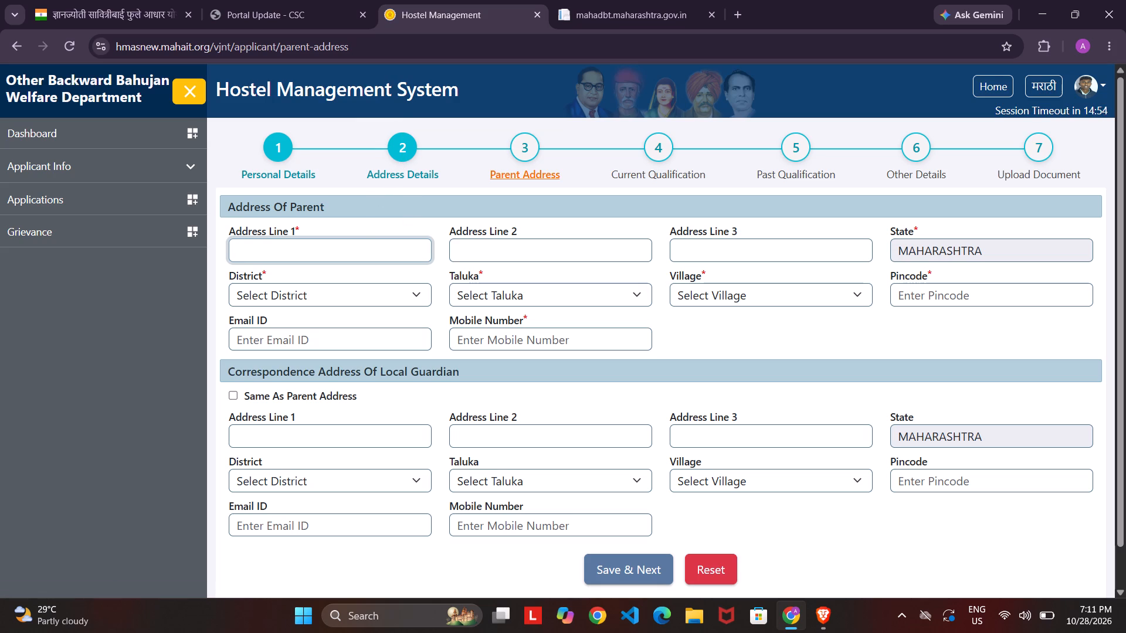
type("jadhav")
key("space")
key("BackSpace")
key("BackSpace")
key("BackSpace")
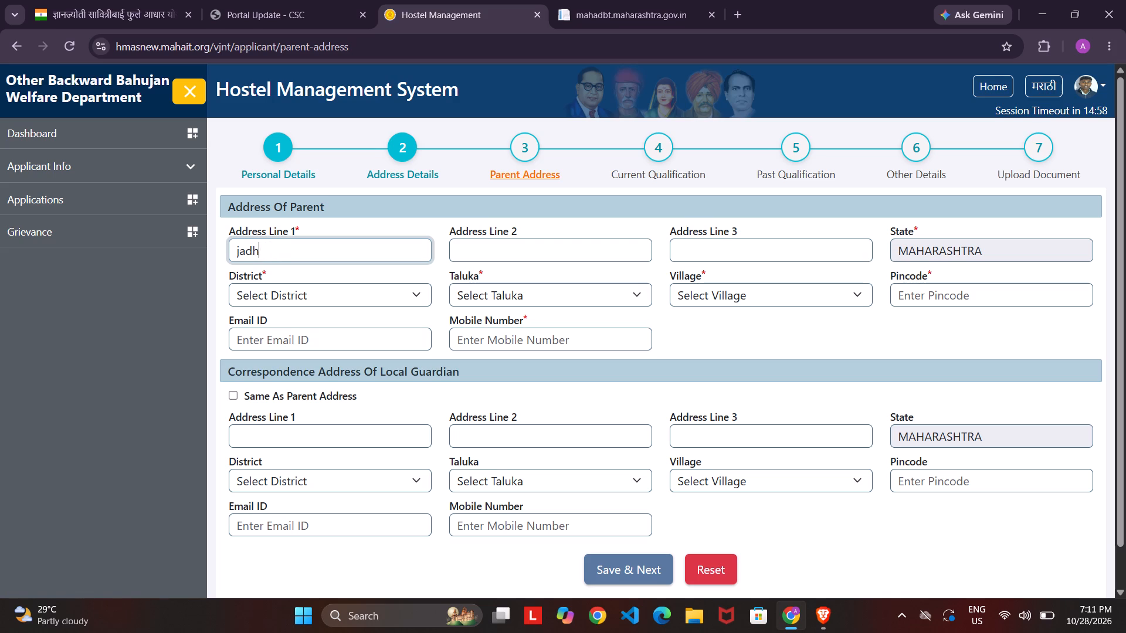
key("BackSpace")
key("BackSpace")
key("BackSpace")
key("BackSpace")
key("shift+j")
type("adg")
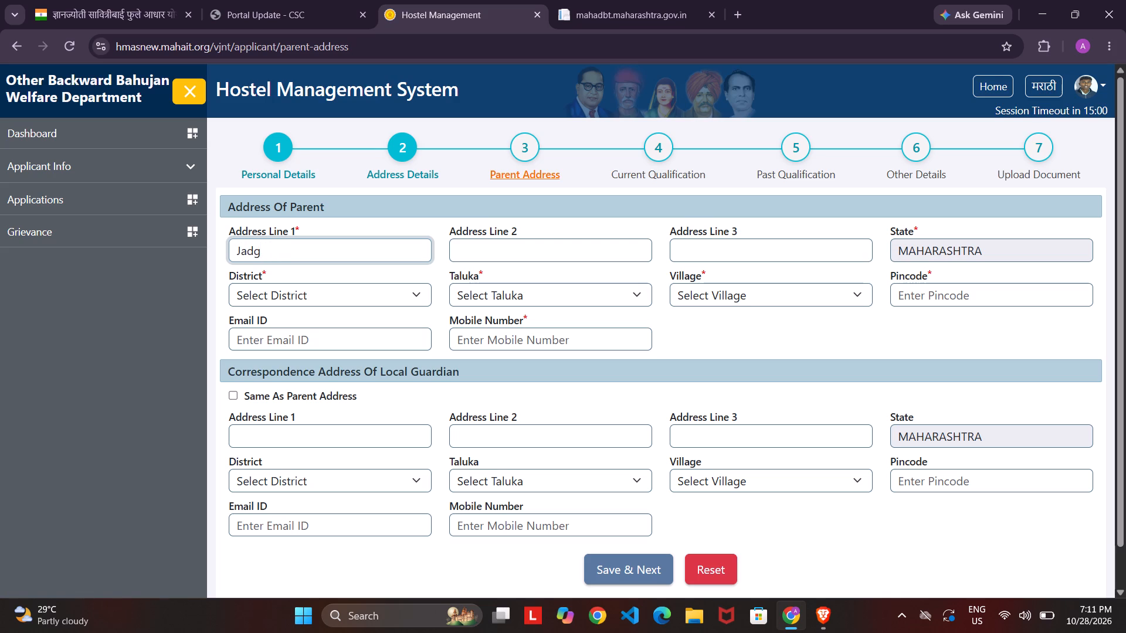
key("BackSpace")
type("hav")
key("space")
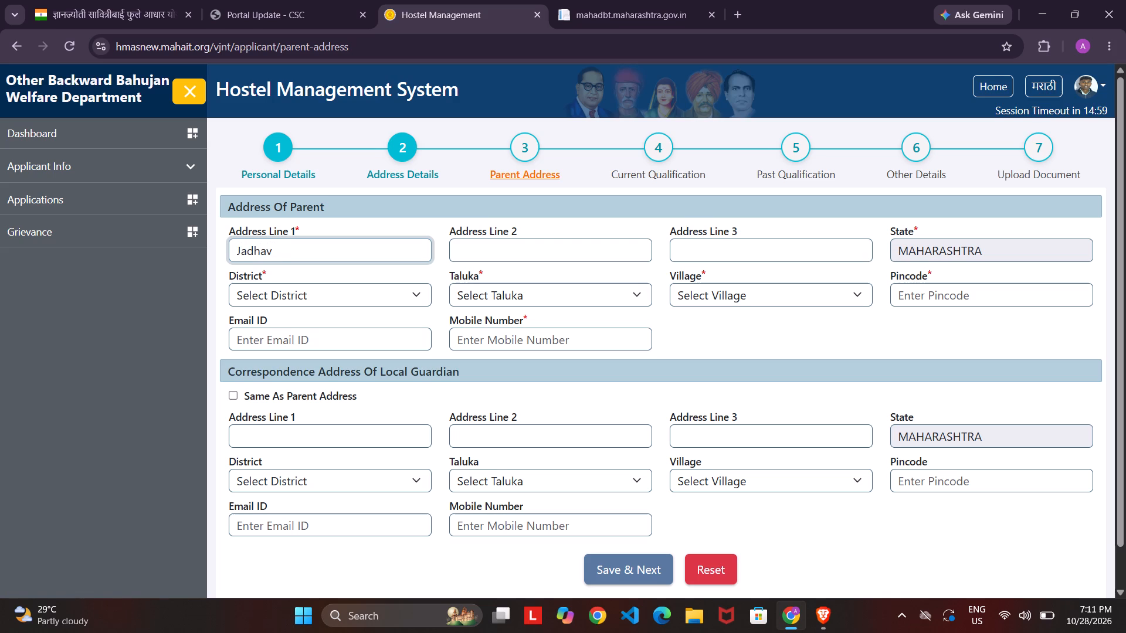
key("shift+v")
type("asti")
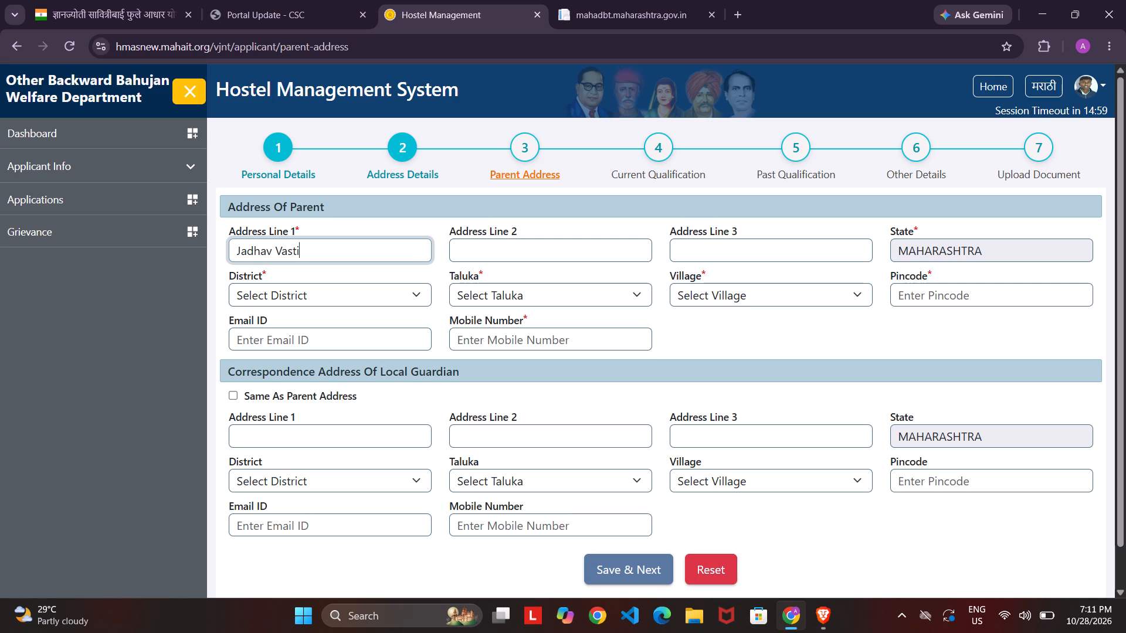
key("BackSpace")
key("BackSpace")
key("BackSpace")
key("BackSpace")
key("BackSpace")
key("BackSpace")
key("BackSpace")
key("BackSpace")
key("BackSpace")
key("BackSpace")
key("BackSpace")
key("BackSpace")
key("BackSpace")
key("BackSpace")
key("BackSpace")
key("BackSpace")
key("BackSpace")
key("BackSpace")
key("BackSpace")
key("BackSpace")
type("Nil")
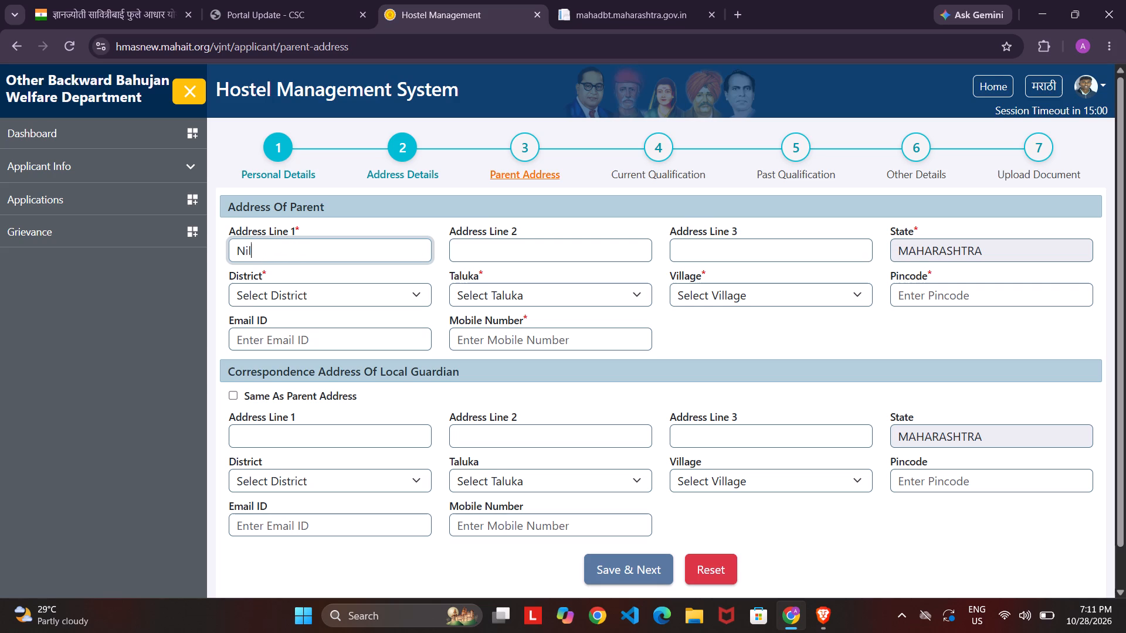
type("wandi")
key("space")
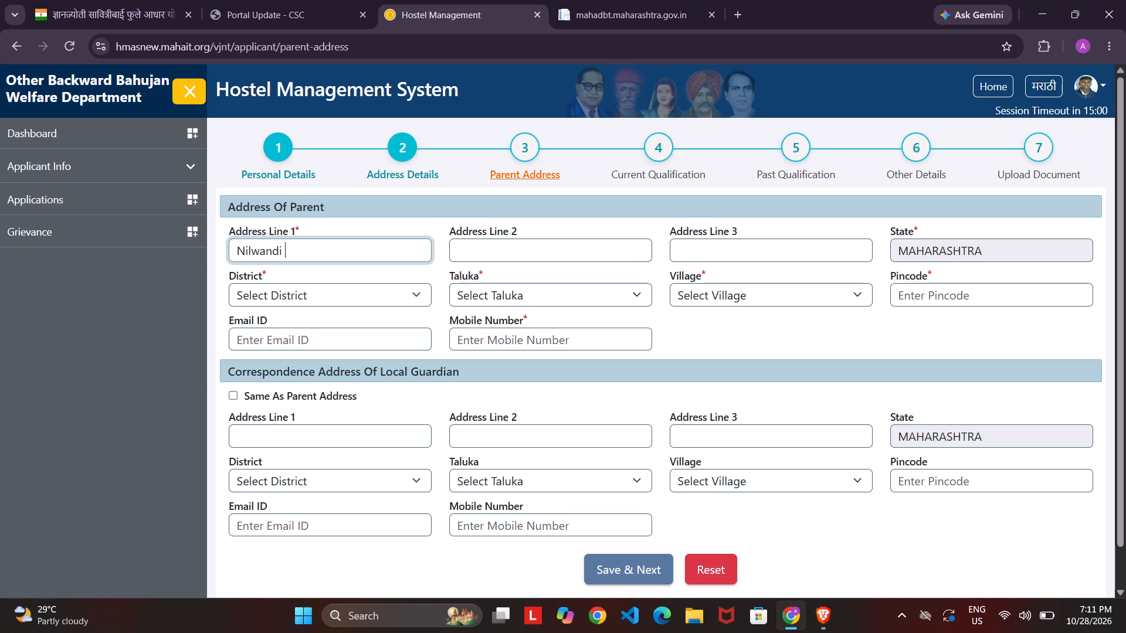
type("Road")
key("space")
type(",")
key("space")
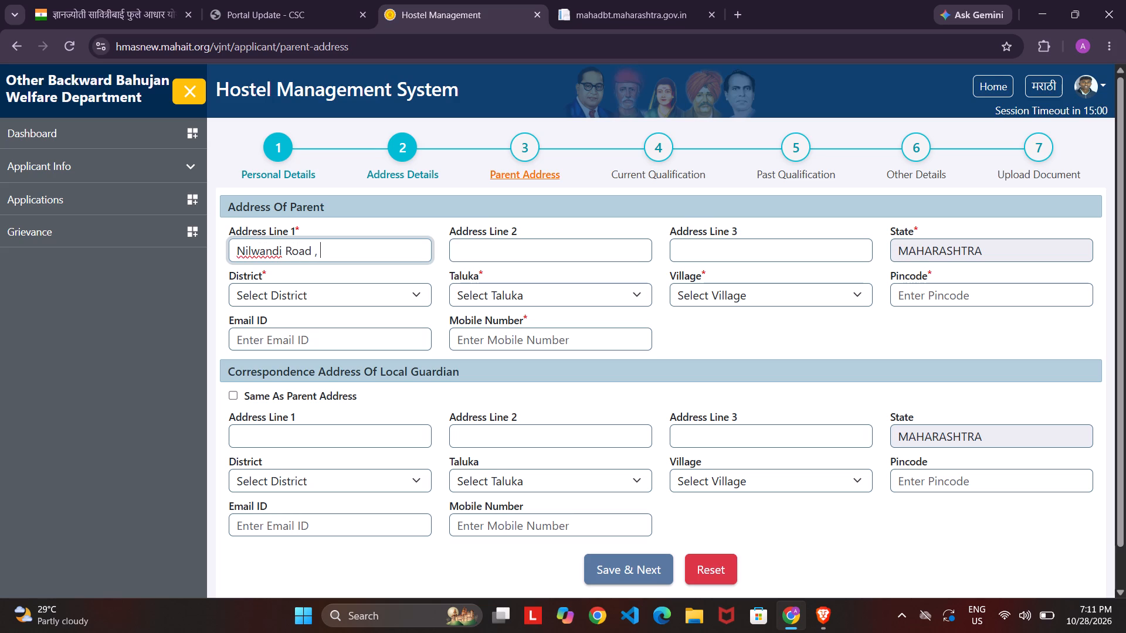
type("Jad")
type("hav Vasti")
Enter the parent's taluka, prefixed with "Tal-", as Address Line 2 in the Address Of Parent section.
left_click(513, 256)
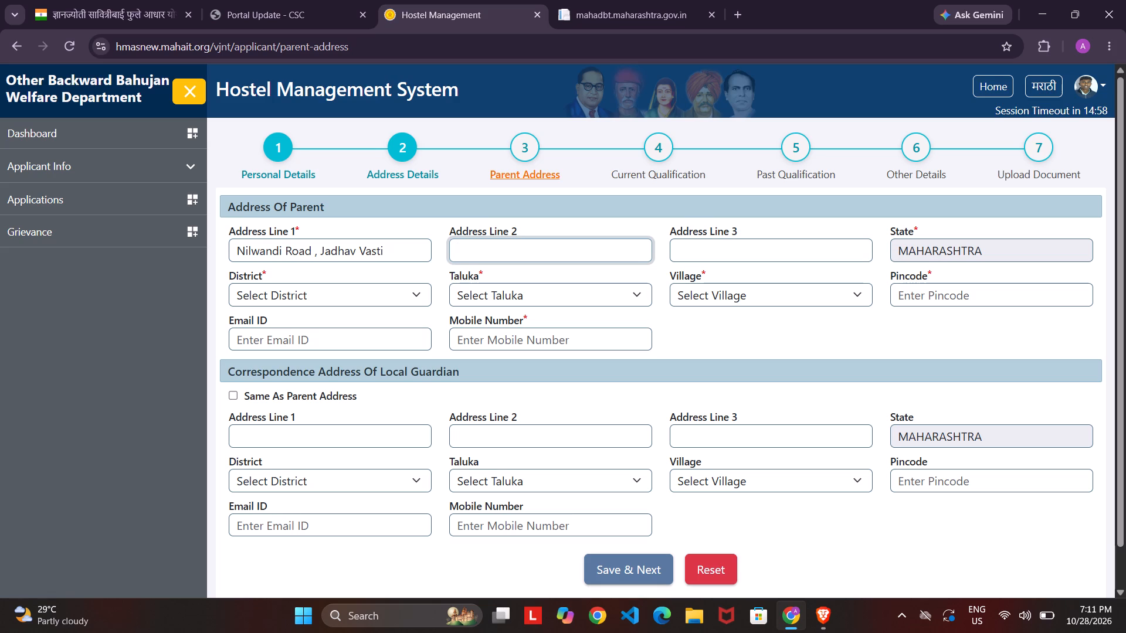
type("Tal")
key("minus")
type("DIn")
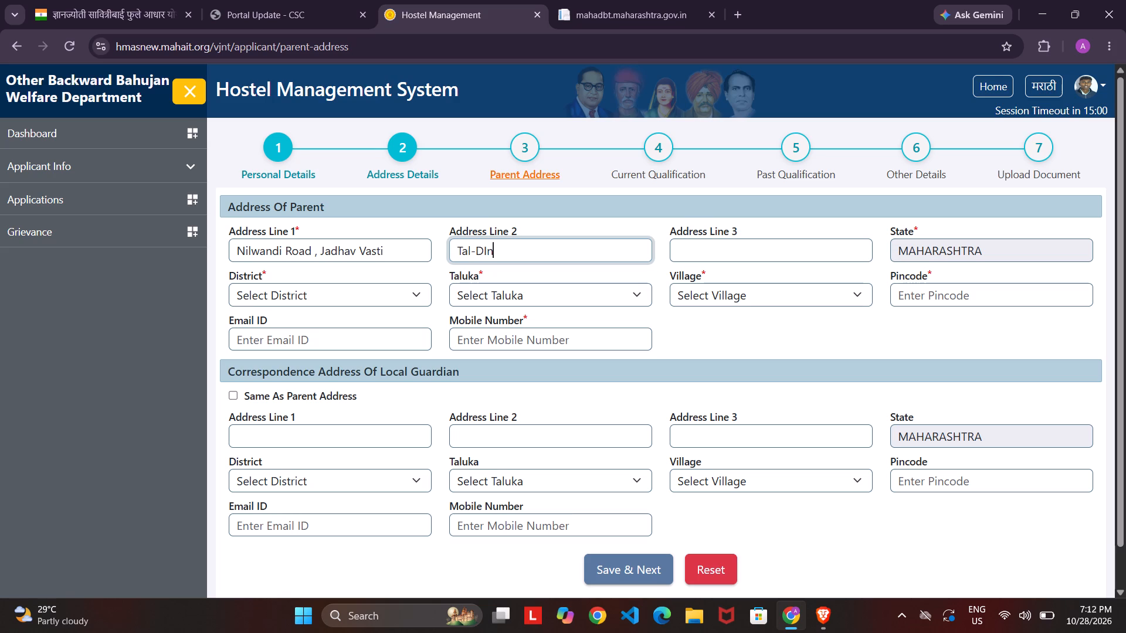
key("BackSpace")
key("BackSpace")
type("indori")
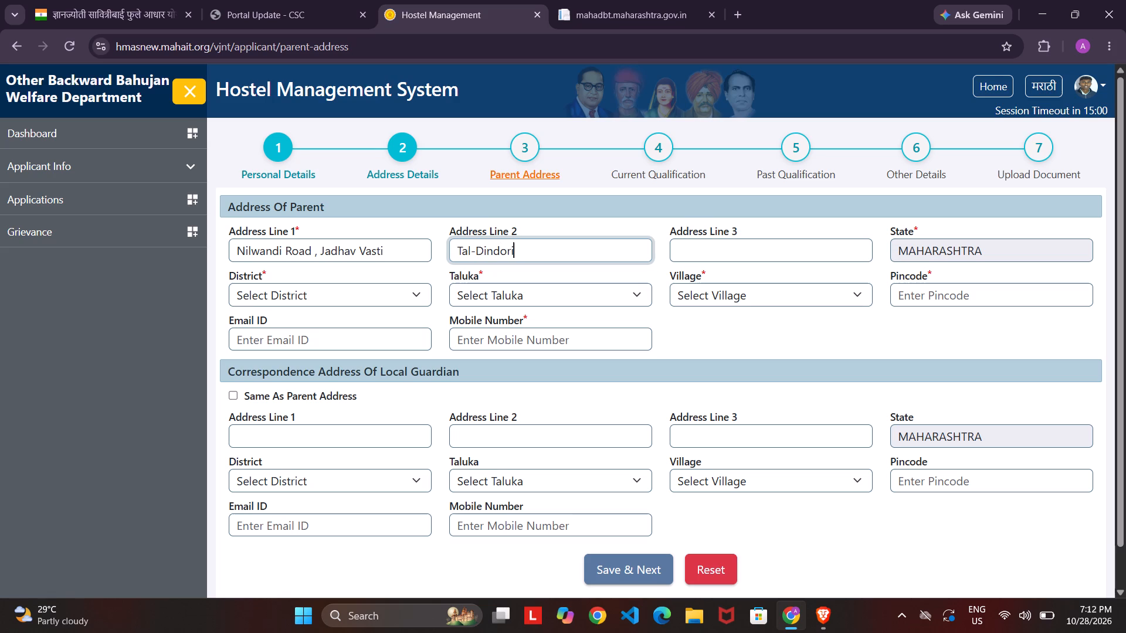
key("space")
Enter the parent's district, prefixed with "Dist-", as Address Line 3 in the Address Of Parent section.
left_click(689, 237)
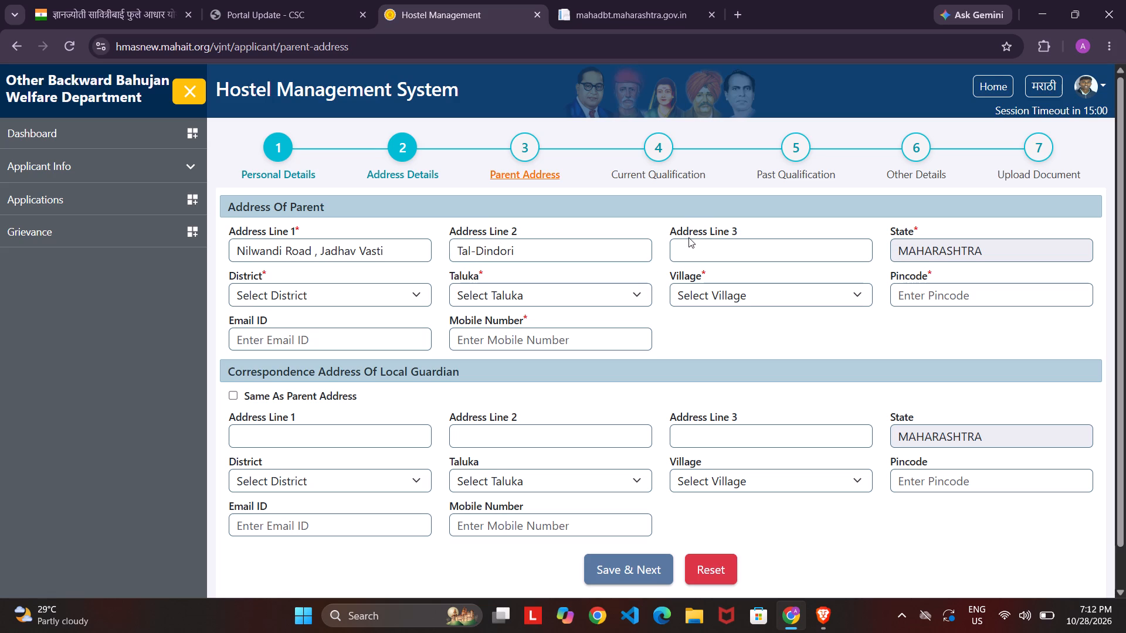
left_click(688, 244)
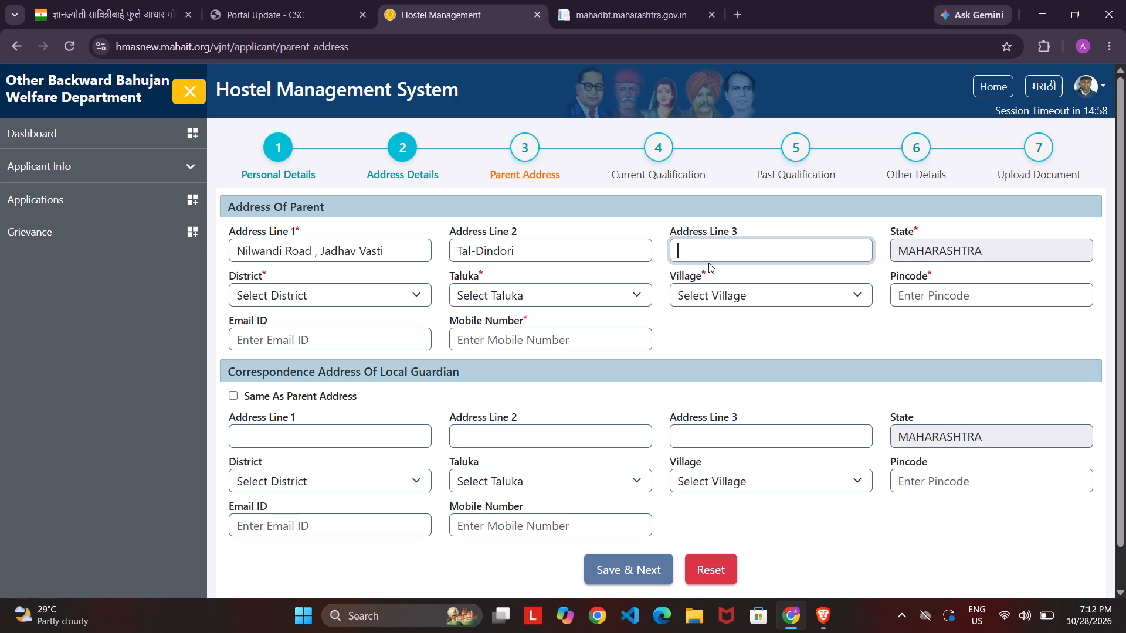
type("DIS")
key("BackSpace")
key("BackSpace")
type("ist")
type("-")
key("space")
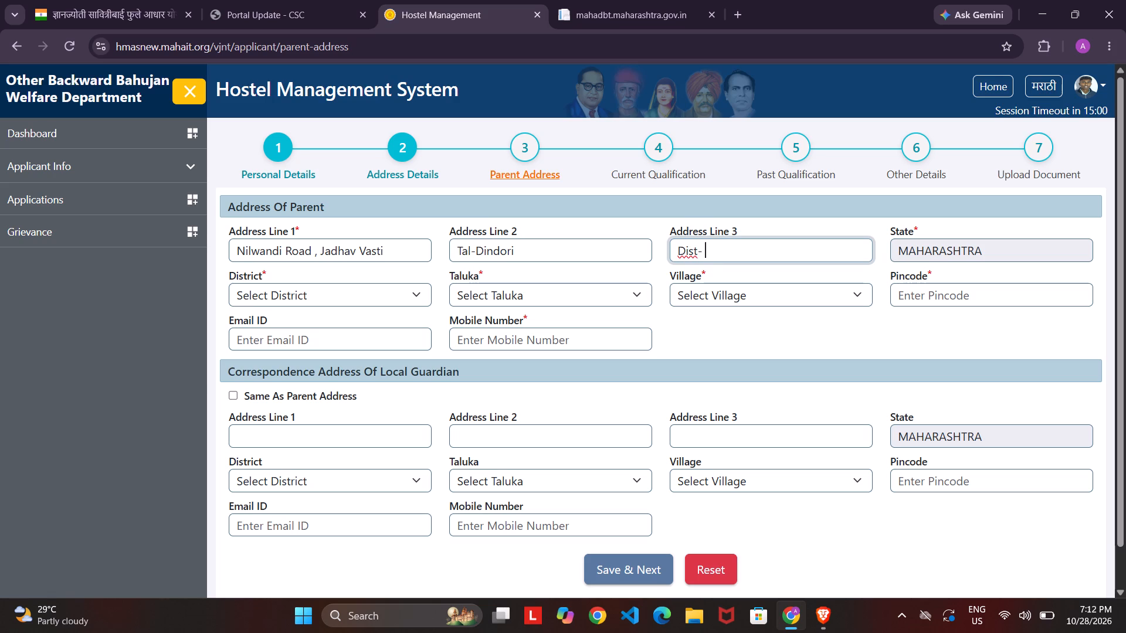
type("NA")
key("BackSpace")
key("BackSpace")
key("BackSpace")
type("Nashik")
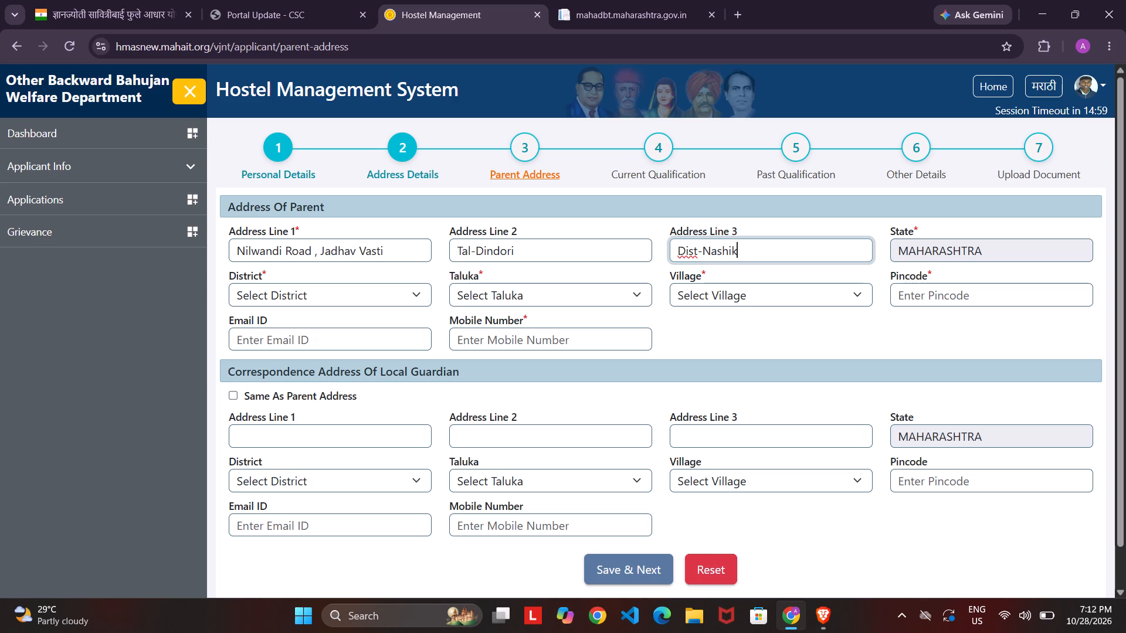
Enter the parent's area pincode in the Address Of Parent section.
left_click(935, 284)
left_click(935, 284)
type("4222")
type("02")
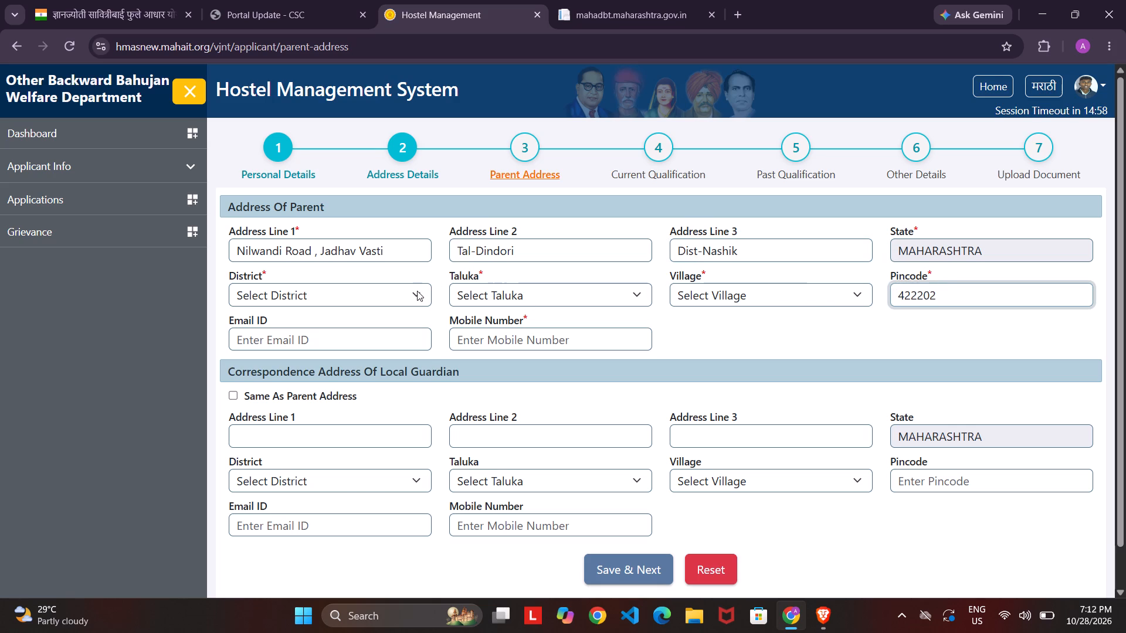
Set the District of the Address Of Parent to the parent's home district, matching Address Line 3.
left_click(417, 291)
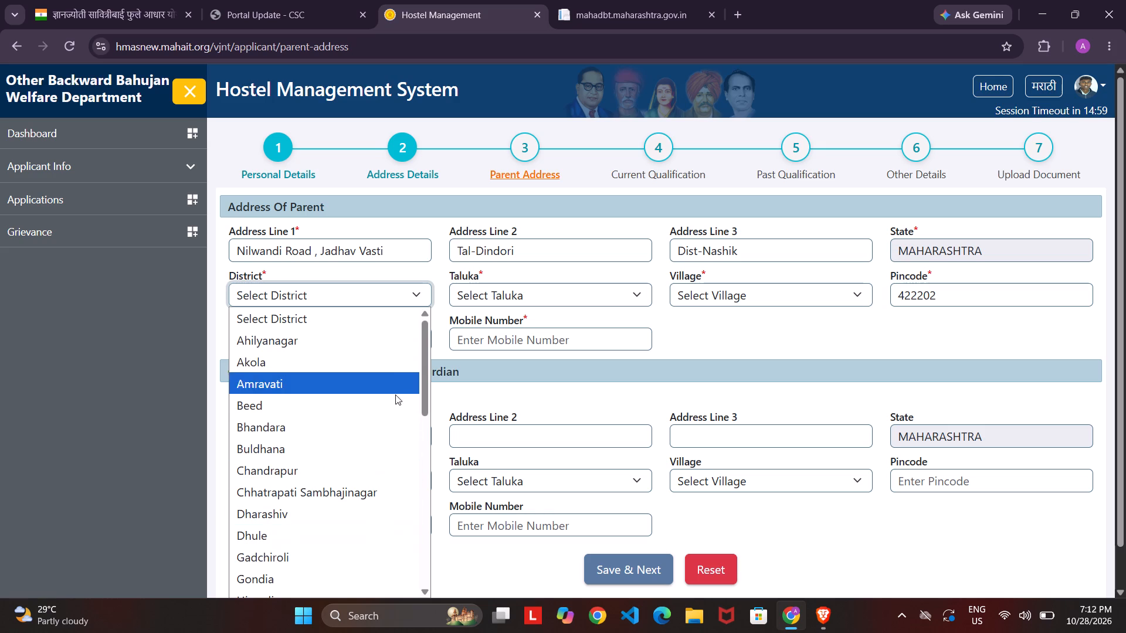
scroll(384, 401, "down", 5)
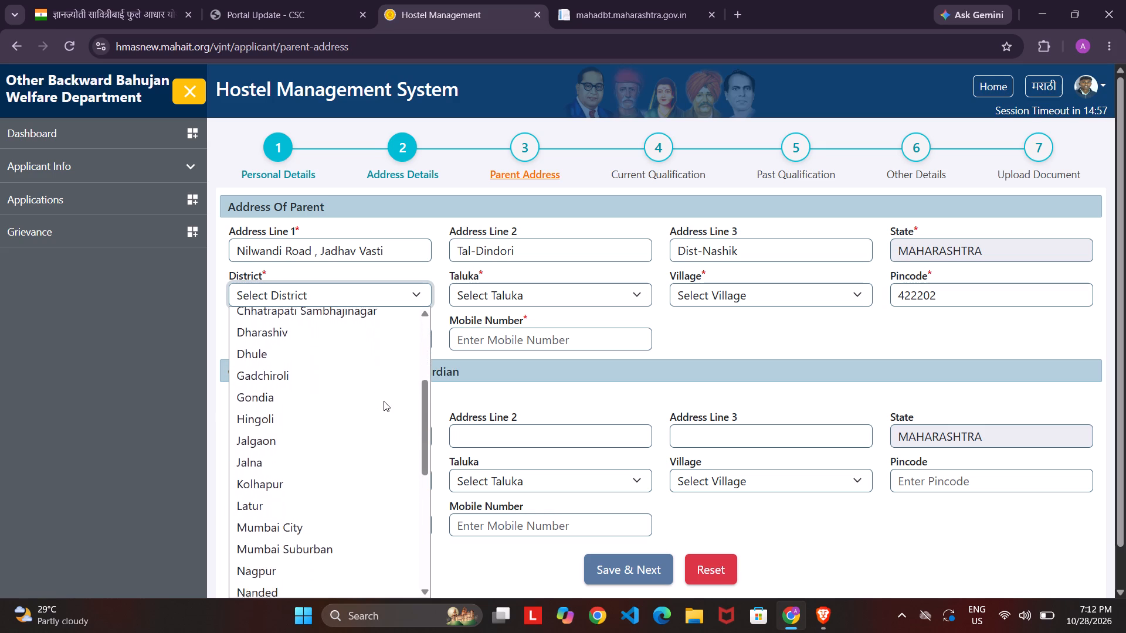
scroll(384, 401, "down", 2)
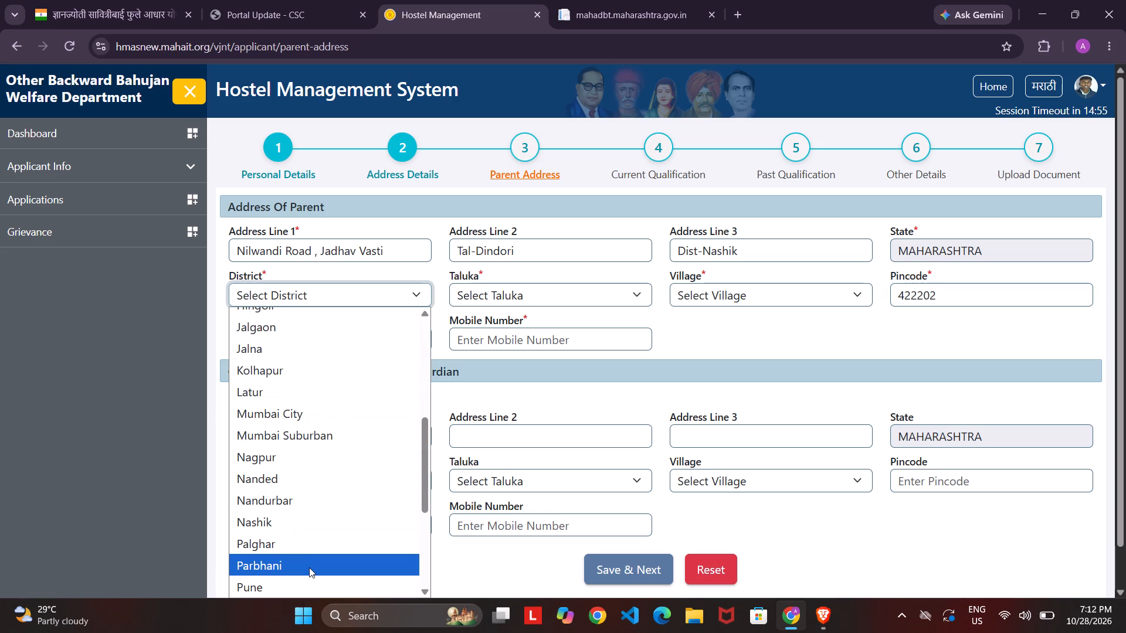
left_click(338, 520)
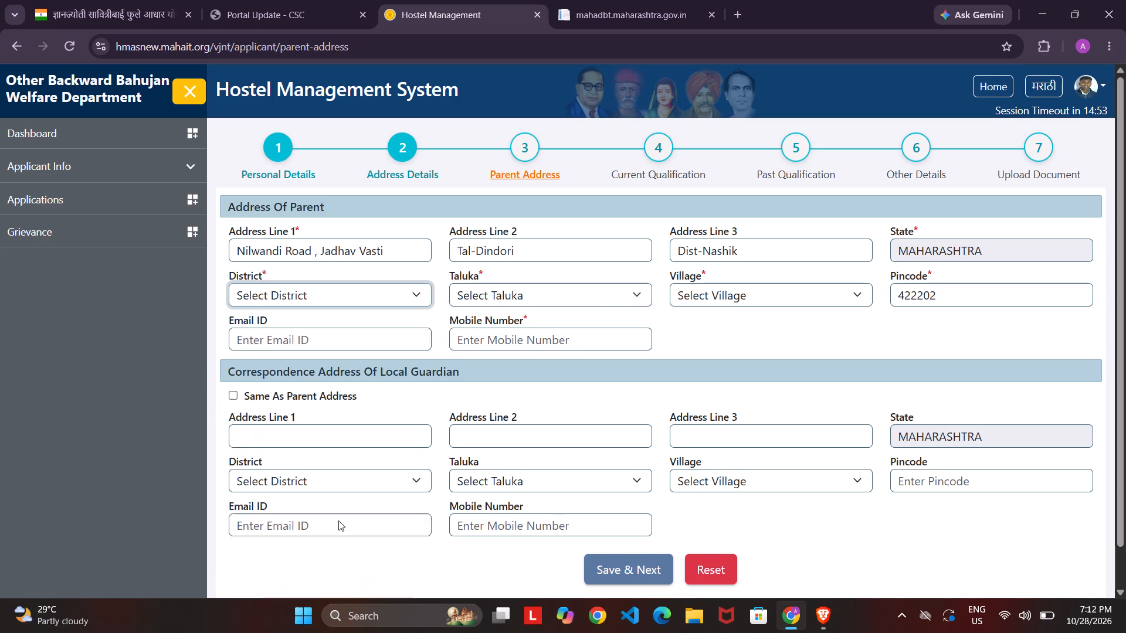
Set the Taluka and Village of the Address Of Parent to the place named in Address Line 2.
left_click(594, 292)
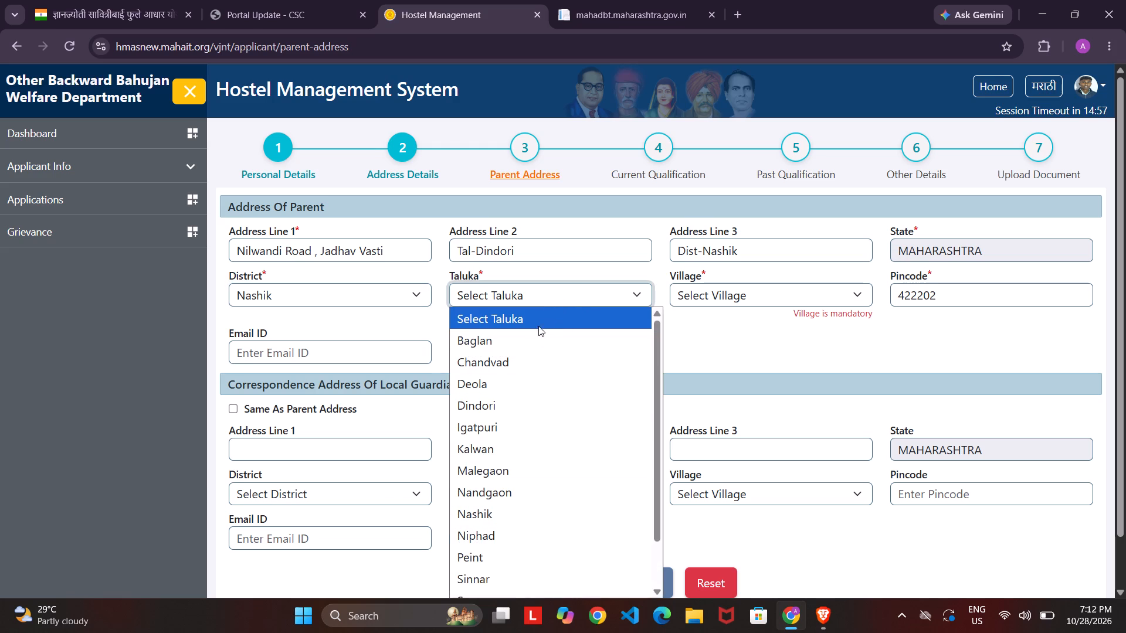
left_click(518, 409)
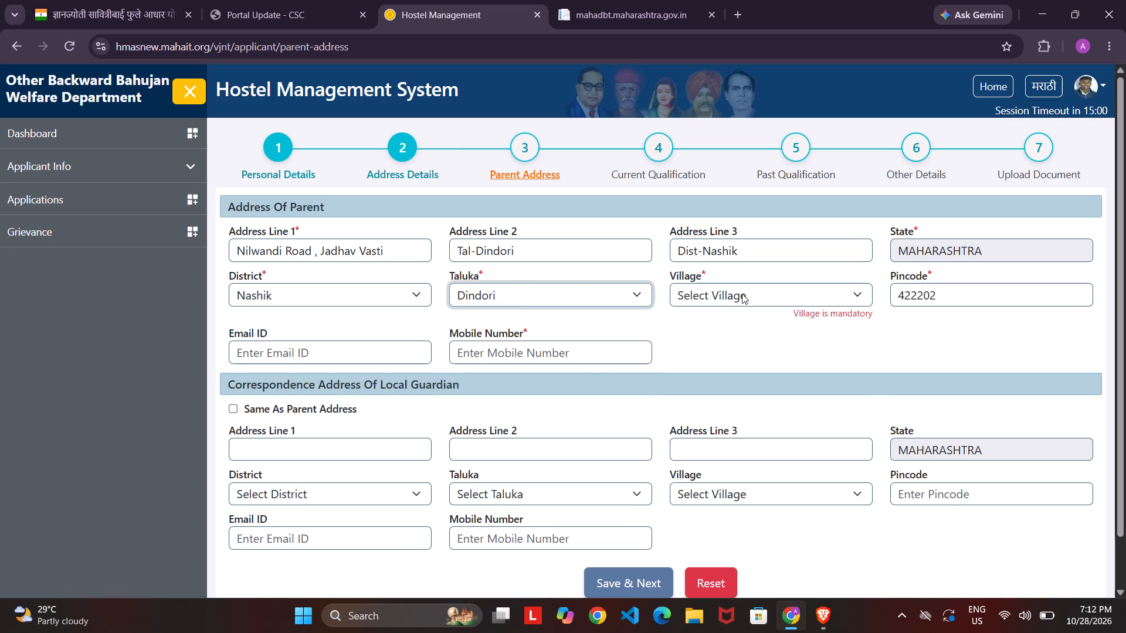
left_click(744, 292)
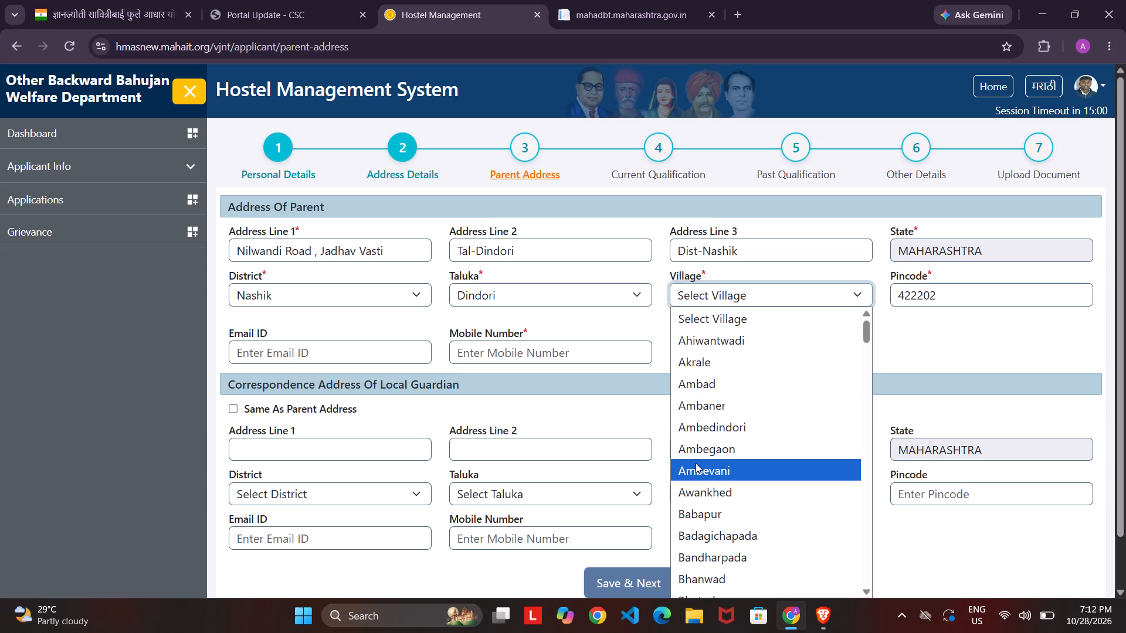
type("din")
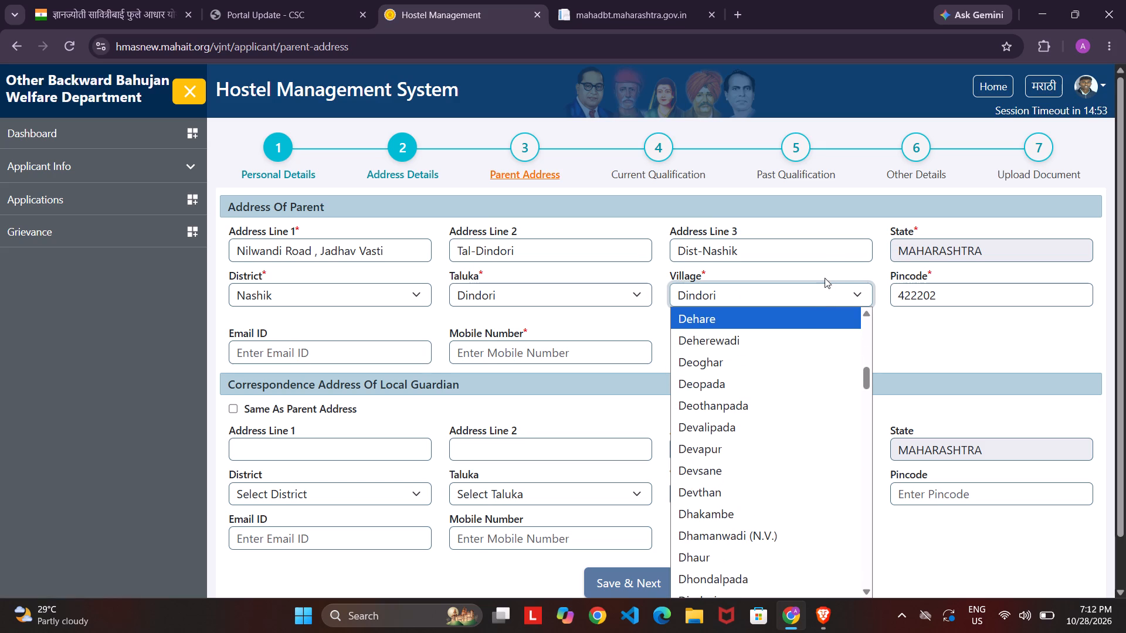
left_click(810, 294)
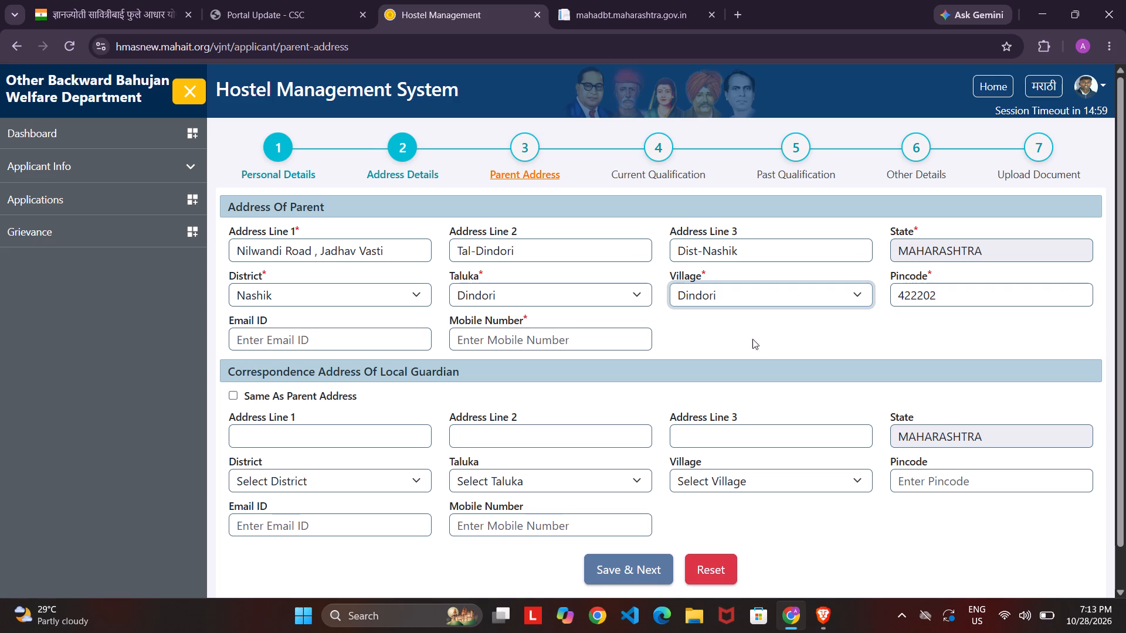
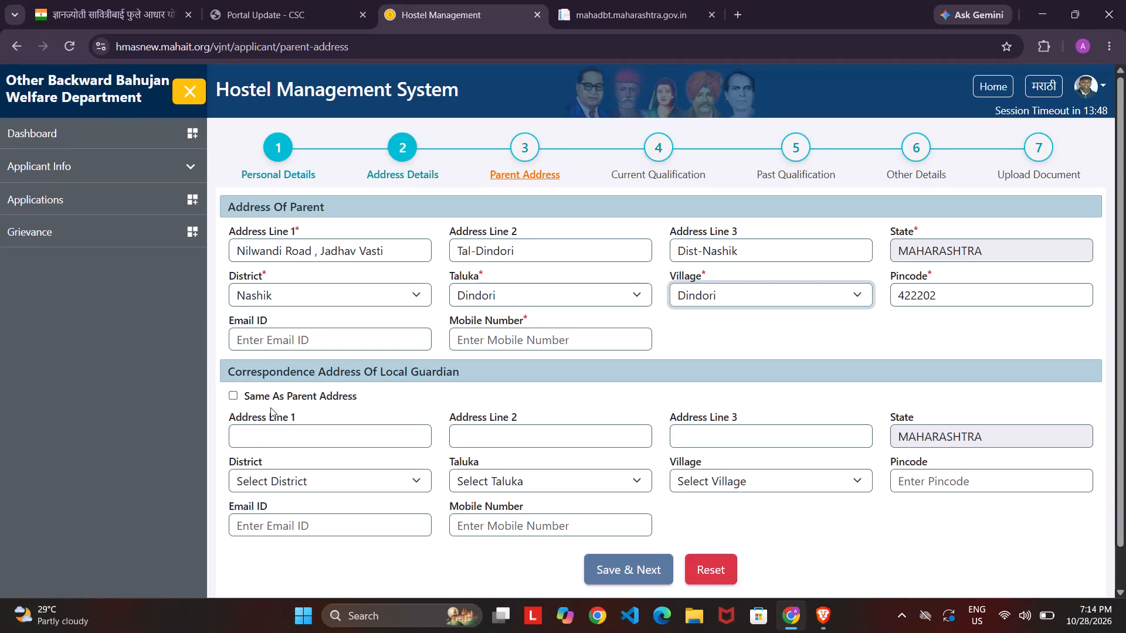
Mark the local guardian's correspondence address as the same as the parent address.
left_click(232, 391)
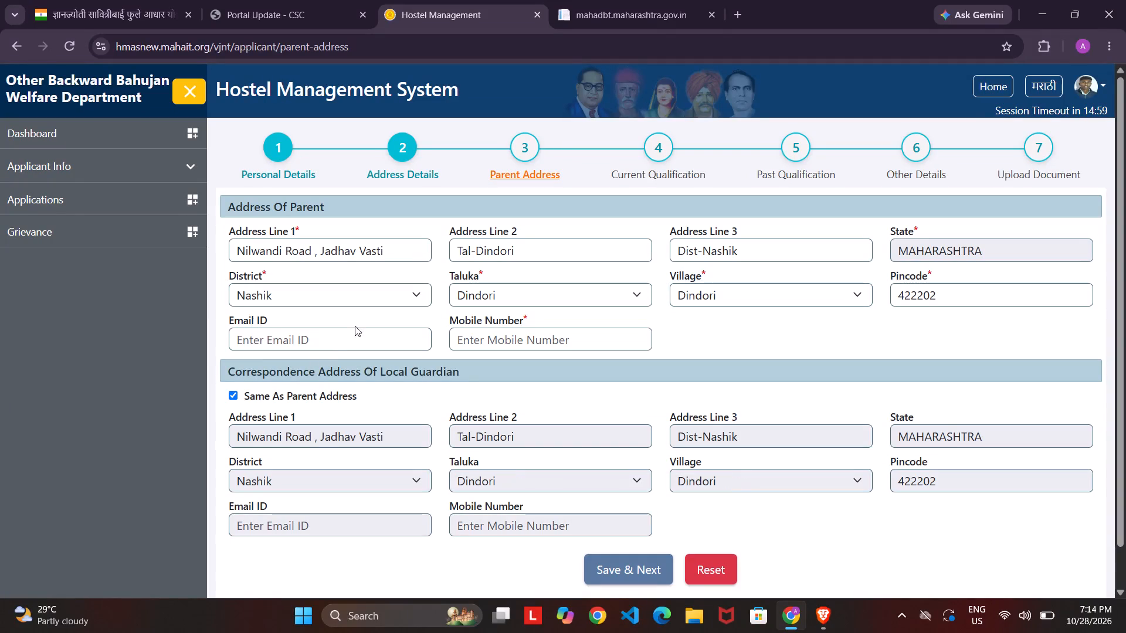
Open the Email ID field in the Address Of Parent section for entry.
left_click(340, 328)
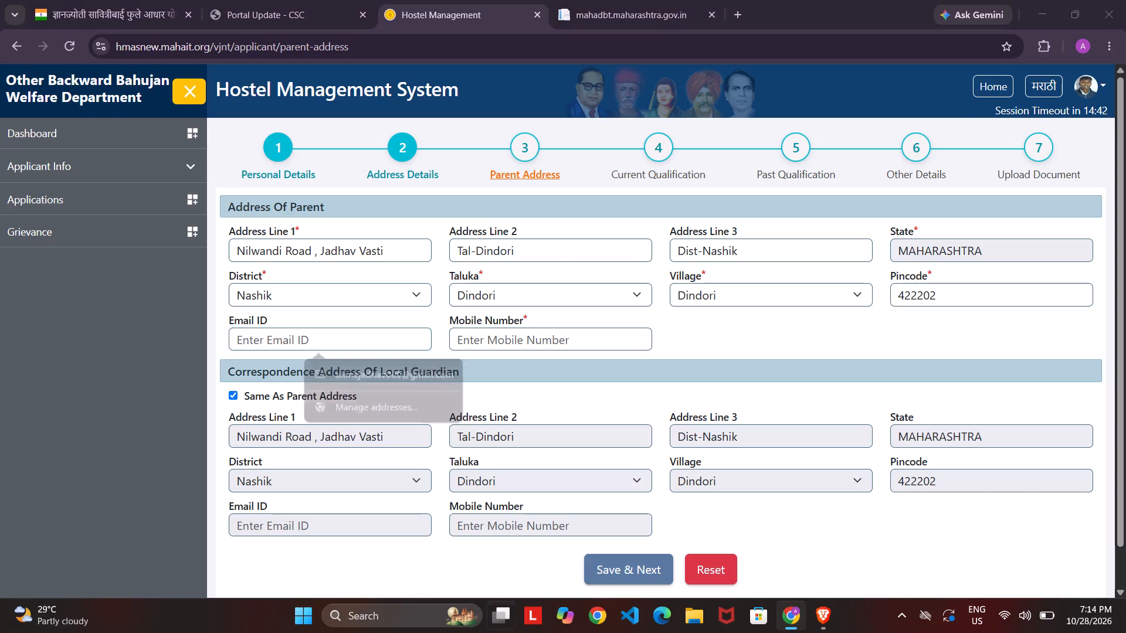
Pause the YouTube song video in the Brave window and return to the Hostel Management form in Chrome.
left_click(660, 290)
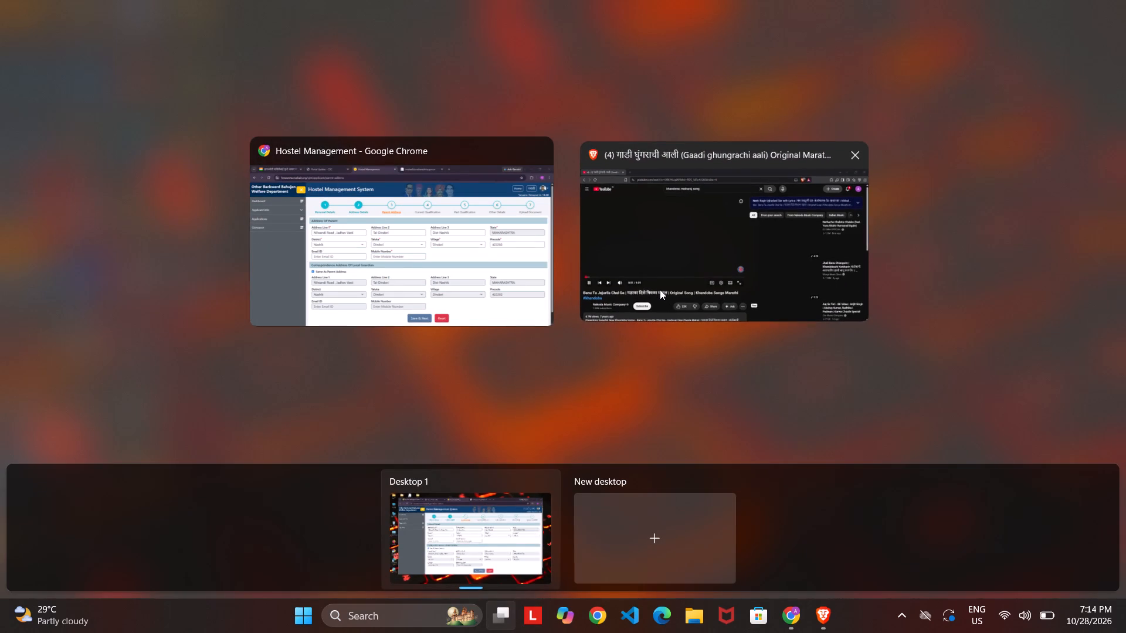
left_click(542, 256)
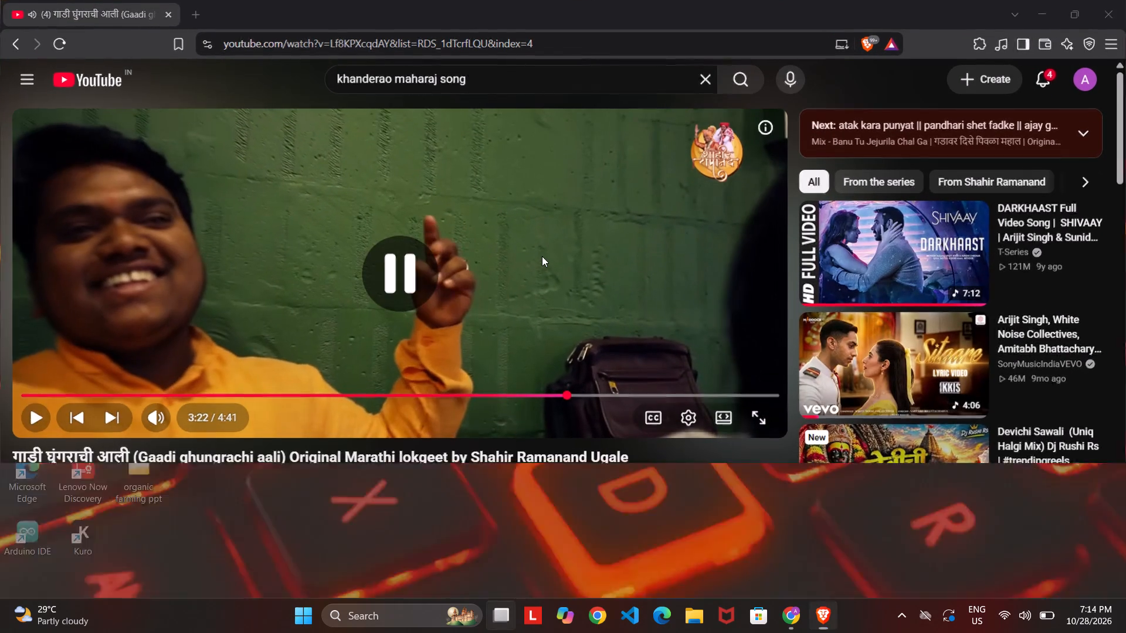
left_click(673, 251)
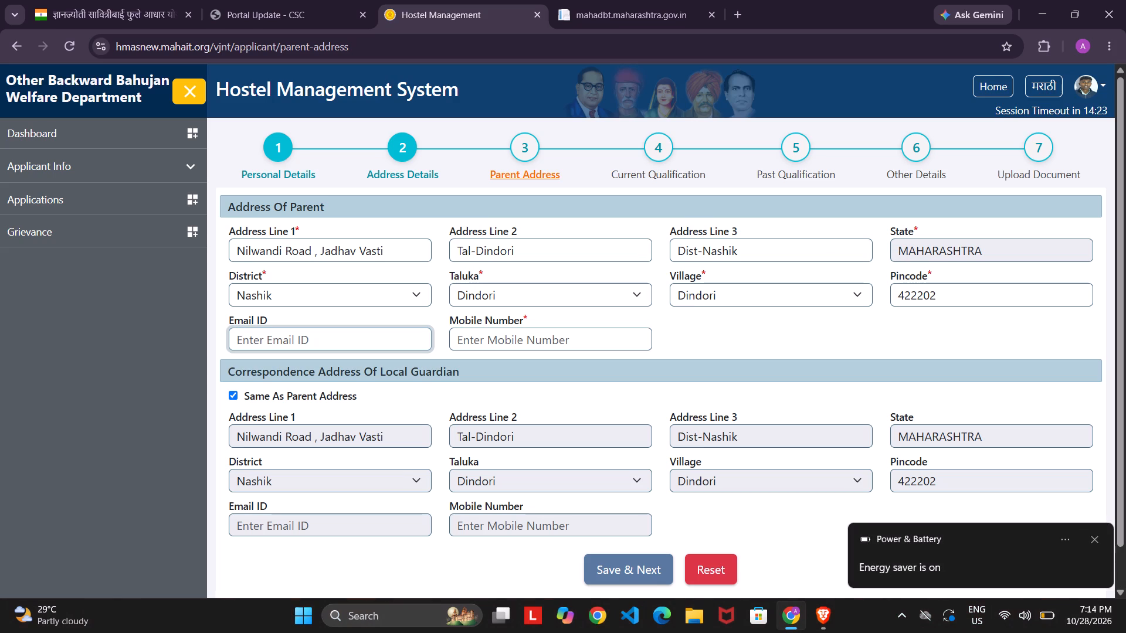
Dismiss the Power & Battery notification covering the parent address form.
left_click(1096, 539)
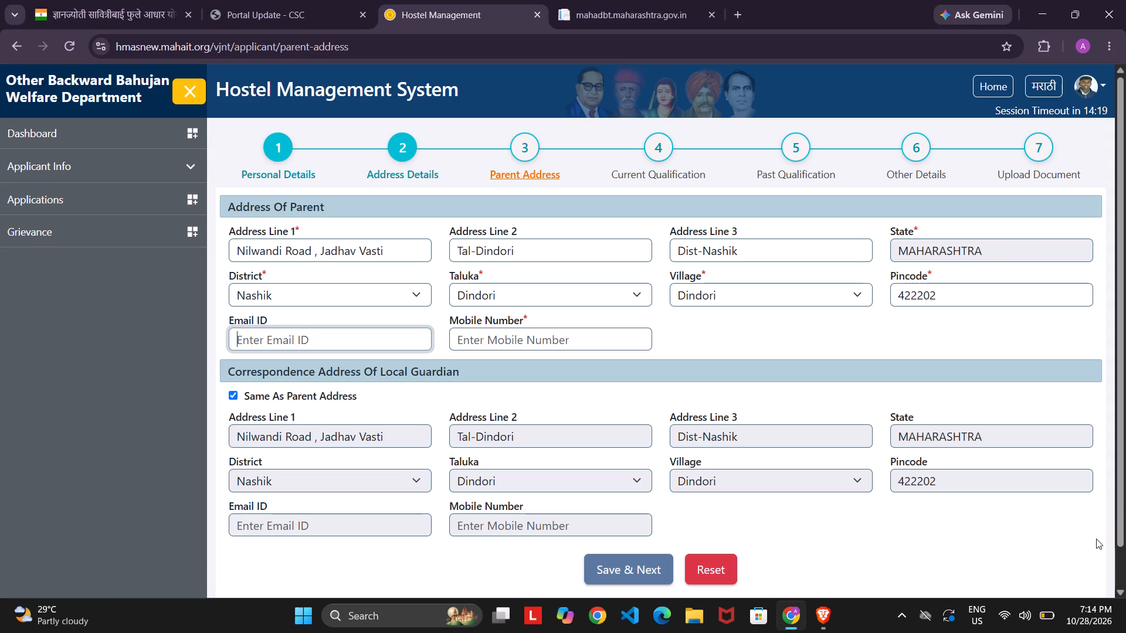
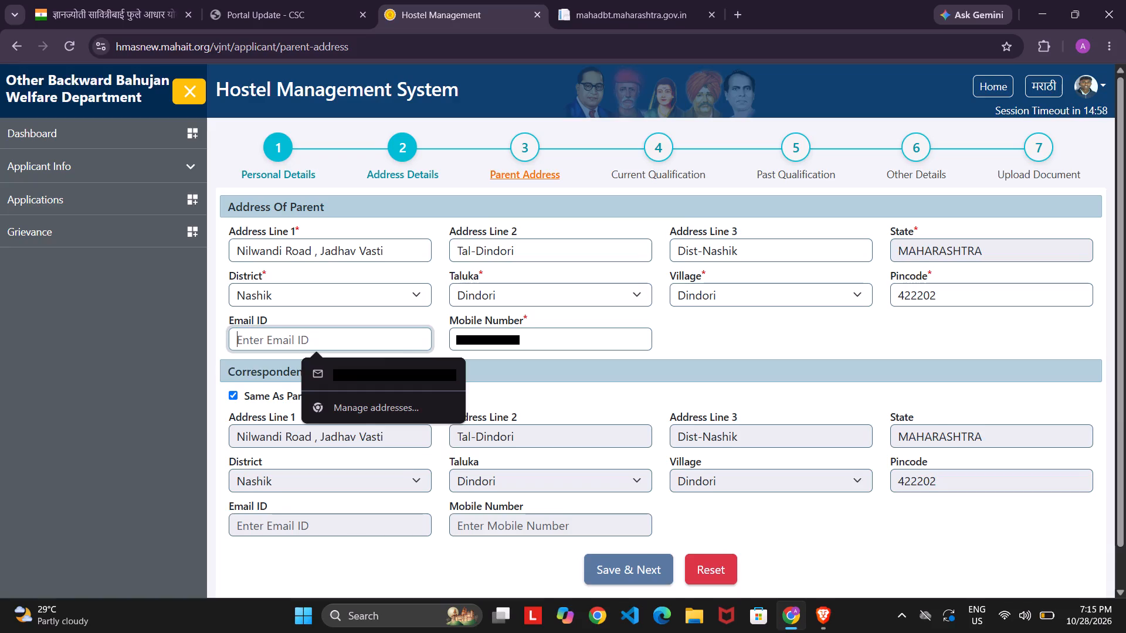
Enter the parent's email address in the Email ID field of the Address Of Parent section.
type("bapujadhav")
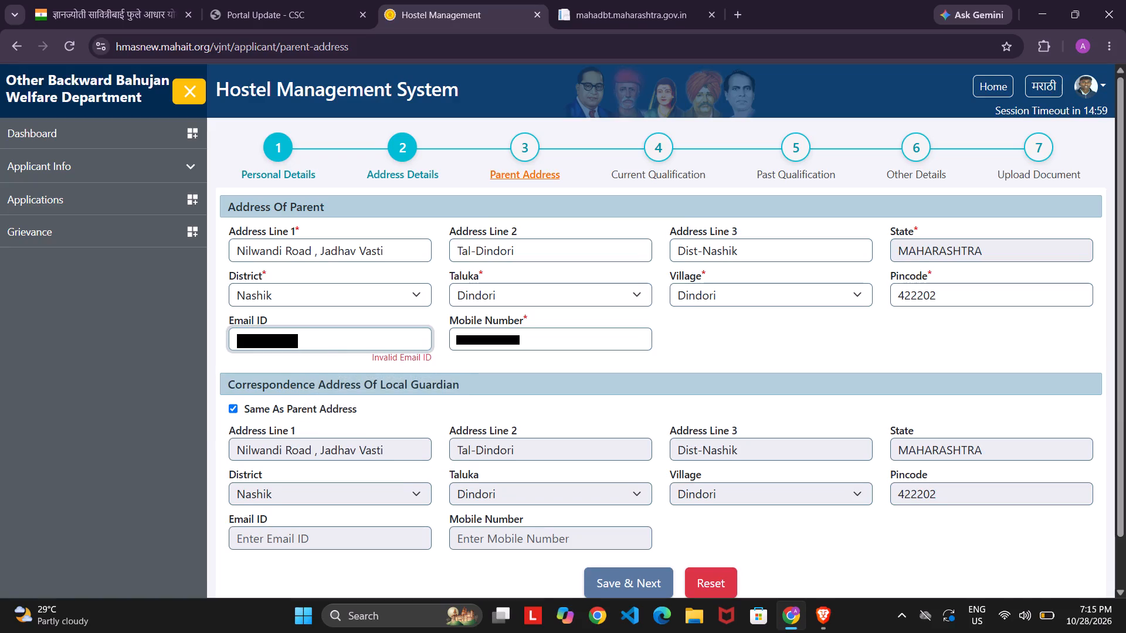
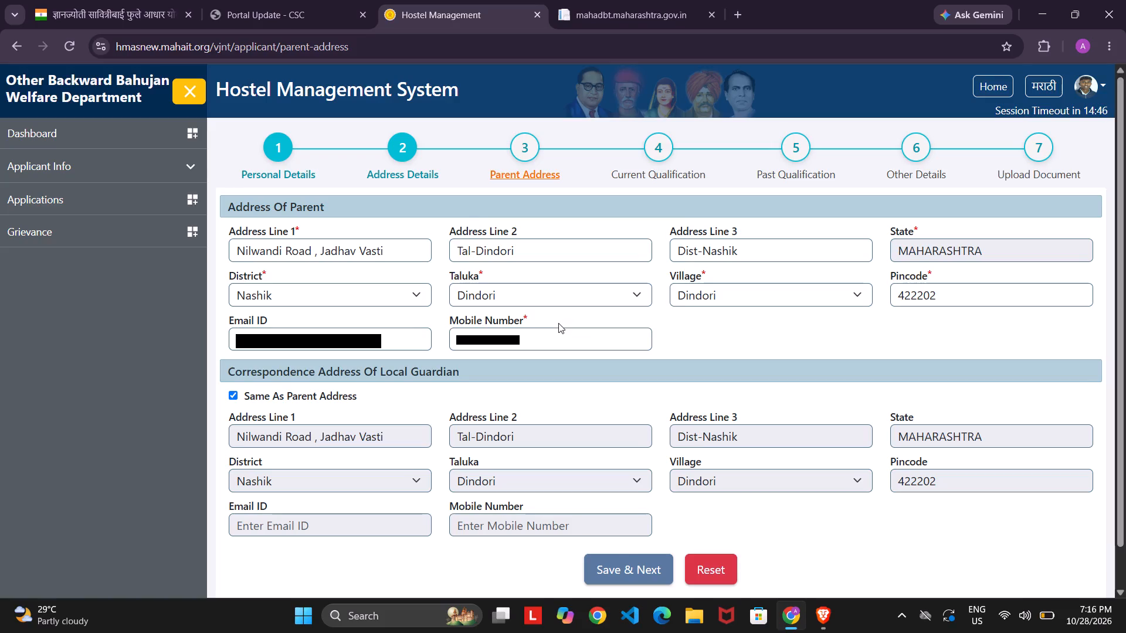
Save the parent and local guardian address details and proceed to the Current Qualification stage.
left_click(624, 563)
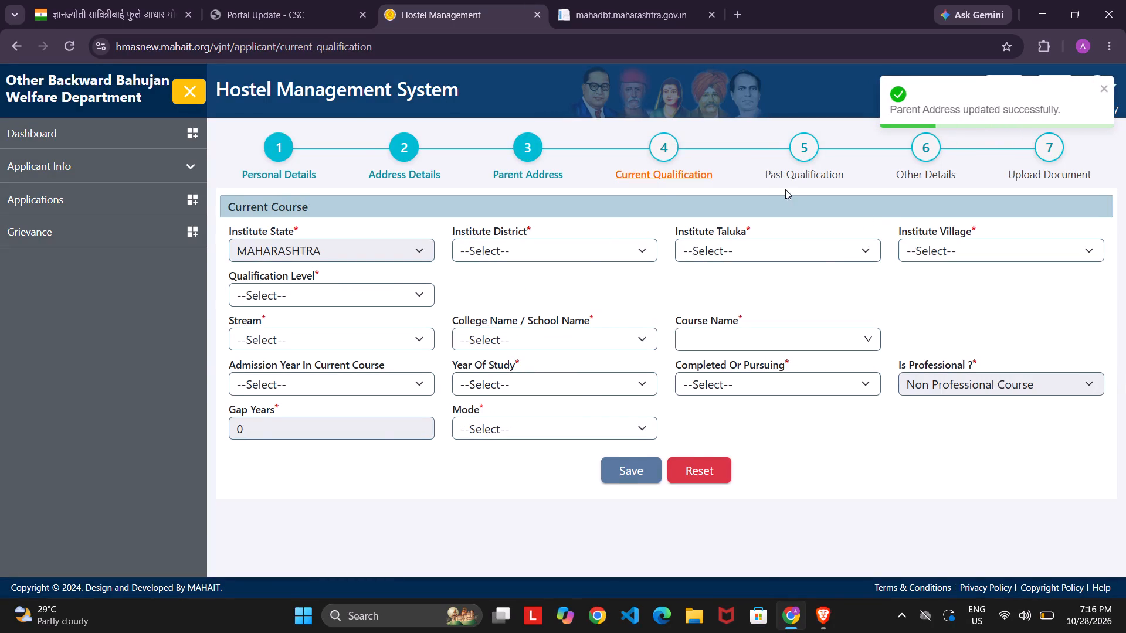
Set the Institute District to Pune and the Institute Taluka to Pune City for the current course.
left_click(417, 302)
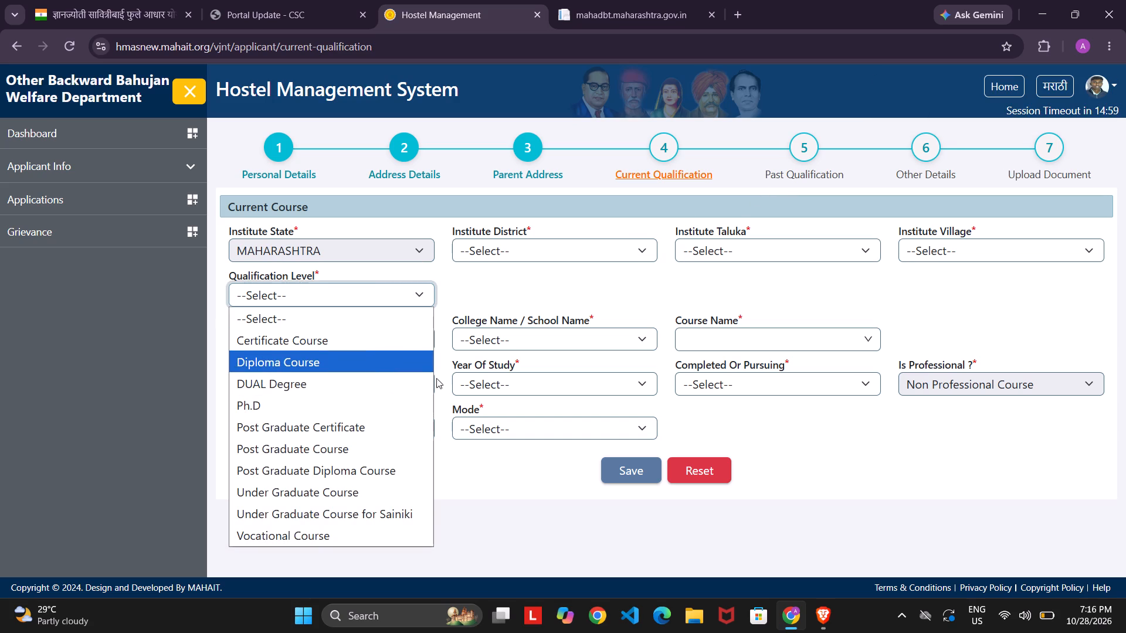
left_click(561, 261)
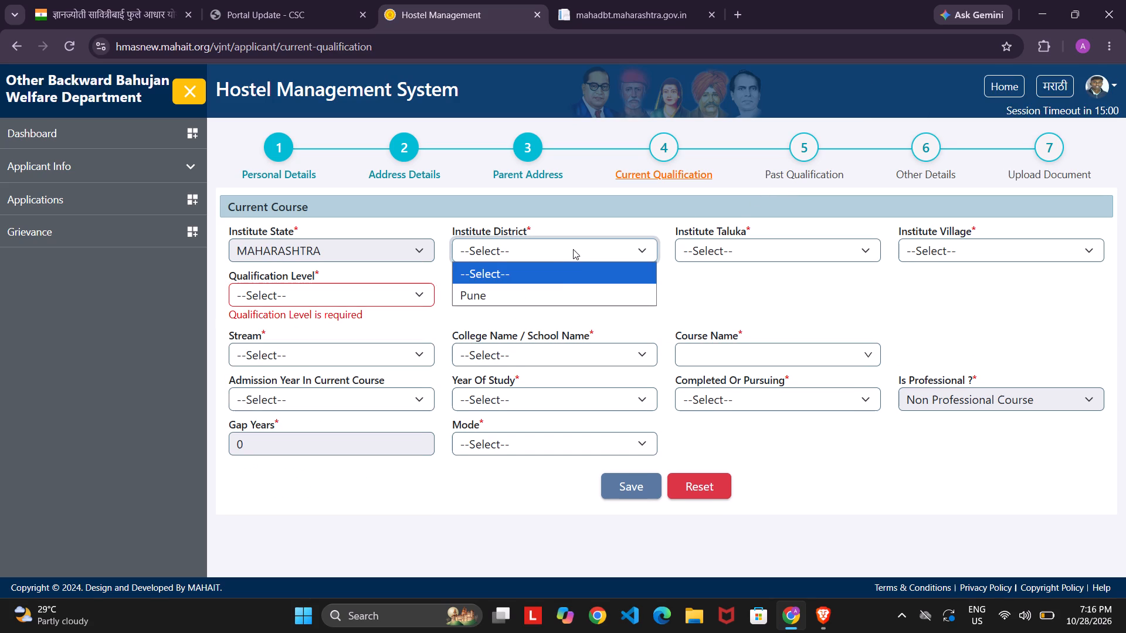
left_click(546, 287)
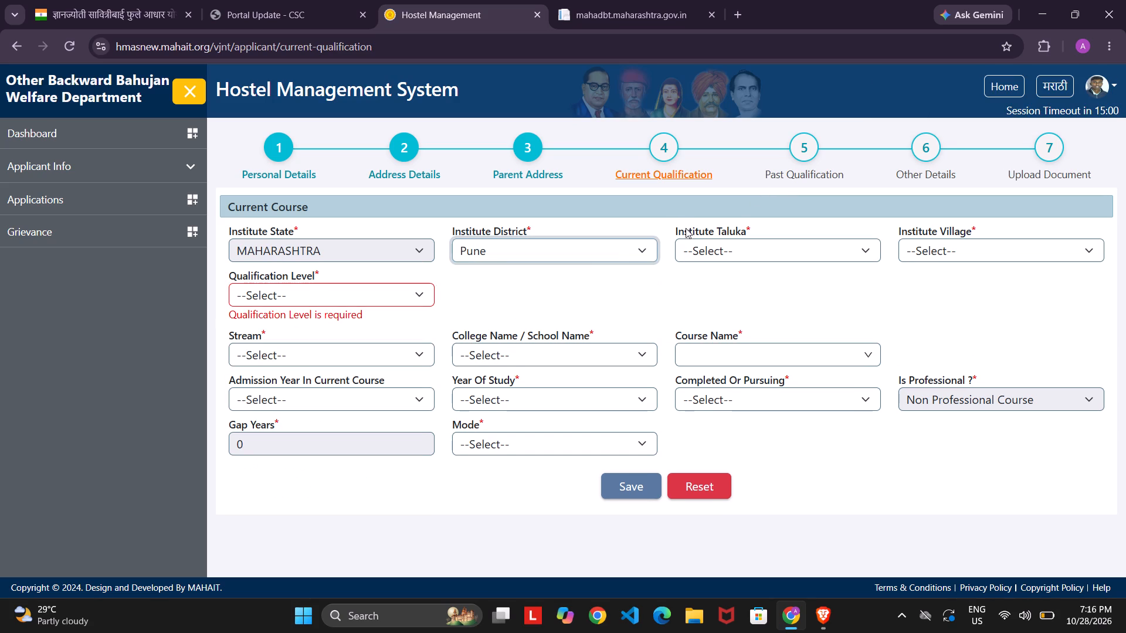
left_click(712, 244)
left_click(713, 284)
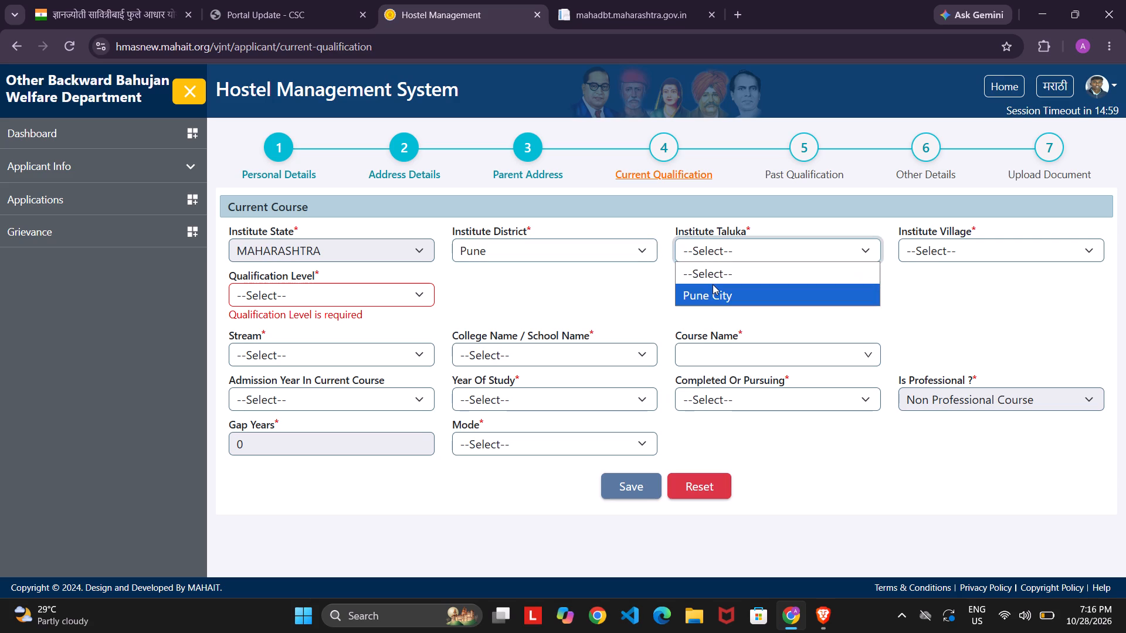
Search the Institute Village options for vadgoan.
left_click(933, 254)
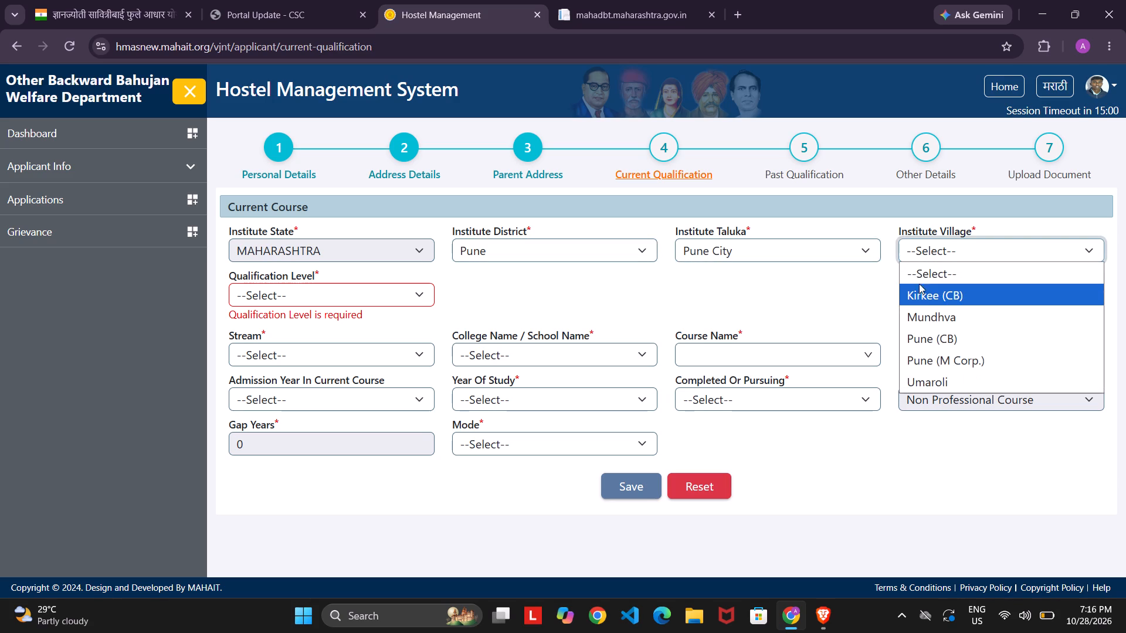
scroll(928, 300, "down", 1)
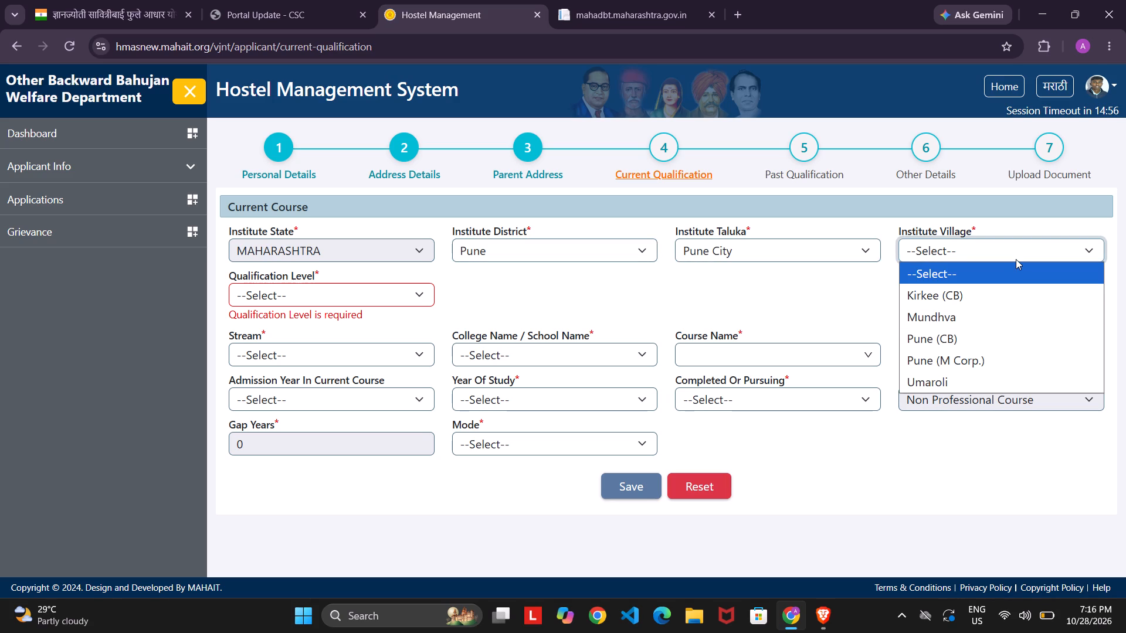
type("va")
type("dgoan")
Set the Admission Year In Current Course to 2026.
left_click(417, 353)
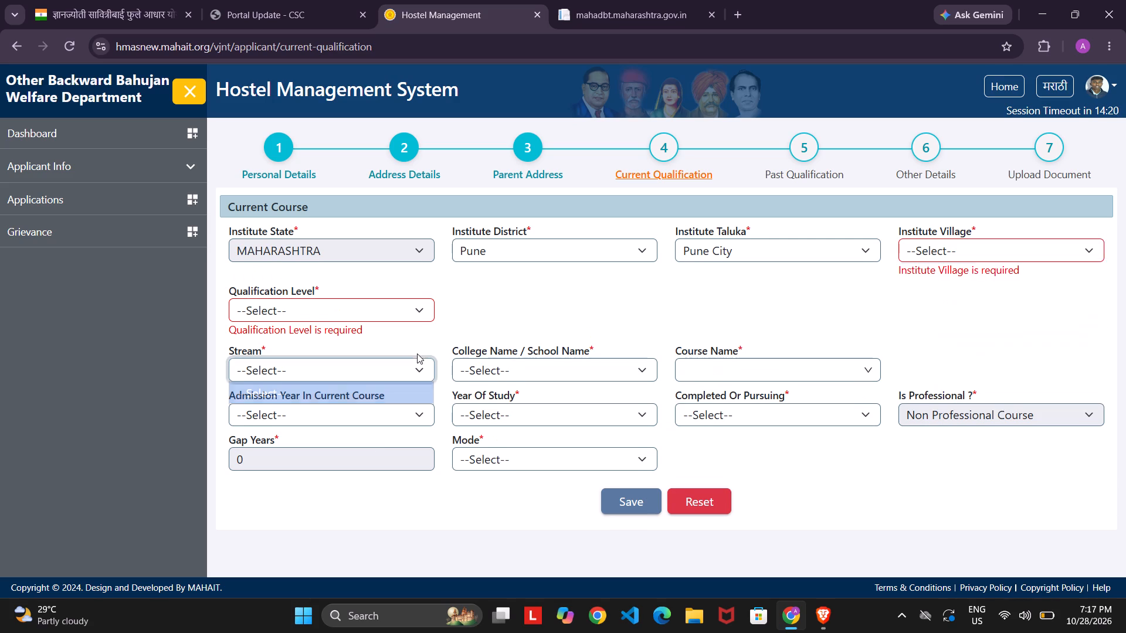
left_click(402, 404)
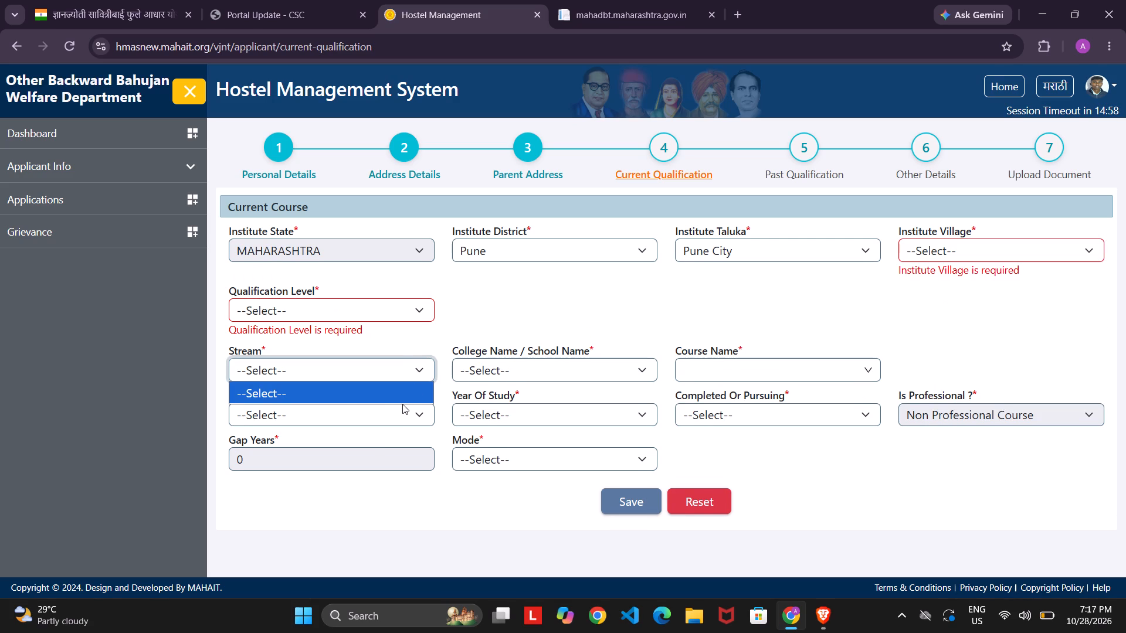
left_click_drag(415, 409, 386, 493)
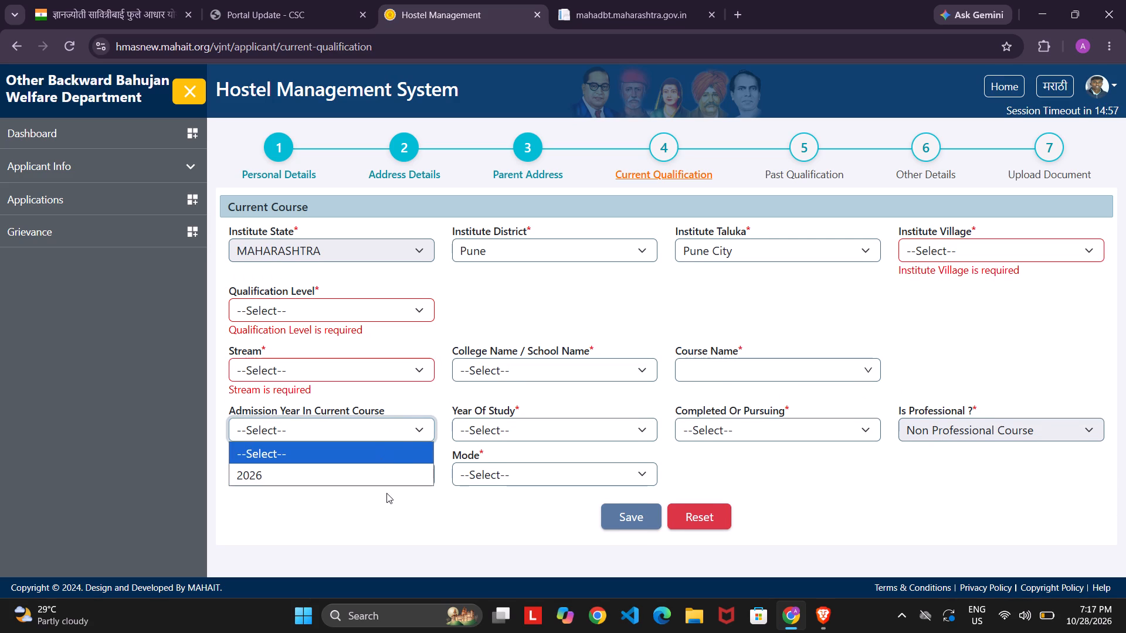
left_click_drag(386, 493, 373, 473)
left_click(373, 473)
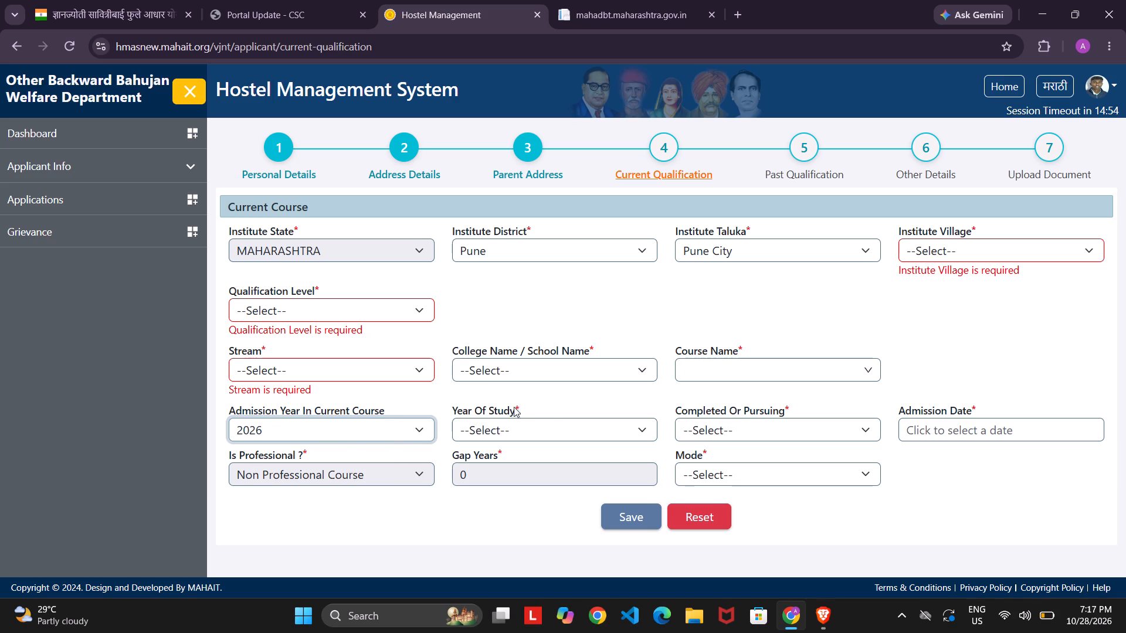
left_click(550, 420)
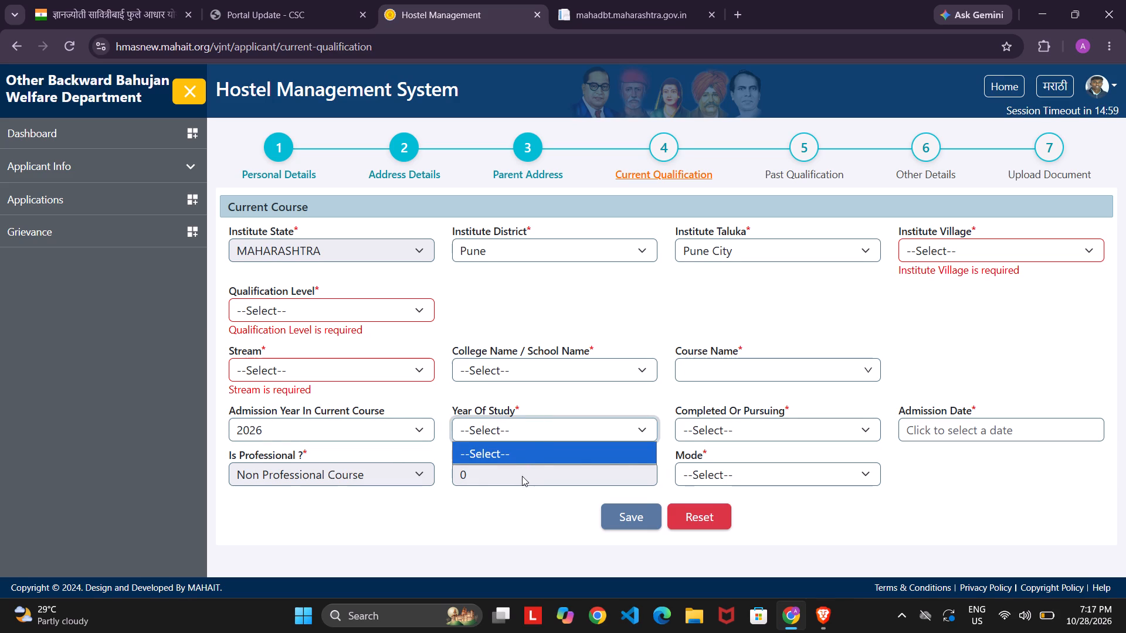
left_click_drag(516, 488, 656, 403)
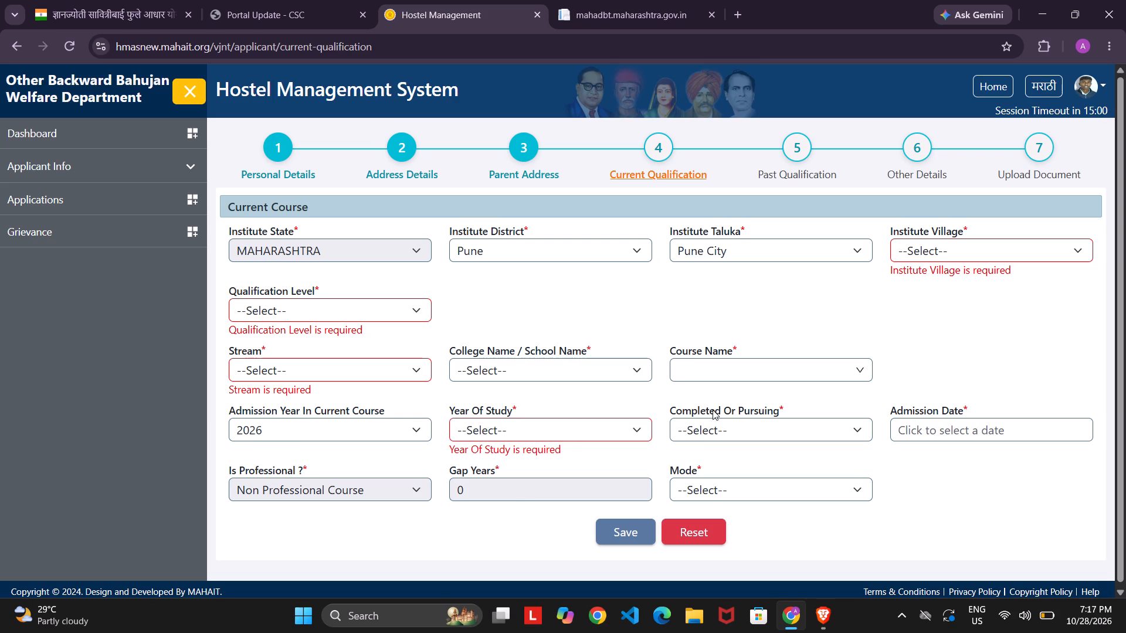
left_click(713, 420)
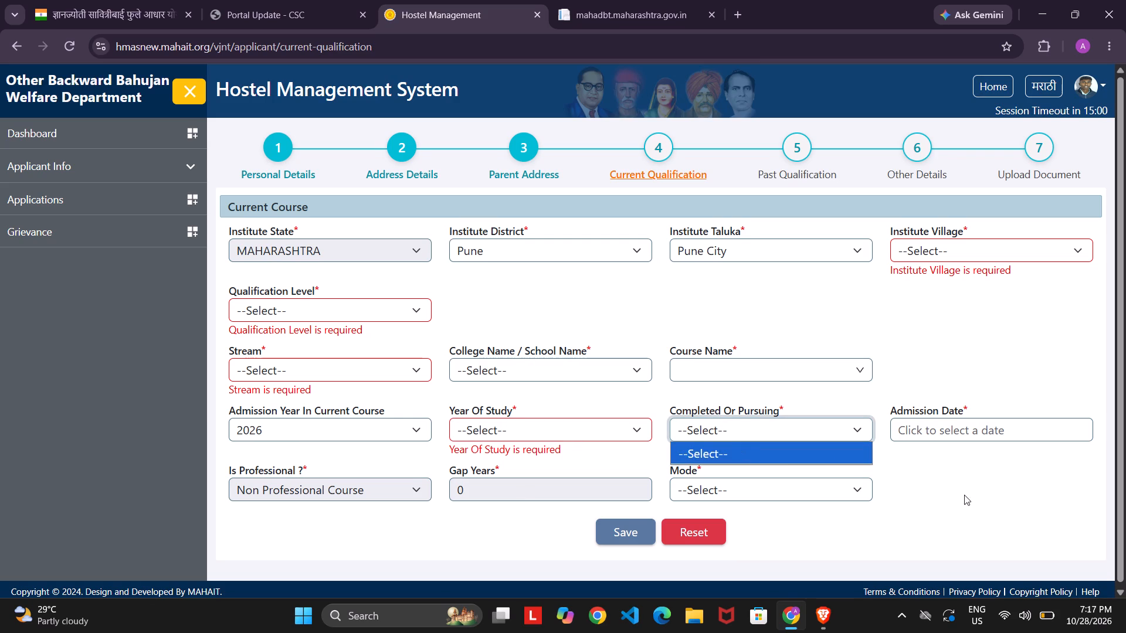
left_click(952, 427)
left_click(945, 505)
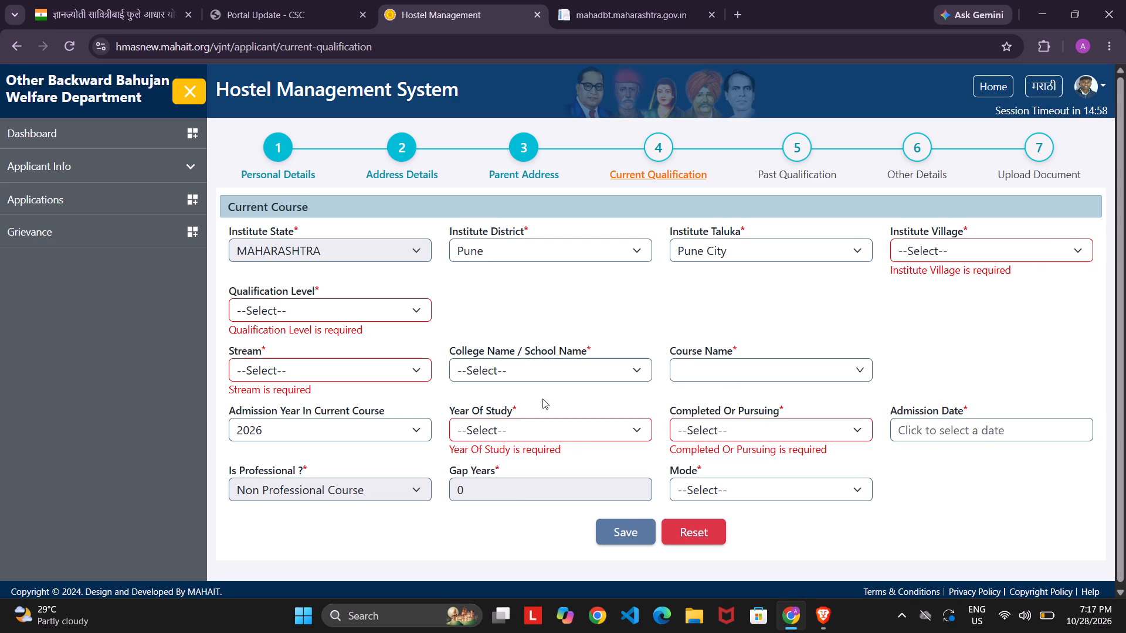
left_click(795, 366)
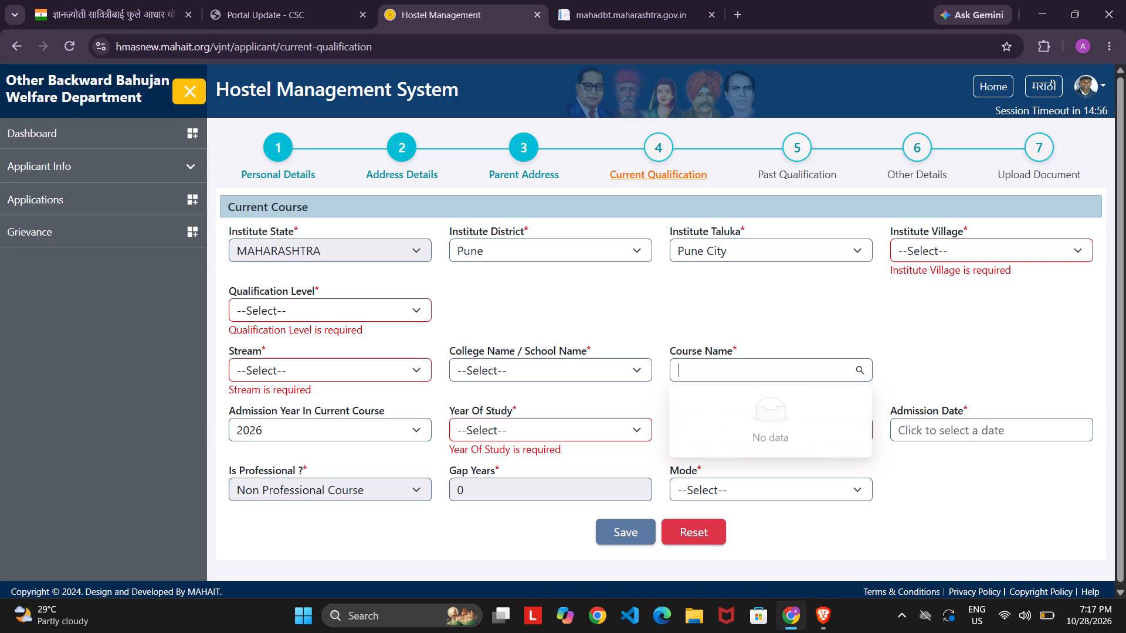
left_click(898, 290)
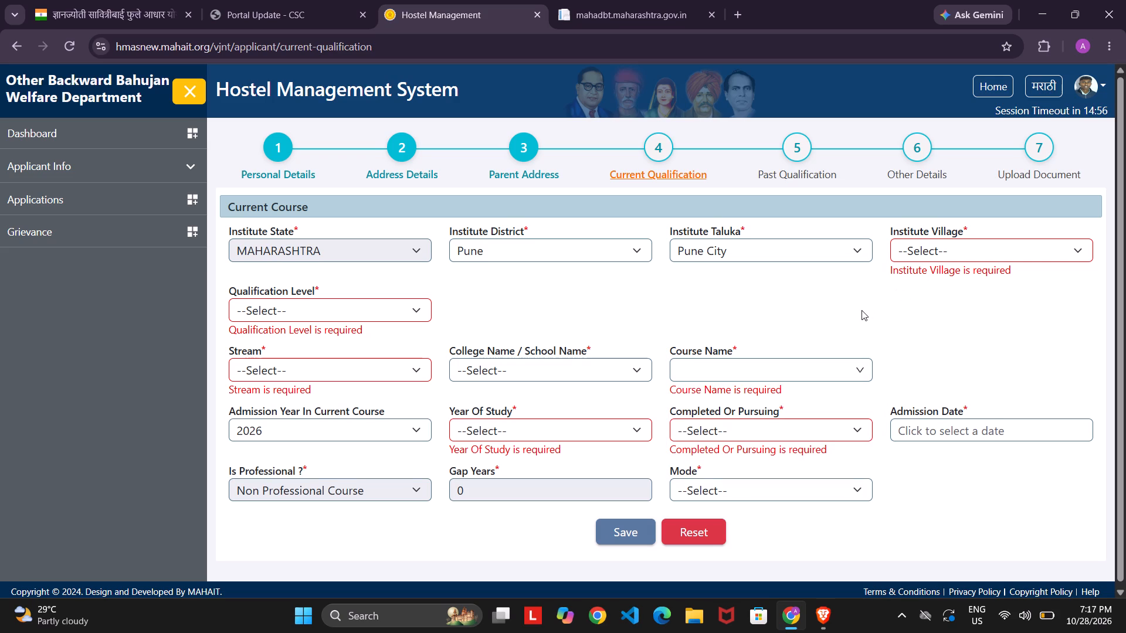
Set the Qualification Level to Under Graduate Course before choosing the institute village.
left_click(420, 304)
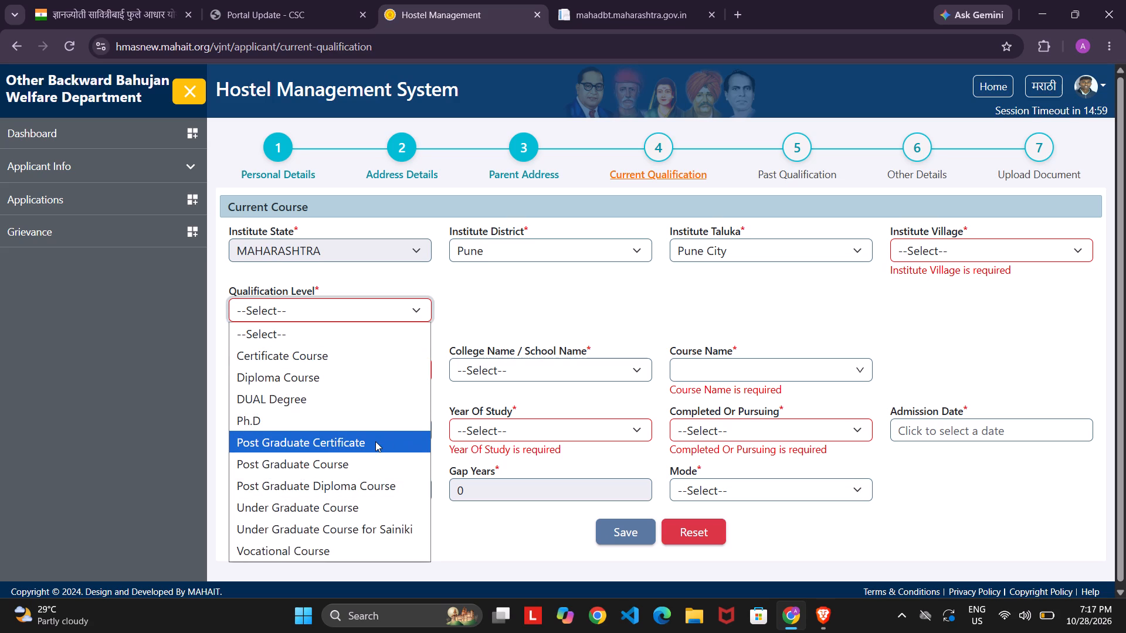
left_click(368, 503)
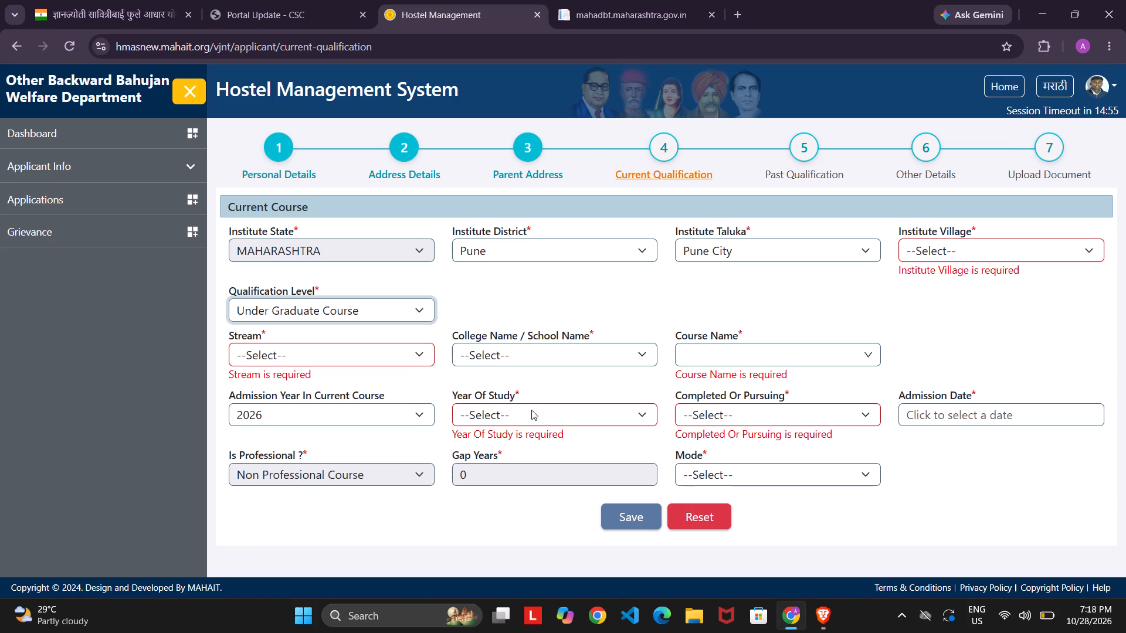
Set the Institute Village to Pune (M Corp.).
left_click(952, 232)
left_click(955, 251)
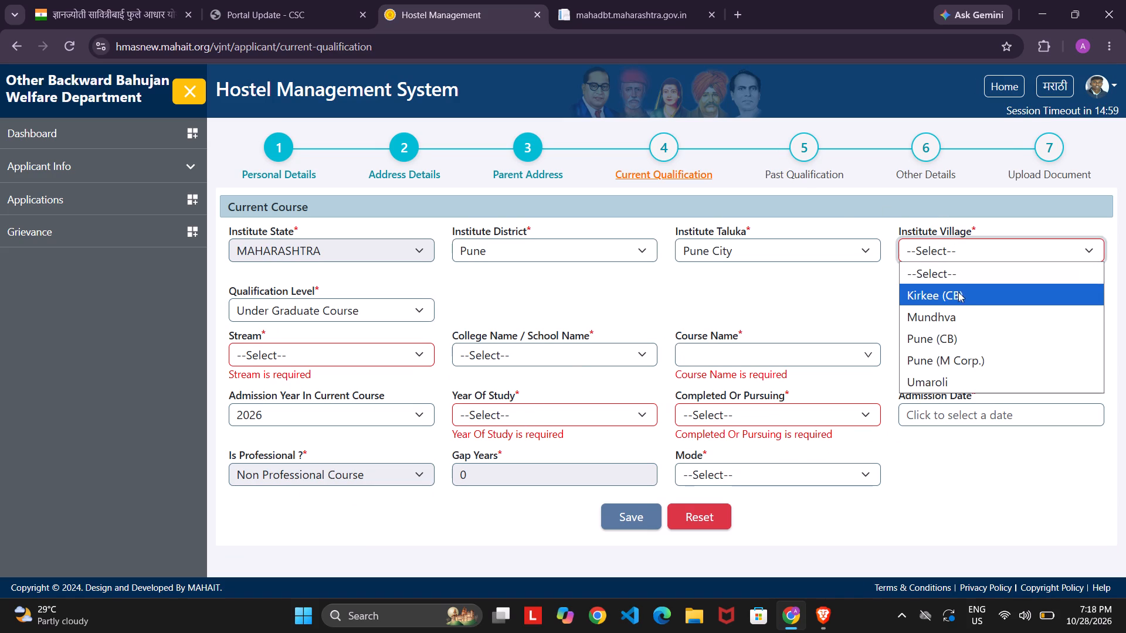
left_click(961, 365)
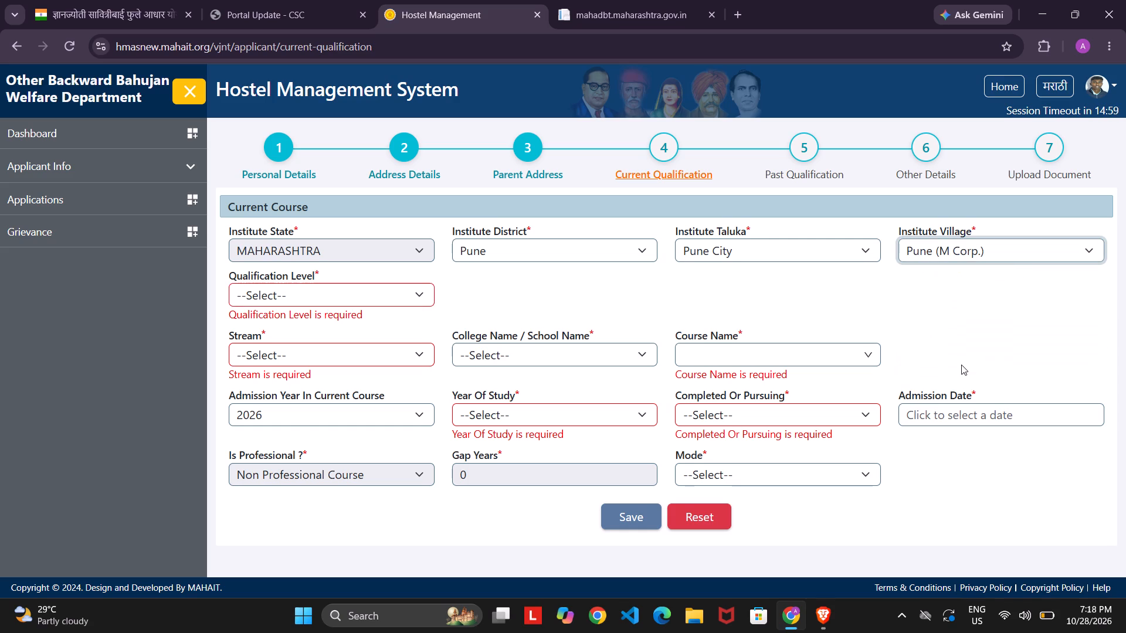
Set the Qualification Level to Under Graduate Course and the Stream to Engineering.
left_click(413, 290)
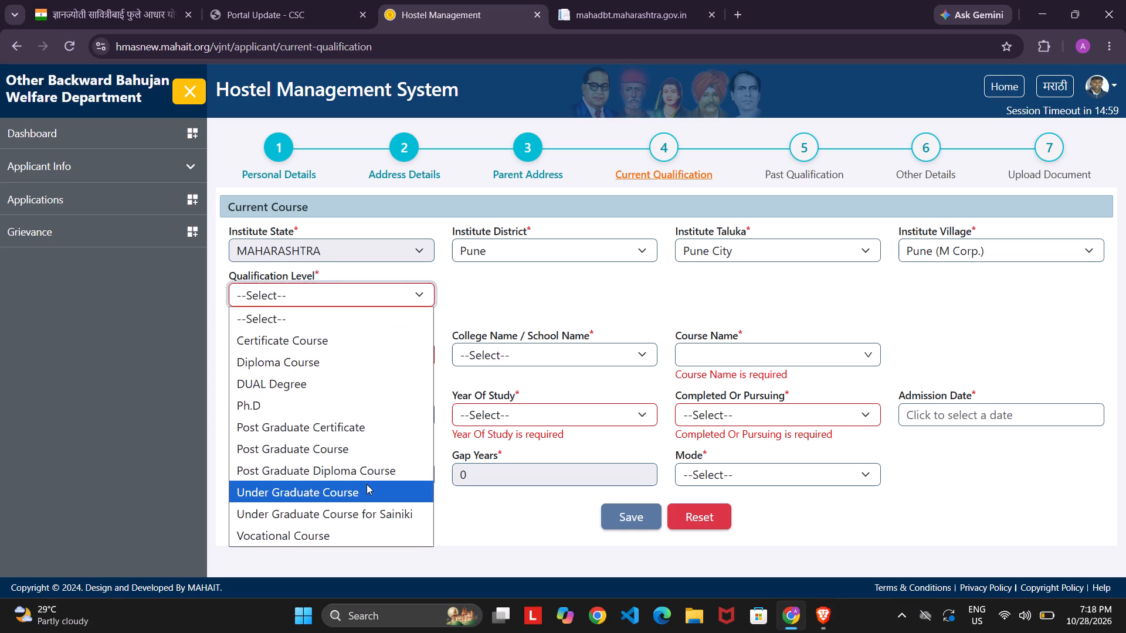
left_click(366, 485)
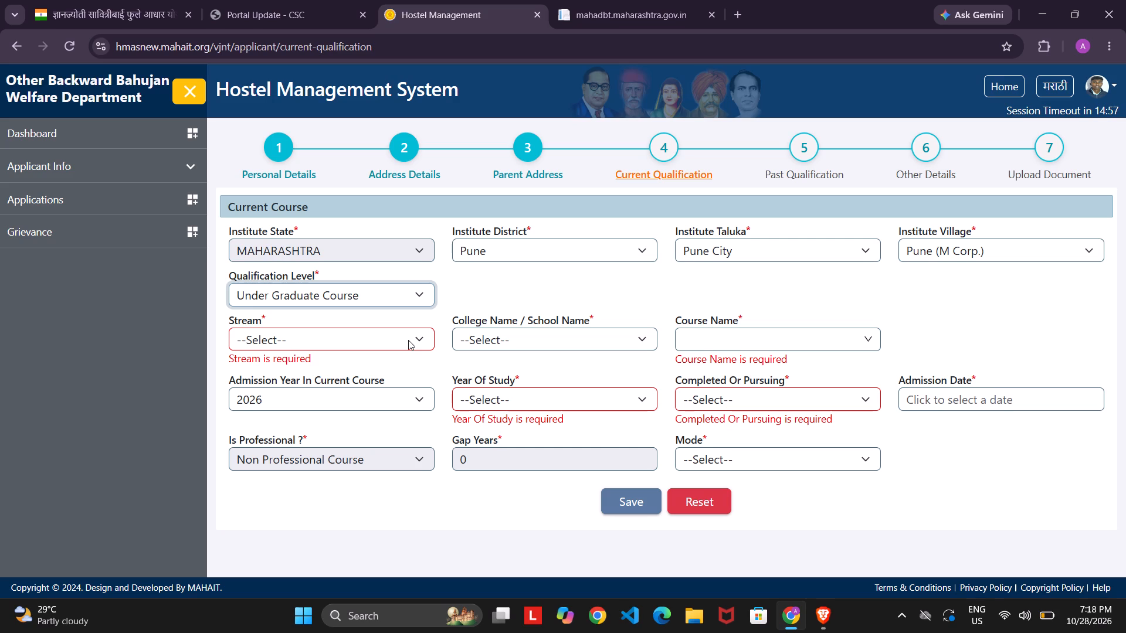
left_click(408, 340)
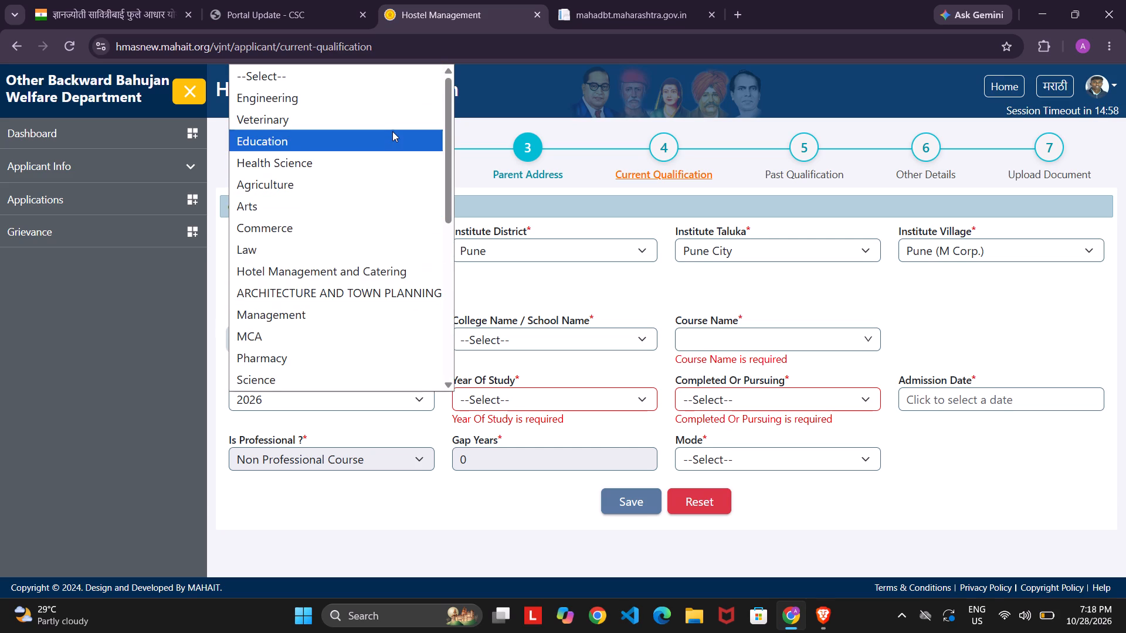
left_click(423, 97)
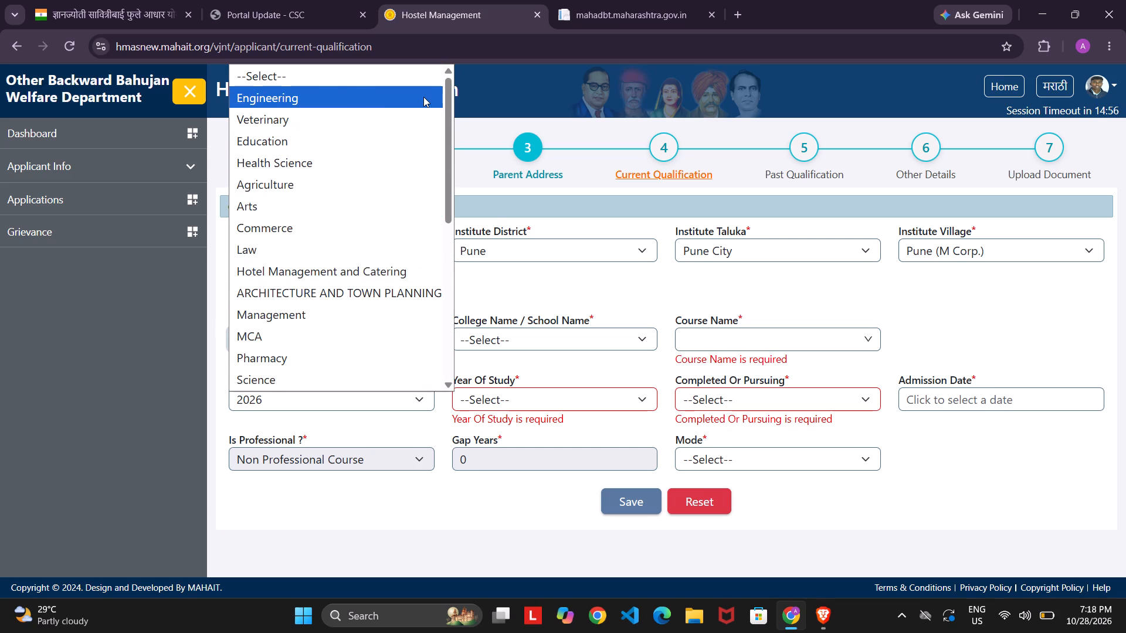
Look through the Pune engineering colleges on offer and set the College Name / School Name to Others.
left_click(565, 330)
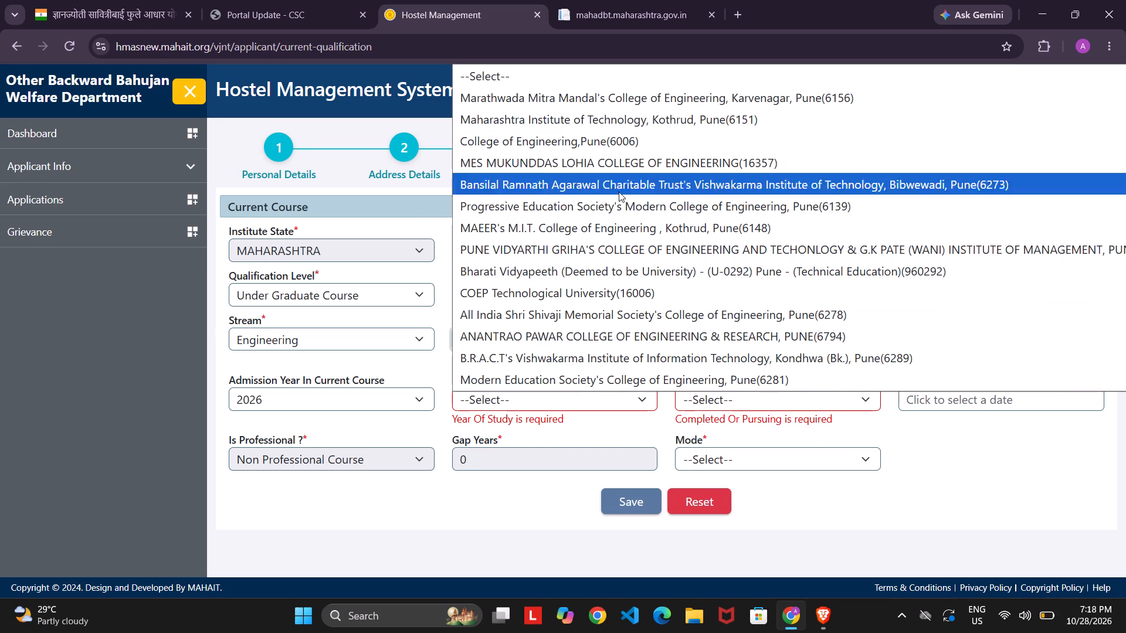
scroll(586, 258, "down", 1)
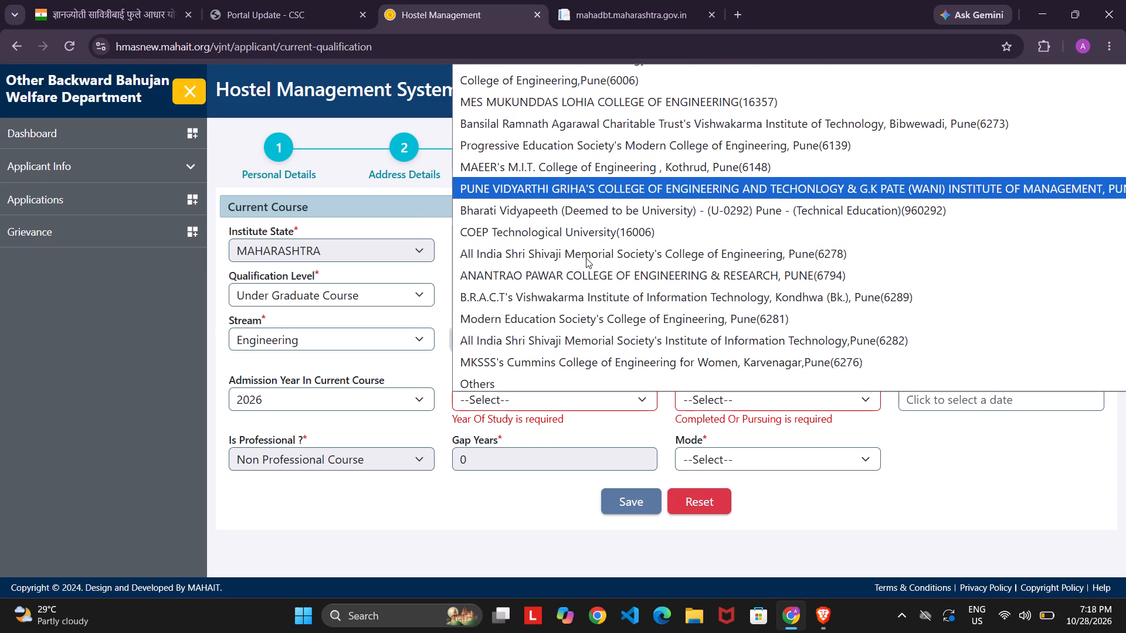
scroll(586, 258, "down", 1)
scroll(586, 258, "up", 1)
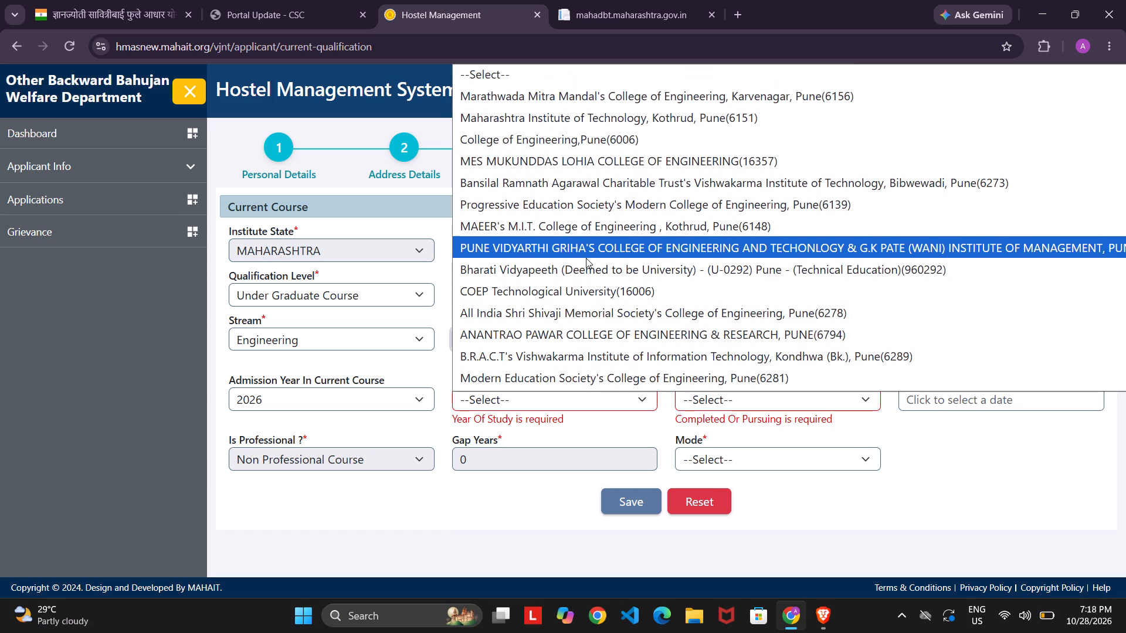
scroll(586, 258, "up", 3)
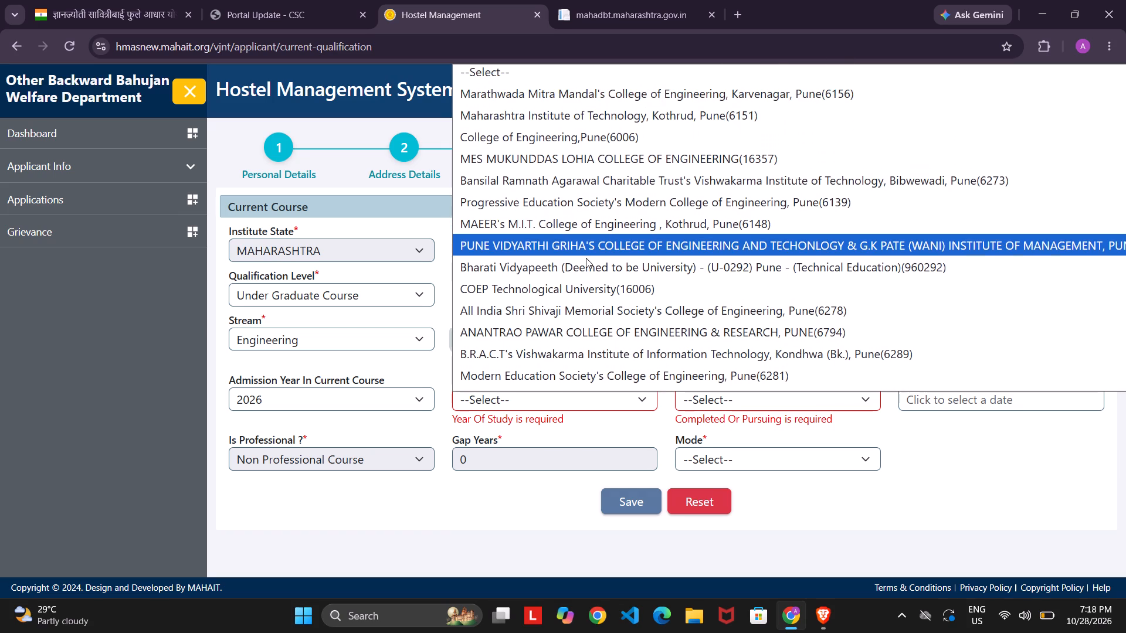
scroll(586, 258, "up", 1)
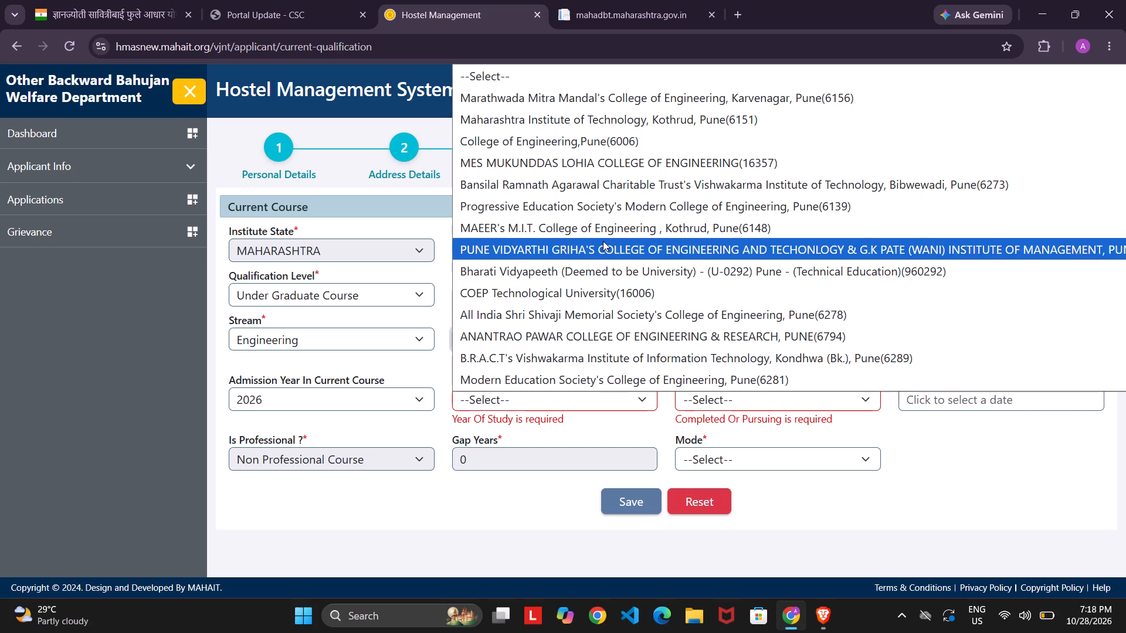
scroll(603, 241, "down", 2)
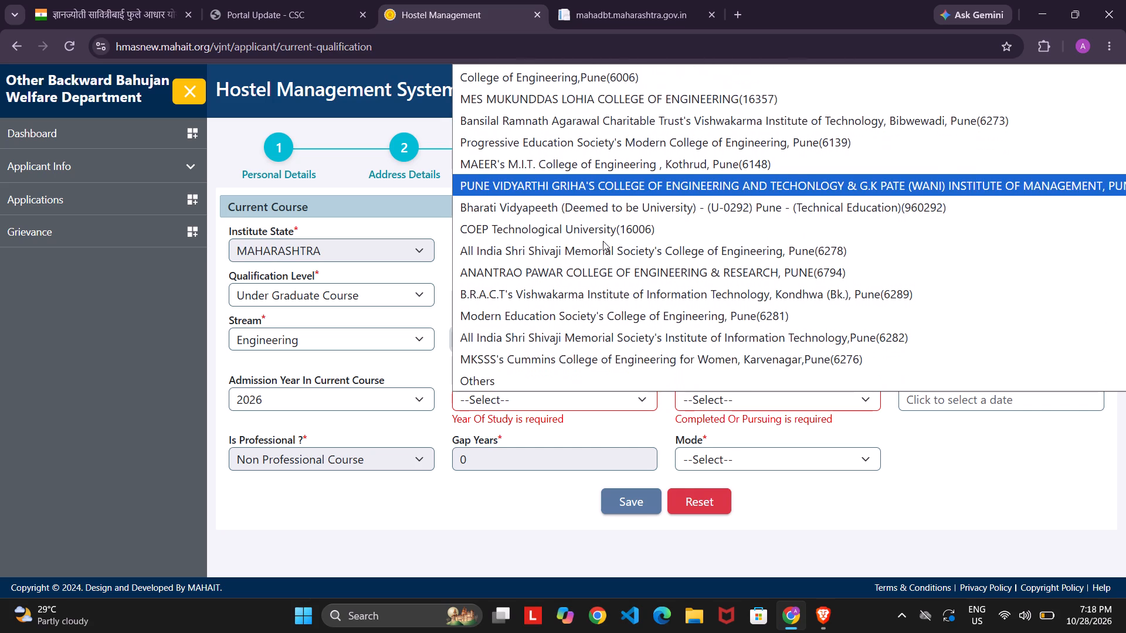
scroll(603, 241, "down", 1)
left_click(541, 378)
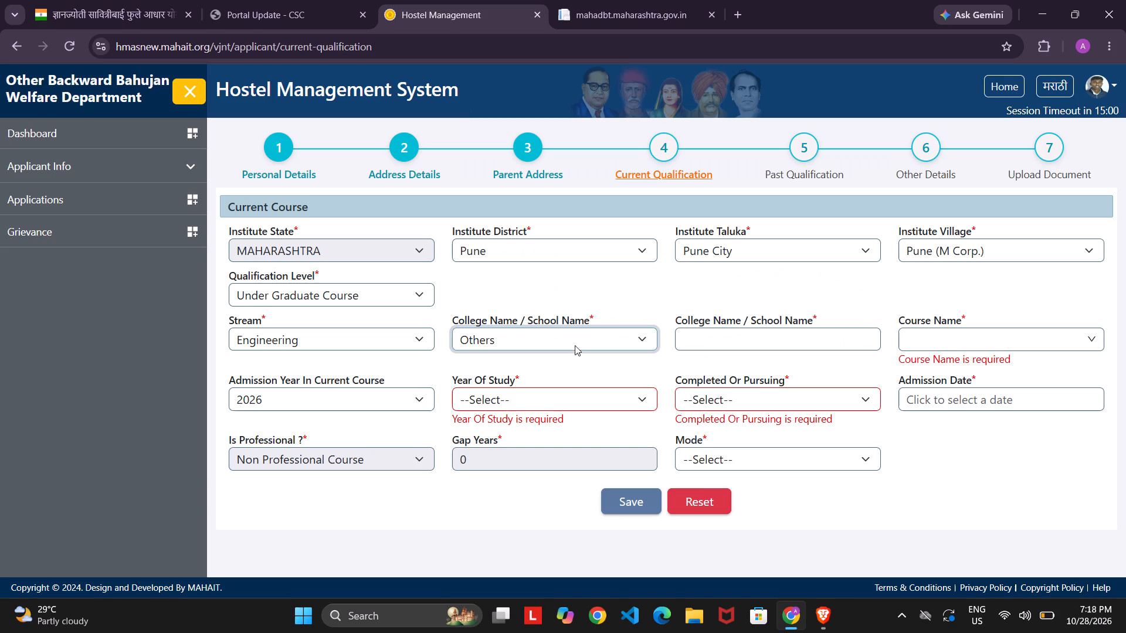
Open the additional free-text College Name / School Name field for entry.
left_click(694, 333)
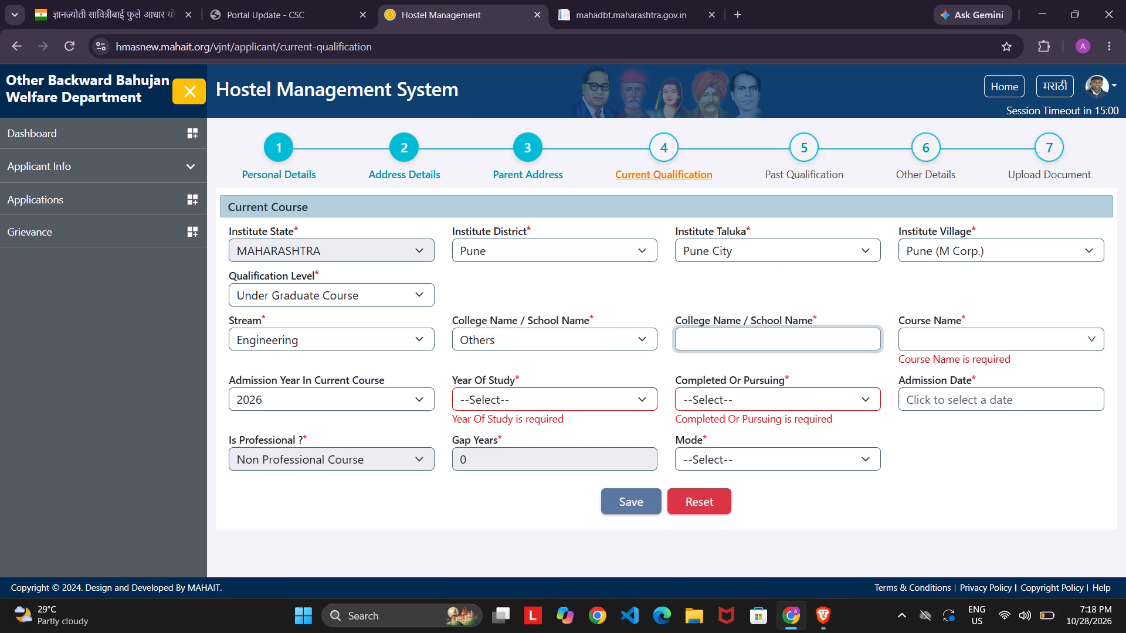
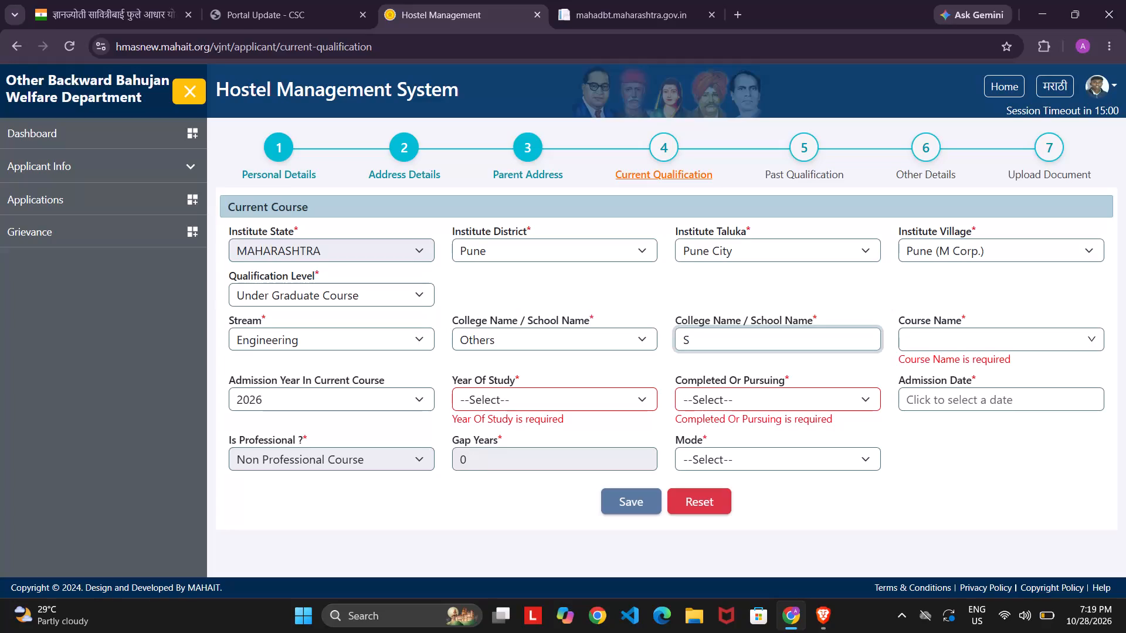
Enter Sinhgad College of Engineering in the free-text College Name / School Name field.
type("in")
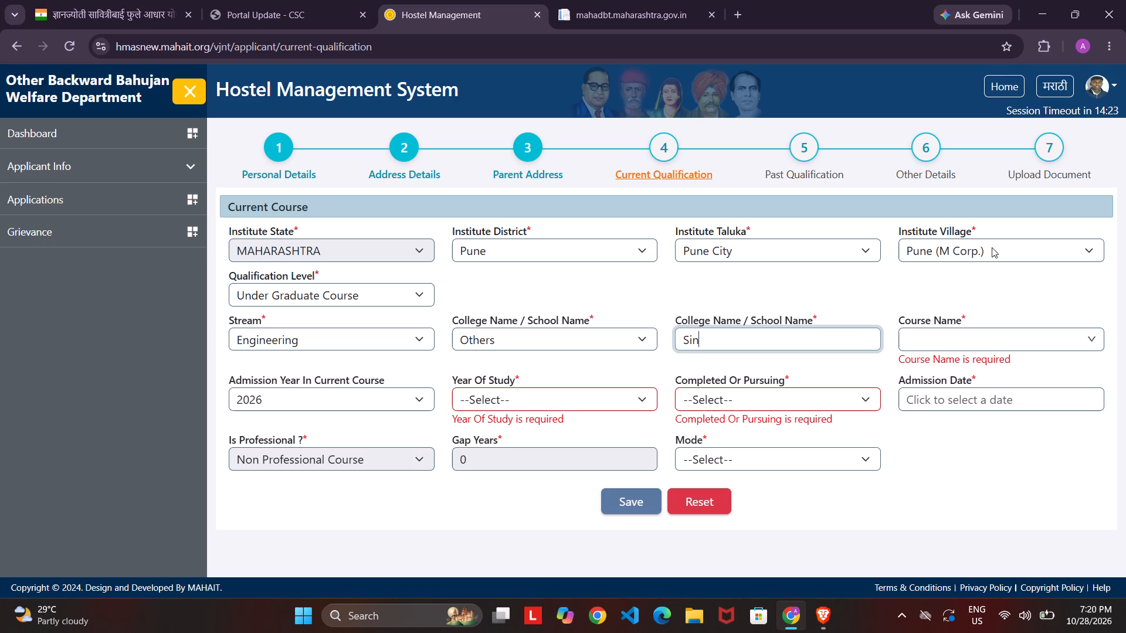
type("hgad")
key("space")
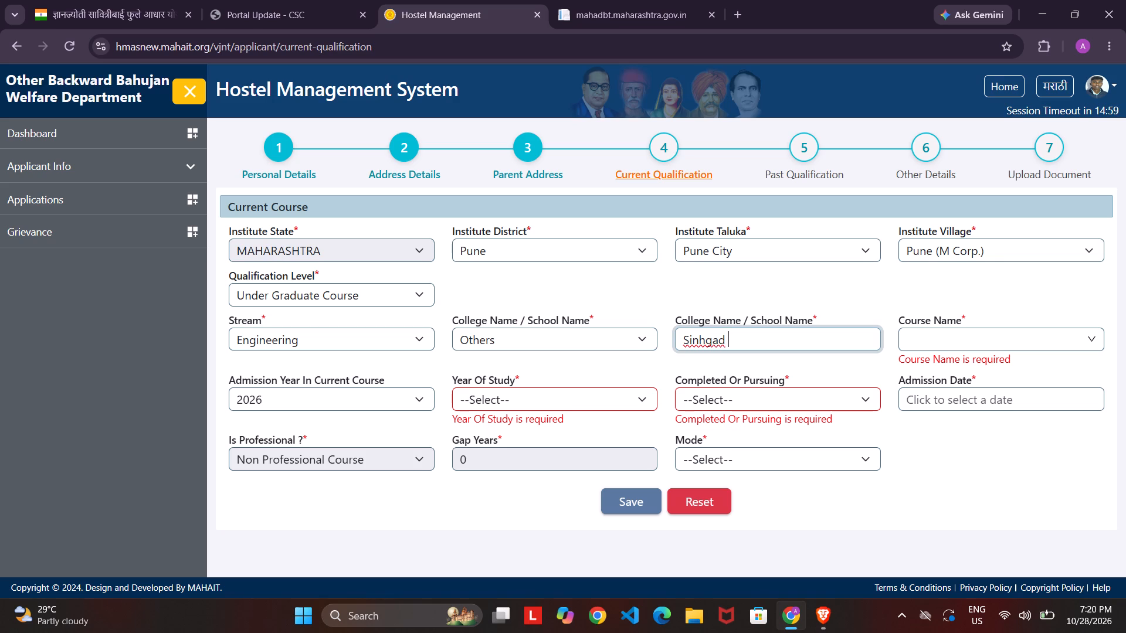
type("College")
key("space")
type("of En")
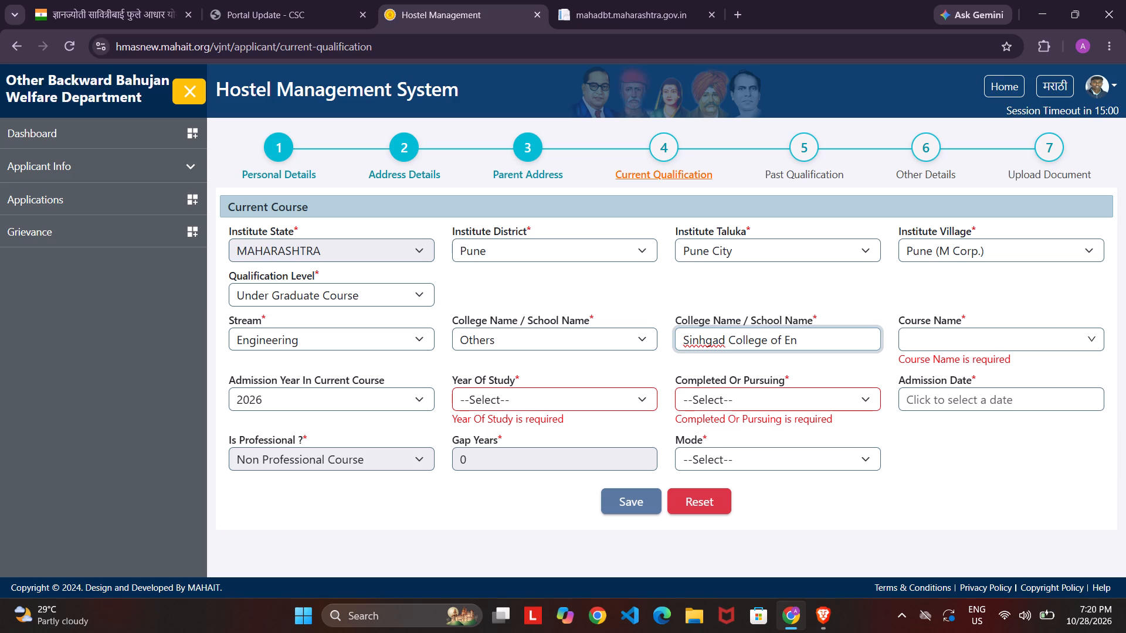
type("gine")
type("ering")
key("space")
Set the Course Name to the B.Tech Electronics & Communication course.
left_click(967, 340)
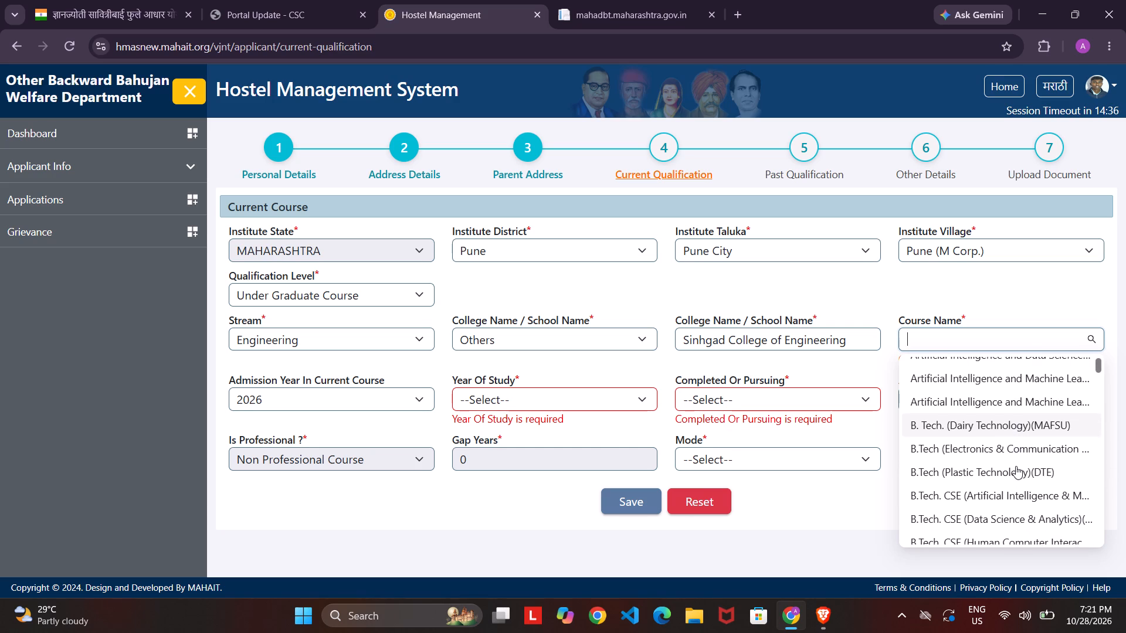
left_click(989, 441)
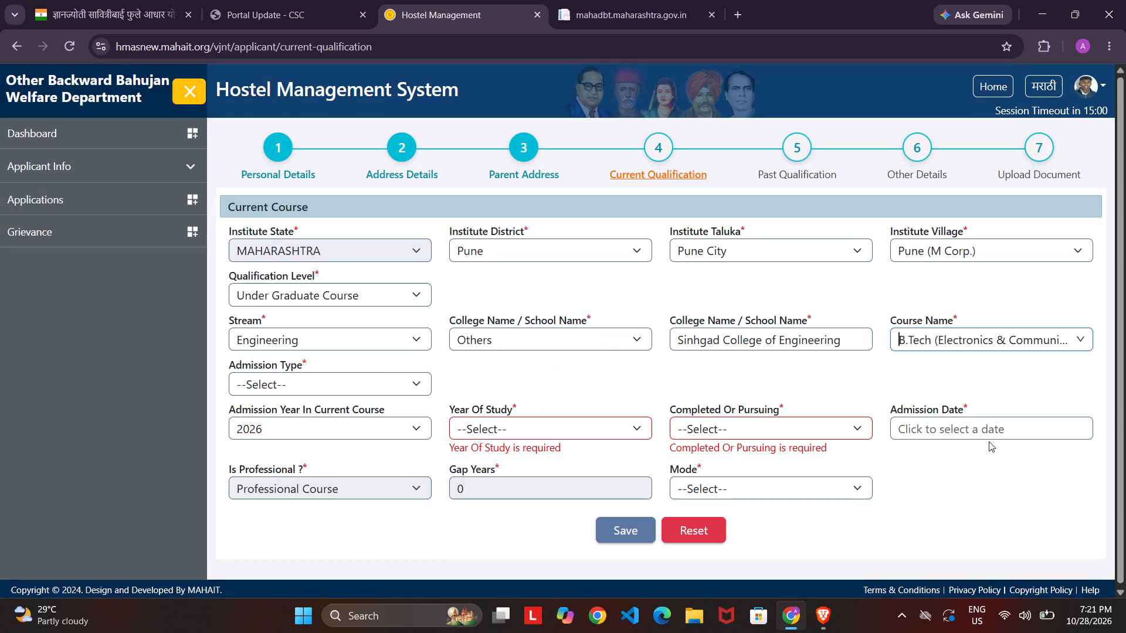
Look through the Course Name options for the matching Bachelor of Engineering (B. E.) course.
left_click(1001, 340)
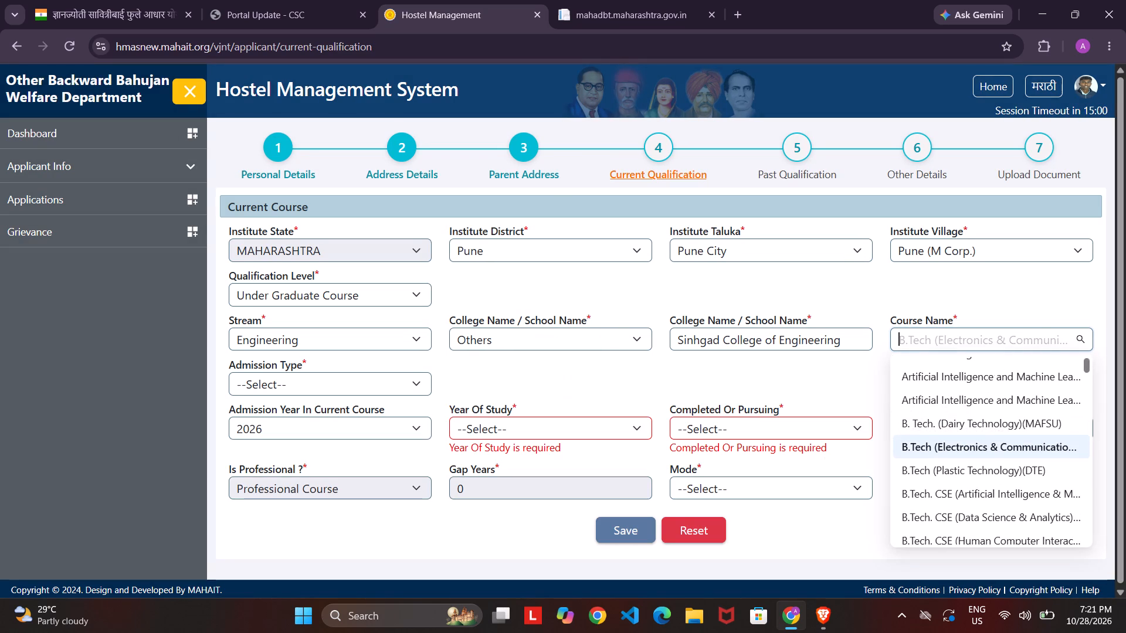
scroll(996, 434, "down", 2)
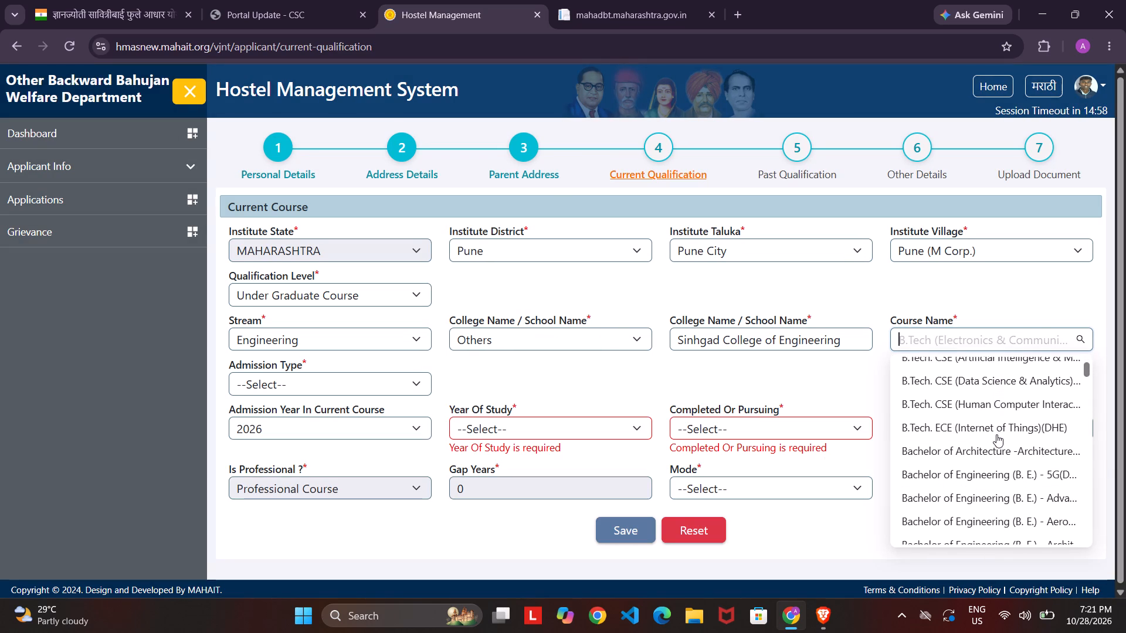
scroll(996, 434, "down", 3)
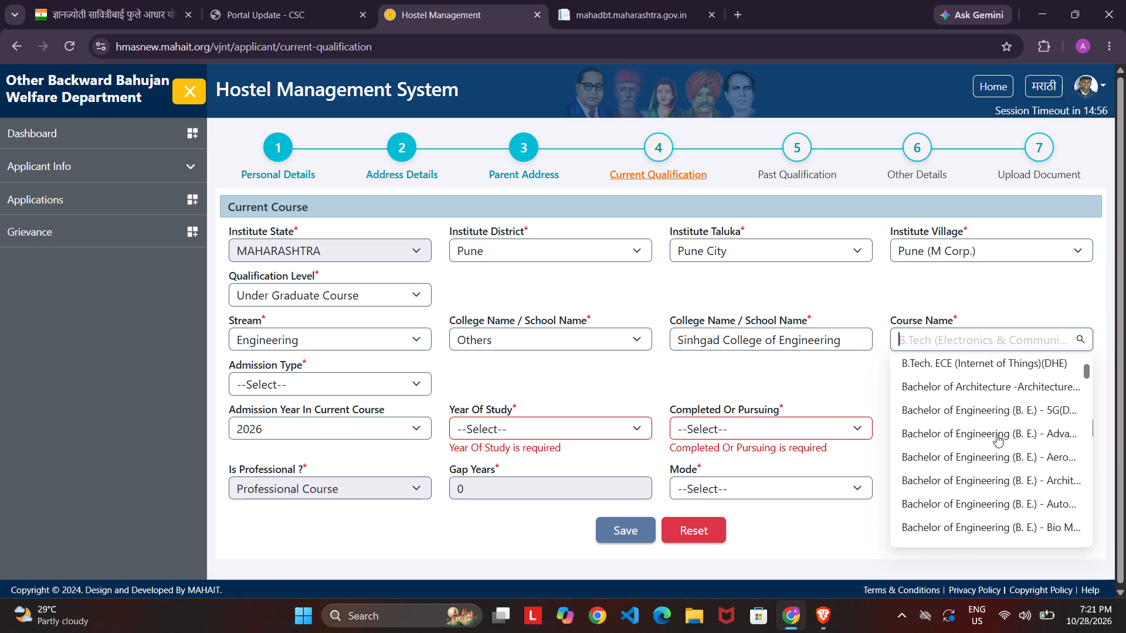
scroll(996, 434, "down", 2)
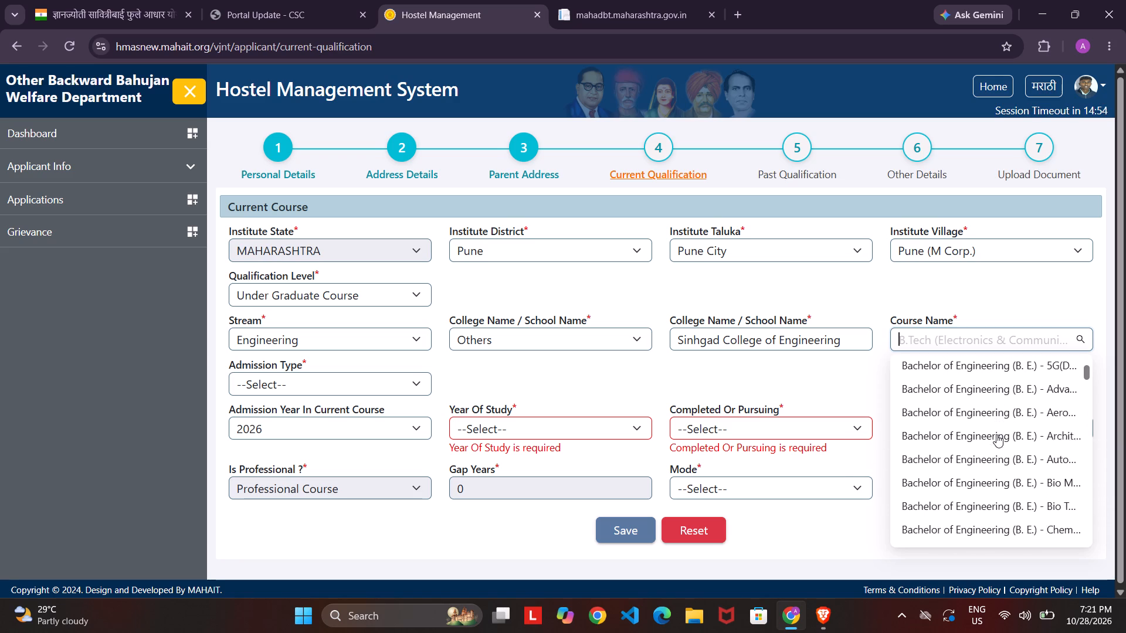
scroll(996, 434, "down", 2)
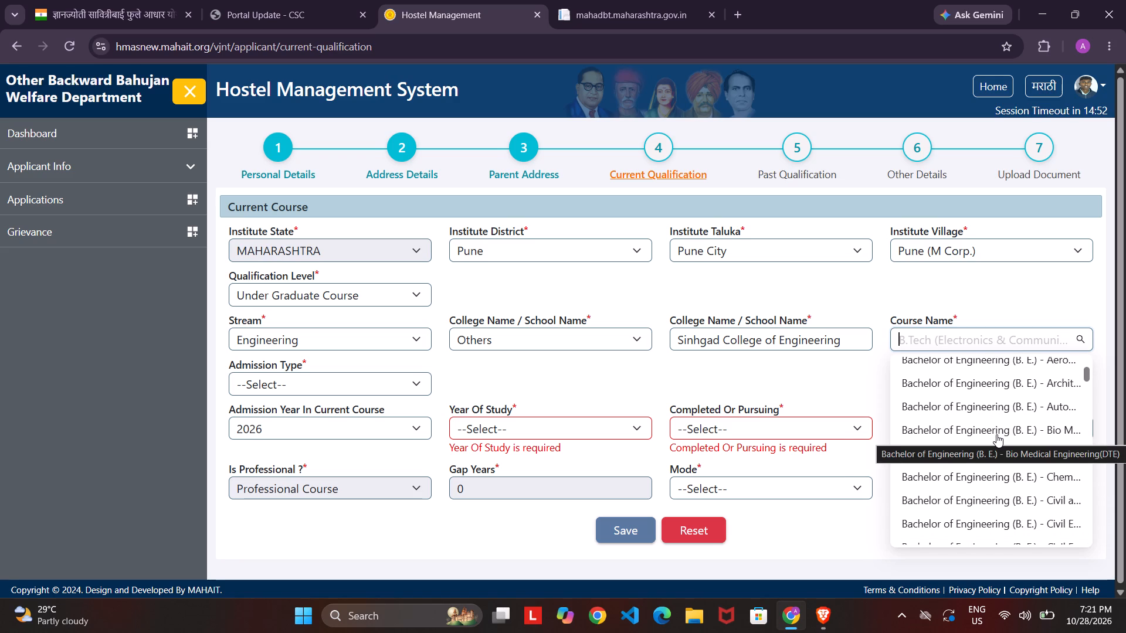
scroll(996, 434, "down", 1)
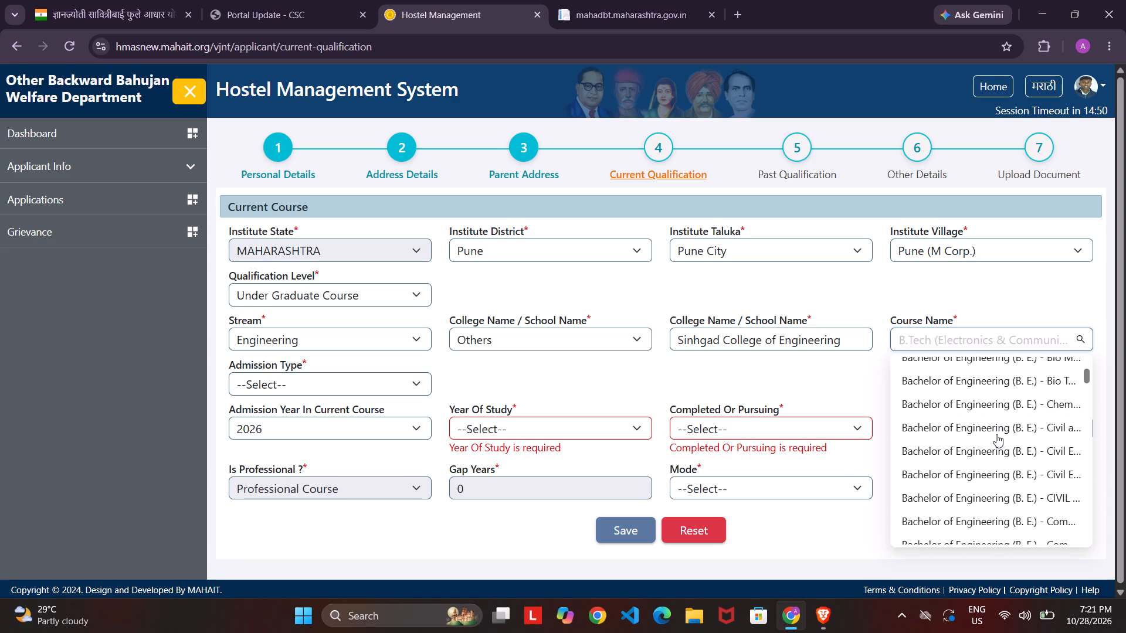
scroll(996, 434, "down", 3)
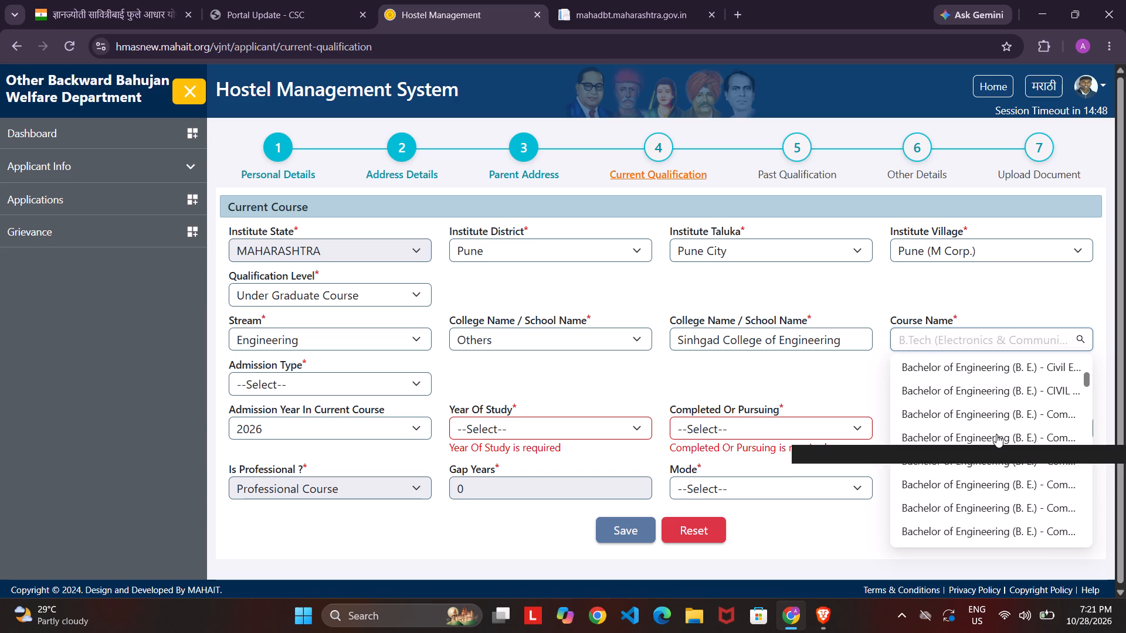
scroll(996, 434, "down", 3)
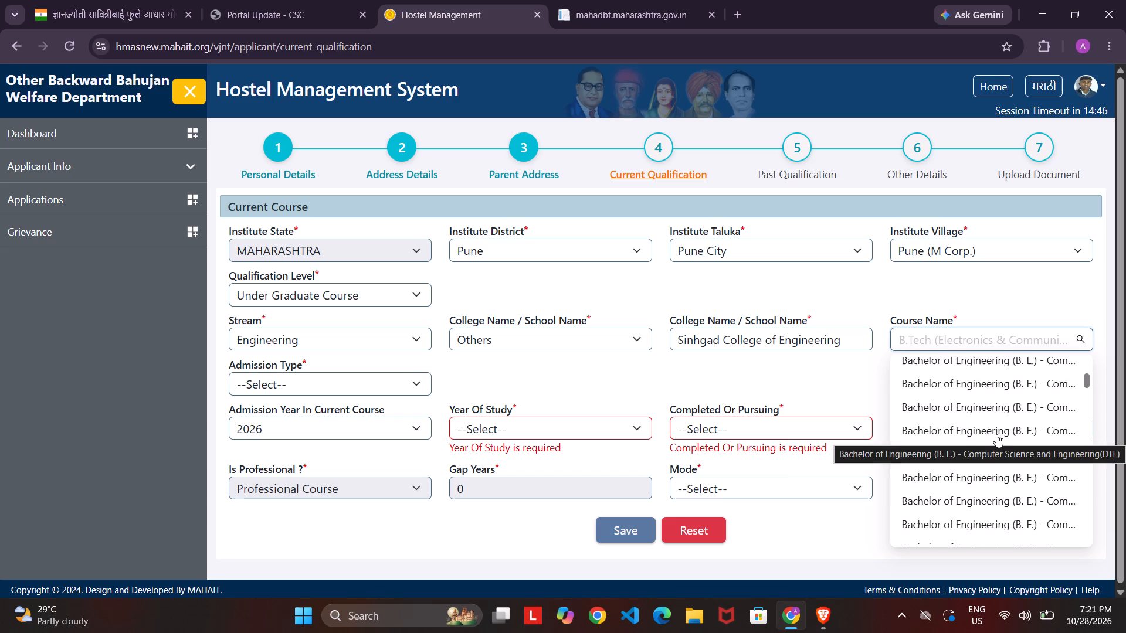
scroll(996, 434, "down", 3)
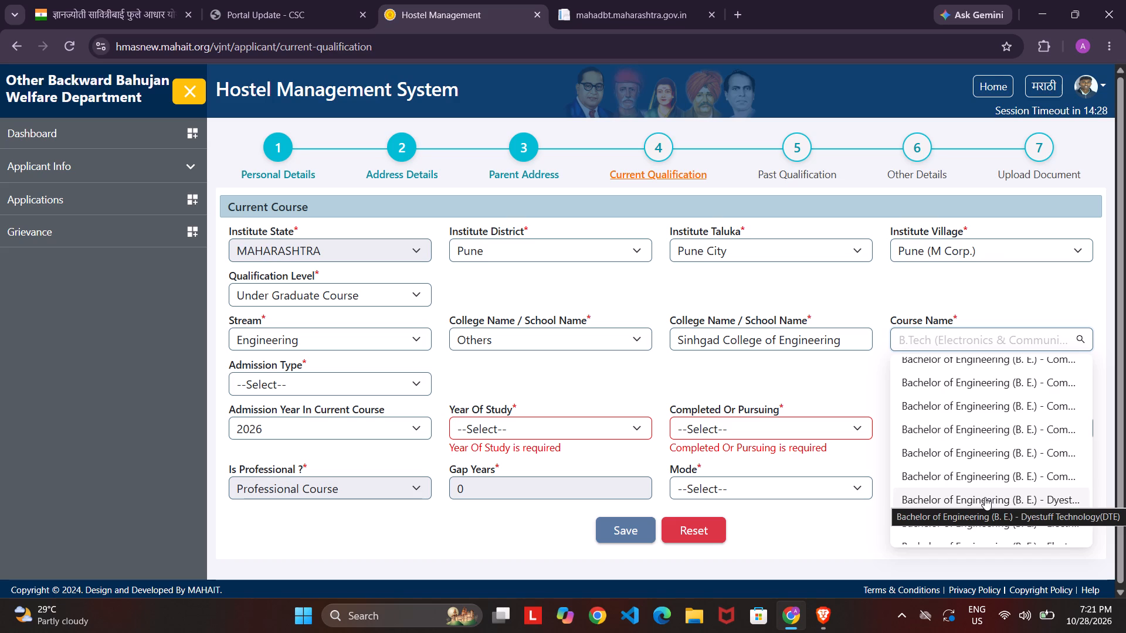
Filter the courses by "el" and set the Course Name to Bachelor of Engineering (B. E.) - Electronics and Telecommunication Engg(DTE).
type("el")
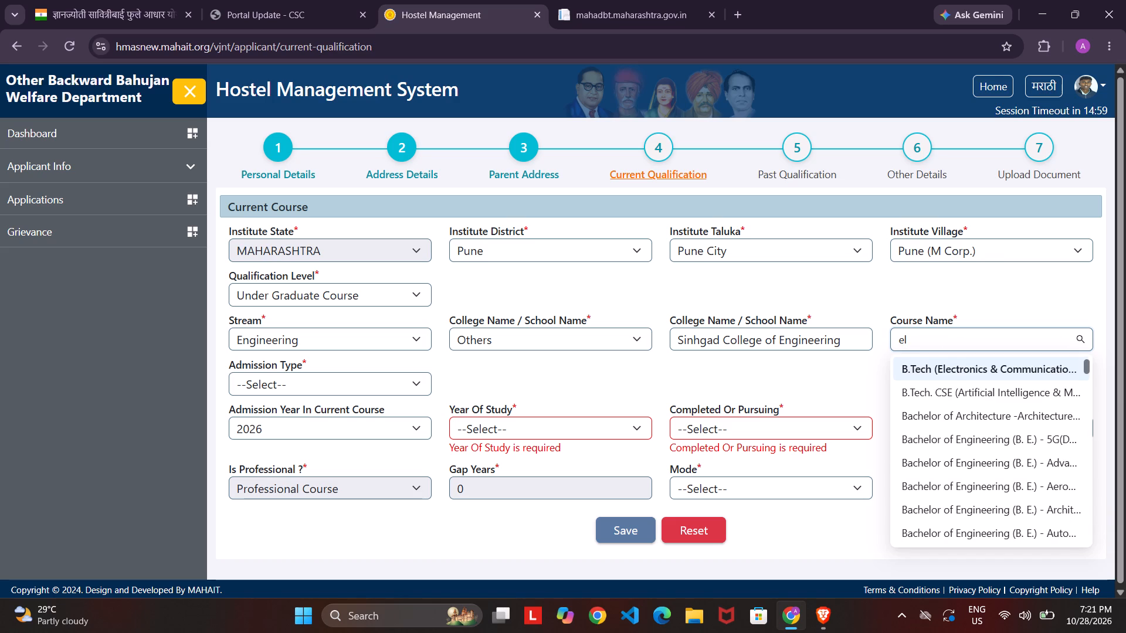
type("ctr")
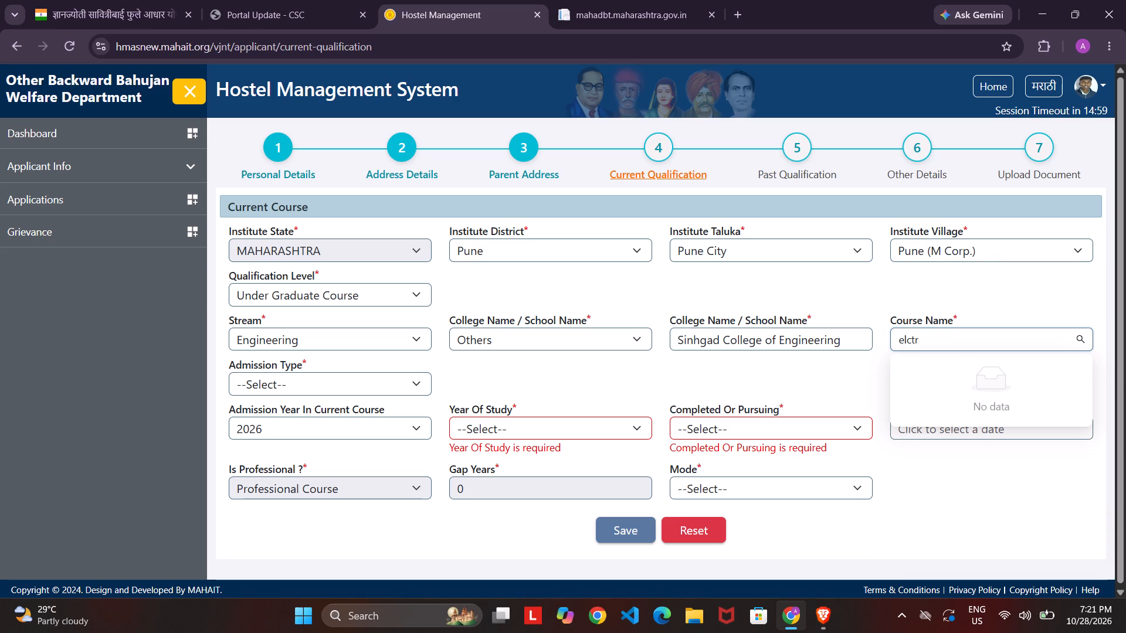
key("BackSpace")
key("BackSpace")
key("BackSpace")
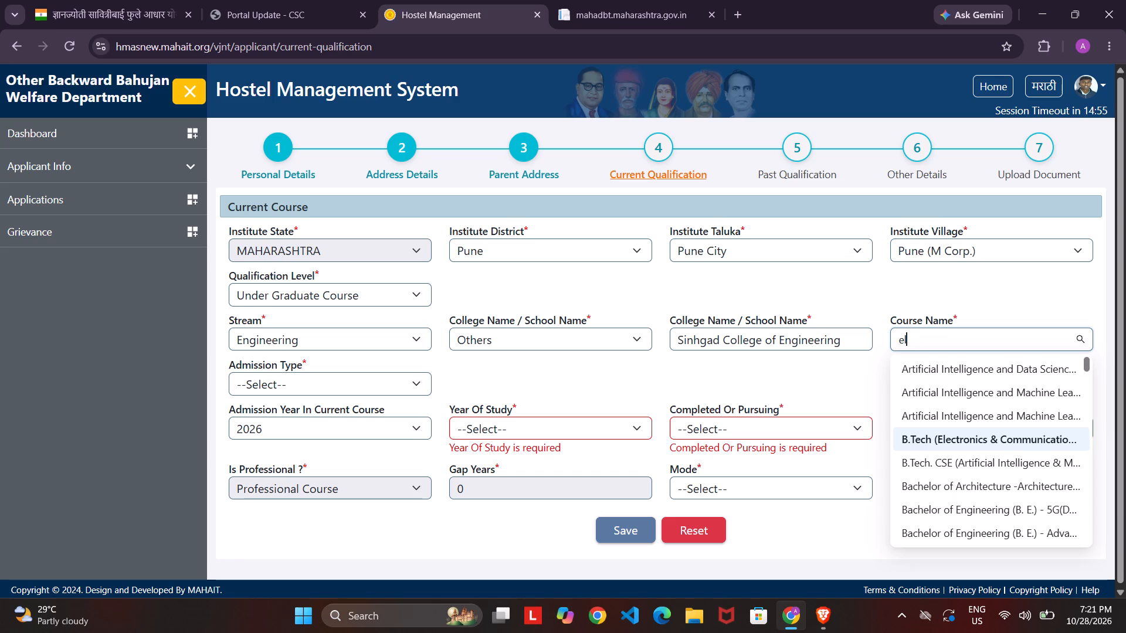
scroll(985, 497, "down", 1)
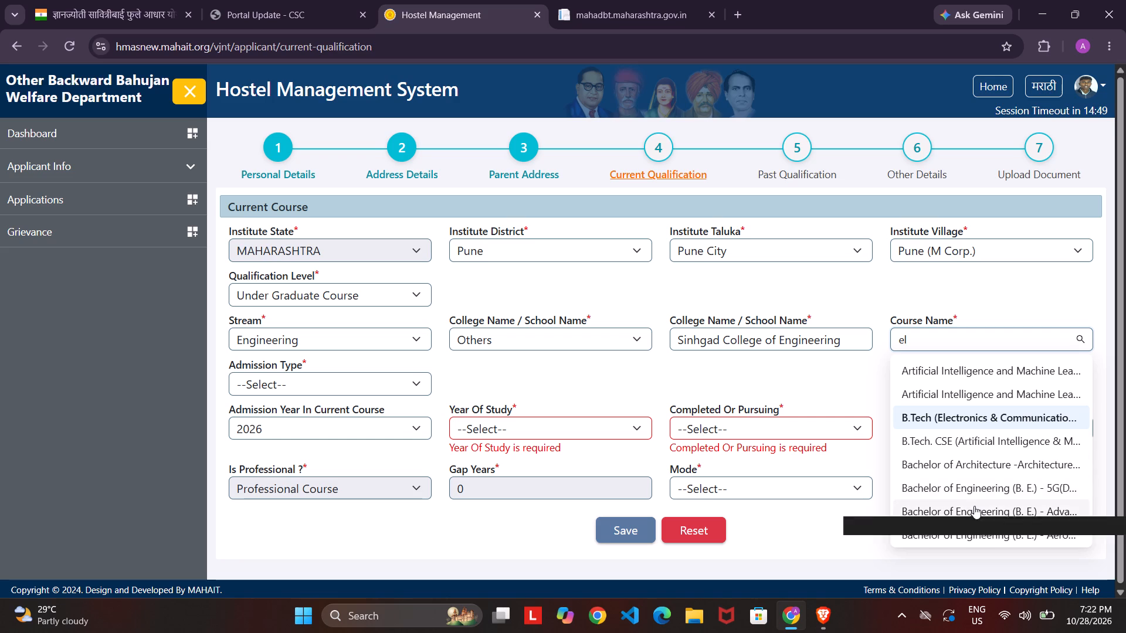
scroll(974, 506, "down", 4)
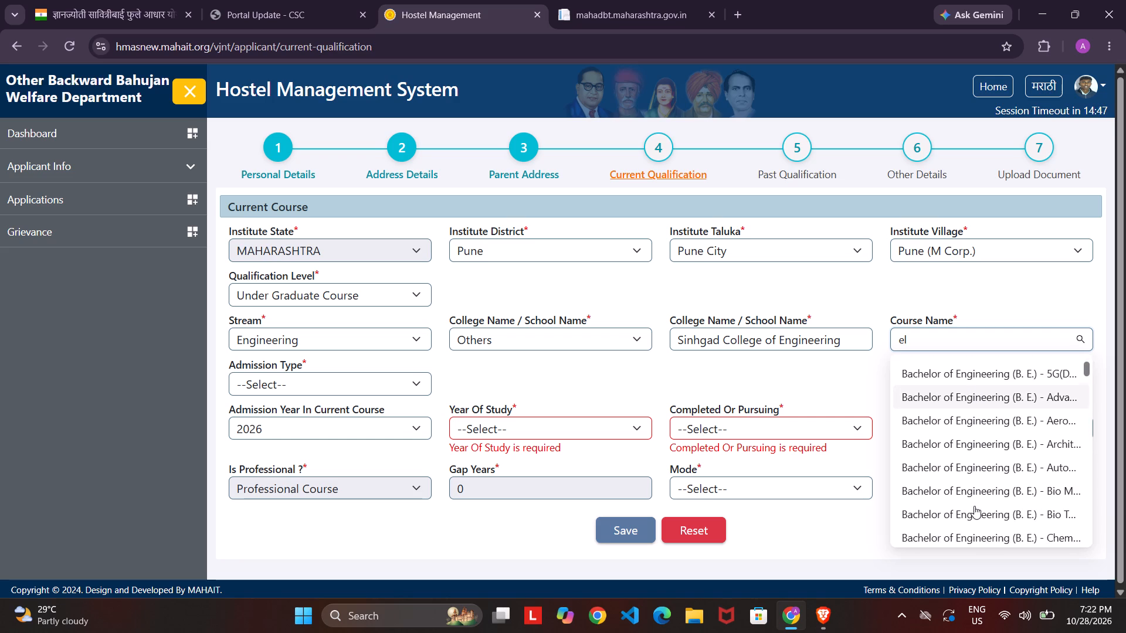
scroll(974, 506, "down", 4)
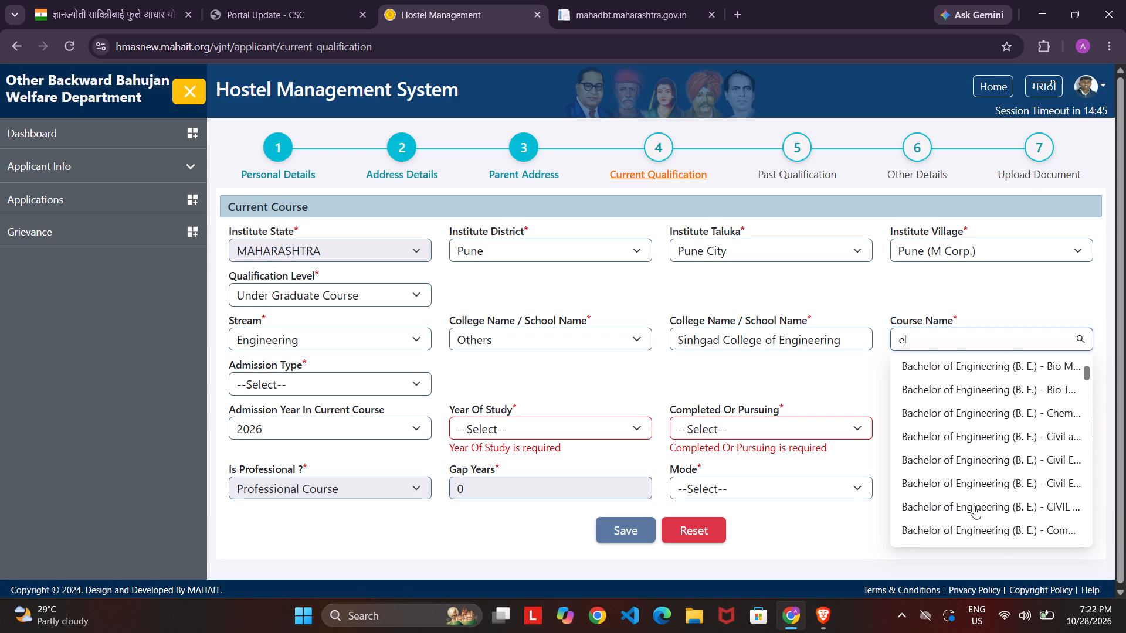
scroll(974, 506, "down", 3)
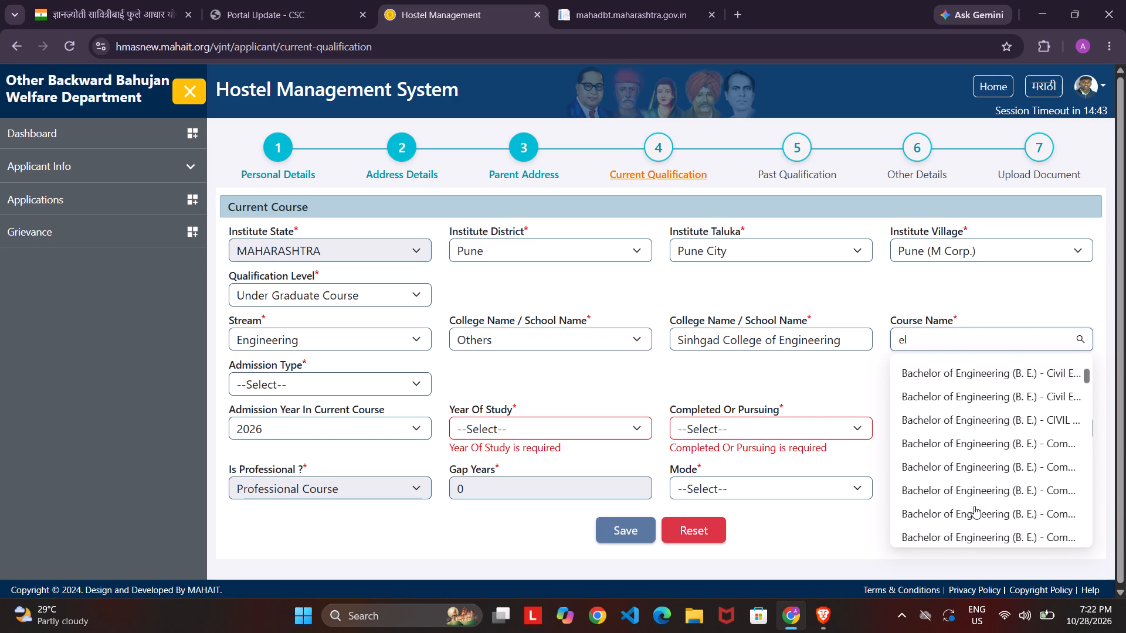
scroll(974, 506, "down", 3)
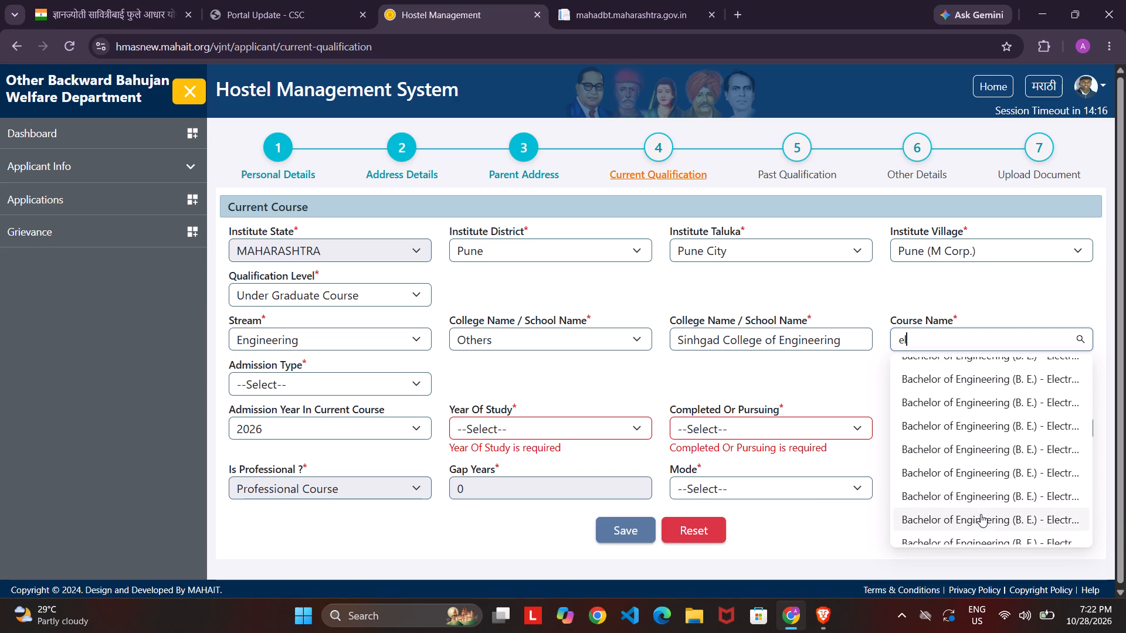
scroll(981, 514, "down", 1)
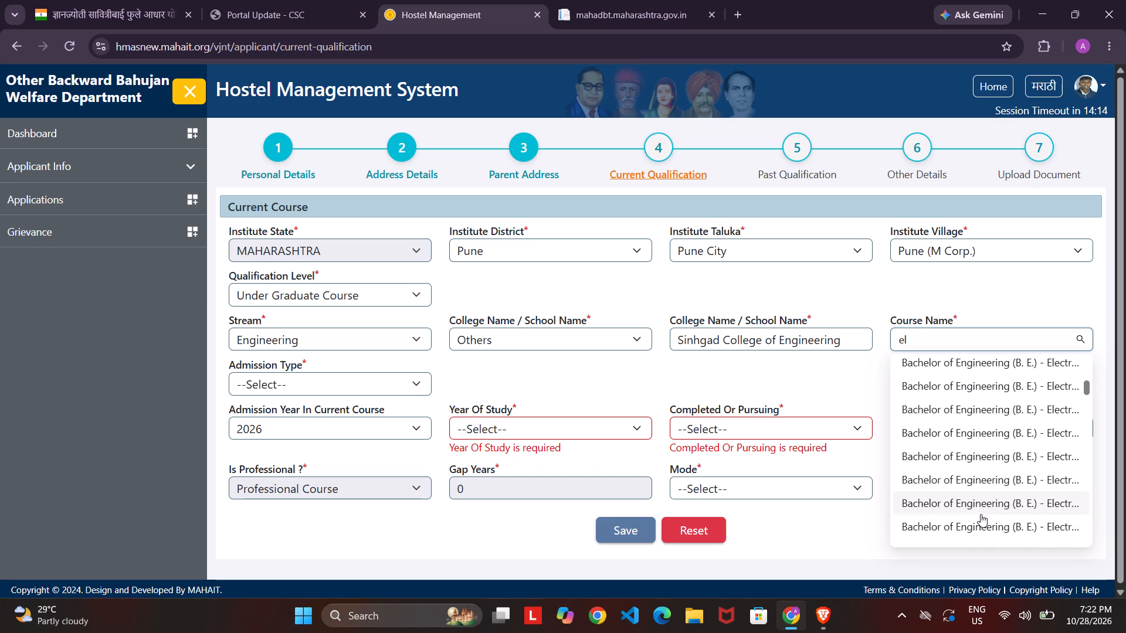
scroll(981, 514, "down", 1)
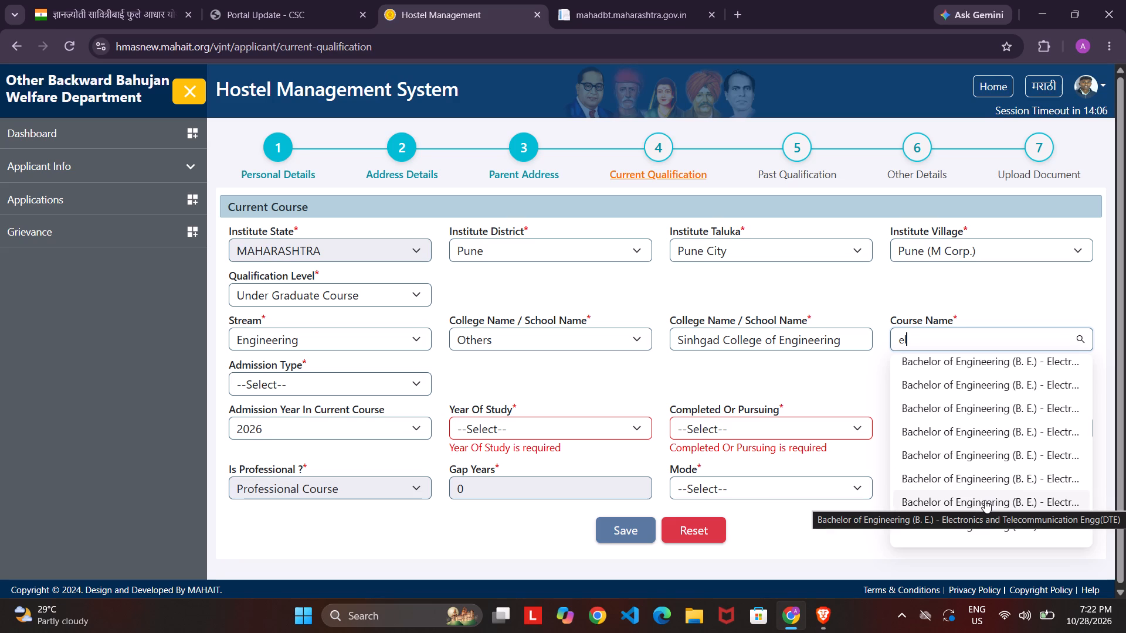
left_click(985, 500)
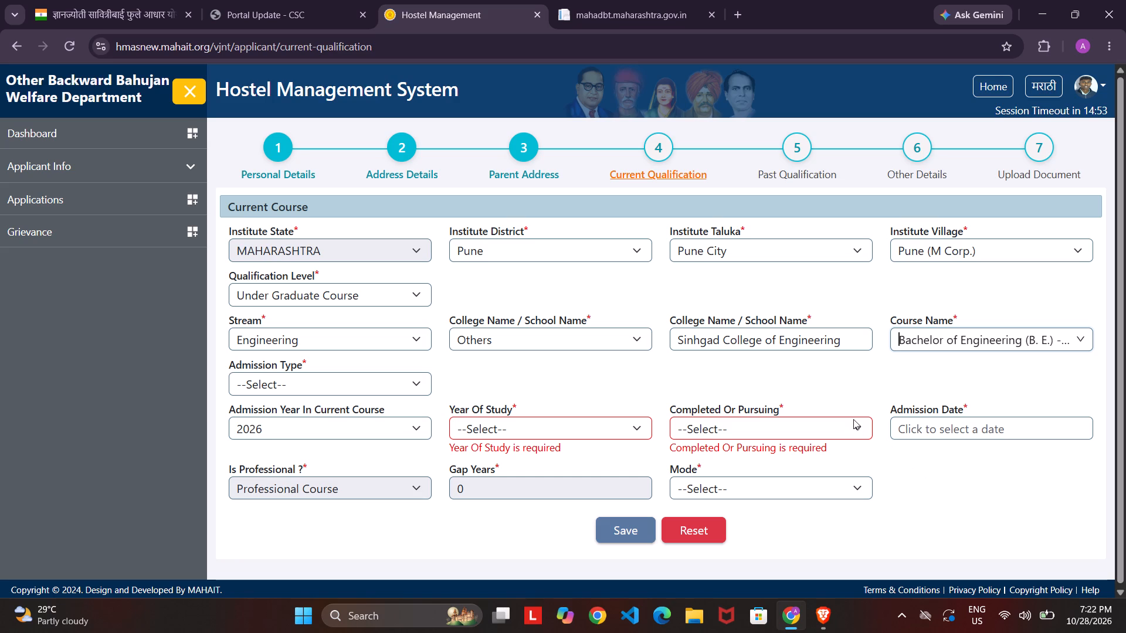
Set the Year Of Study to Direct Second Year and check the options for Admission Year In Current Course.
left_click(625, 426)
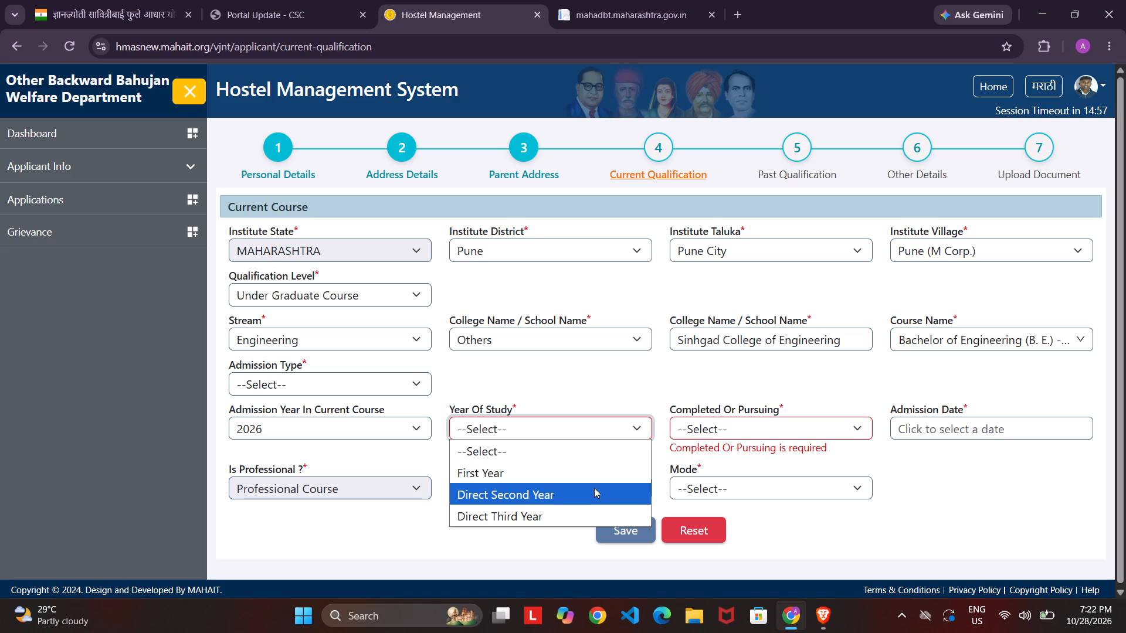
left_click(594, 488)
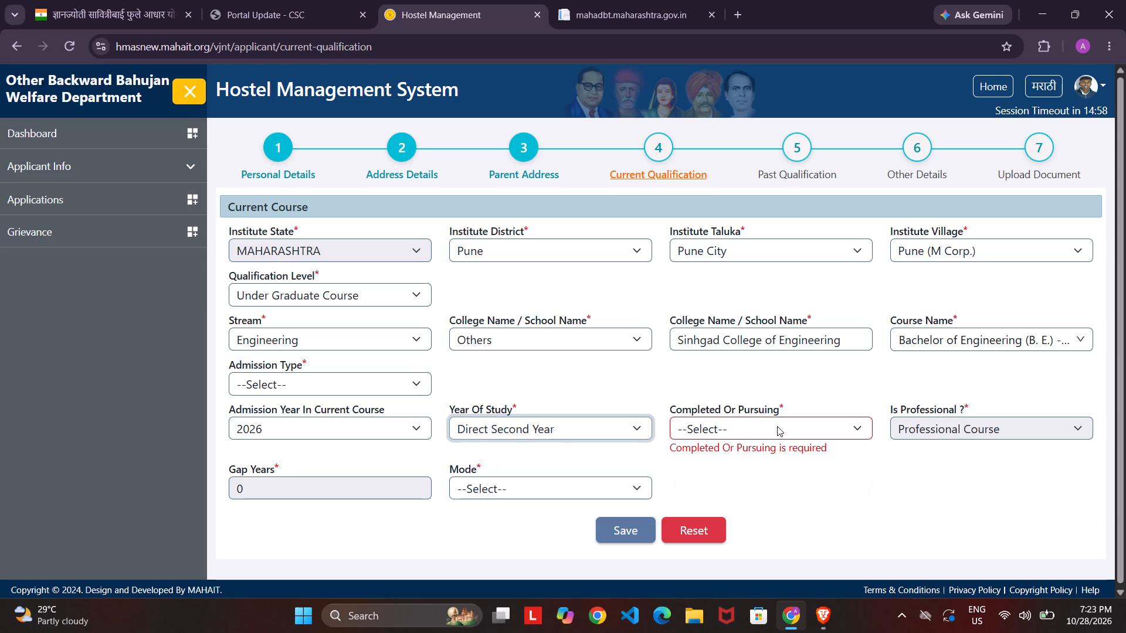
left_click(372, 435)
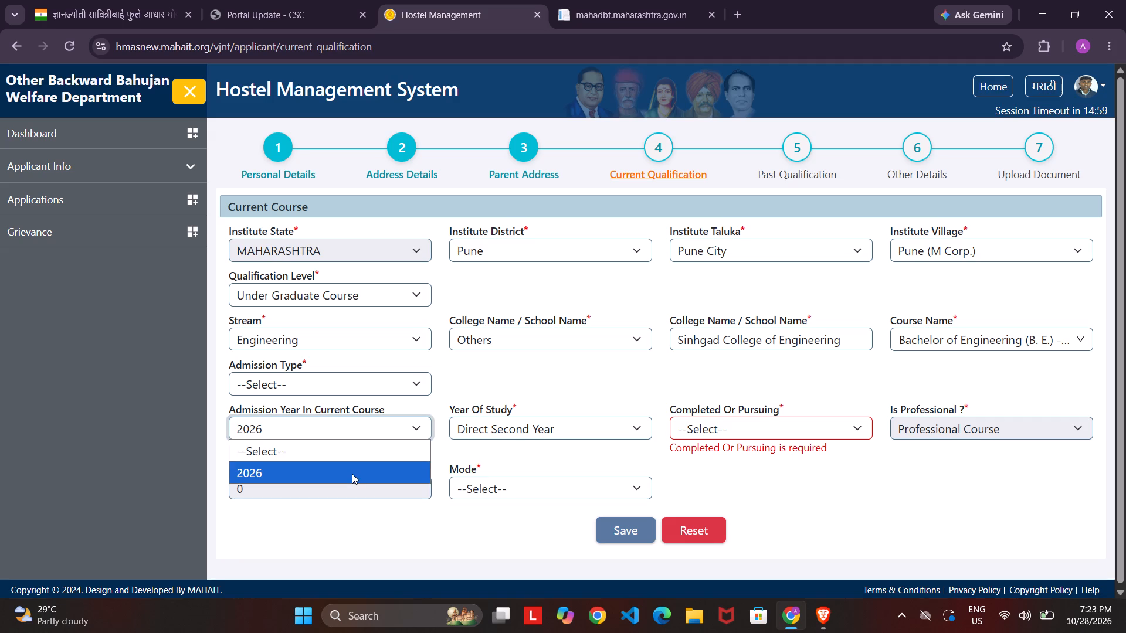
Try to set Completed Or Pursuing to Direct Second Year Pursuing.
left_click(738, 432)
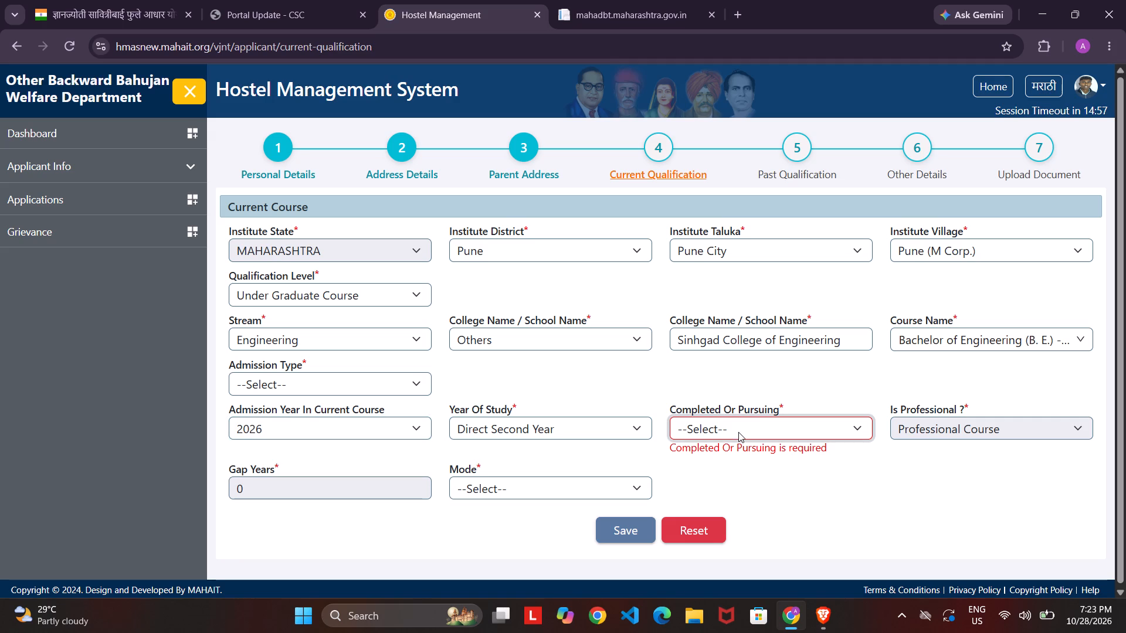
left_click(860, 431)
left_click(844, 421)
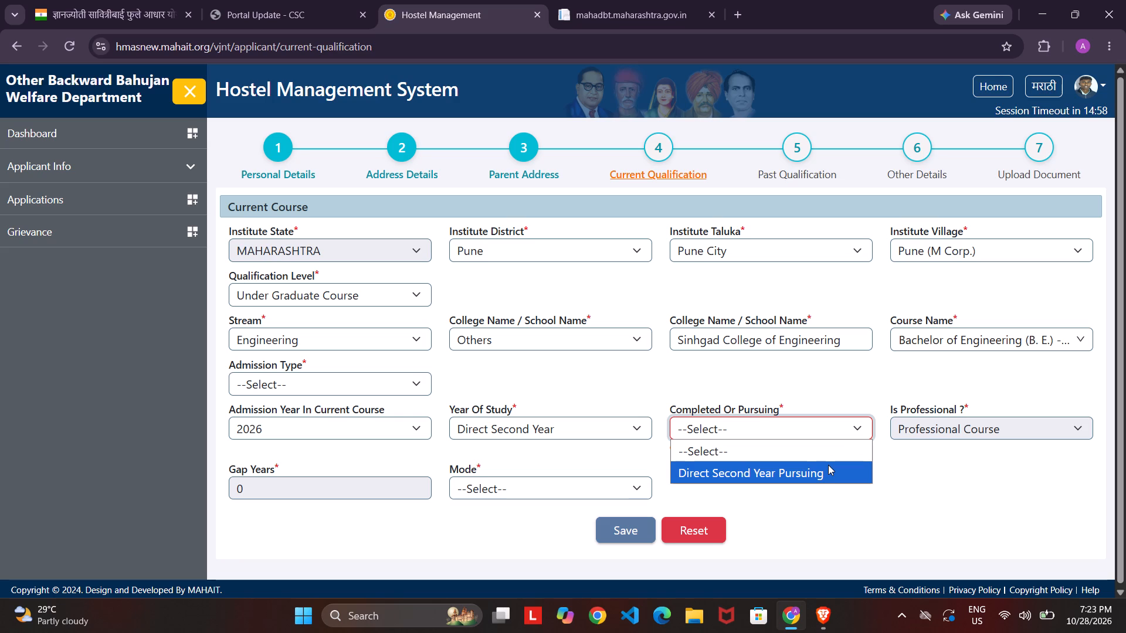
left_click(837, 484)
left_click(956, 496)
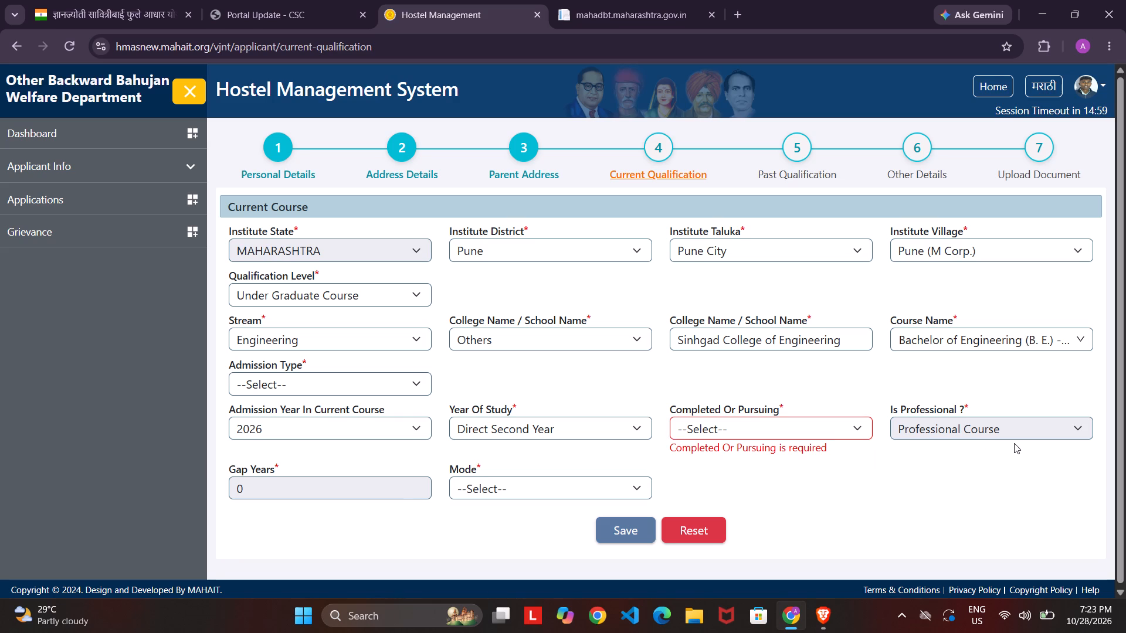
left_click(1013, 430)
Set the Mode to Regular and the Admission Type to Through CAP/Govt. Quota.
left_click(532, 486)
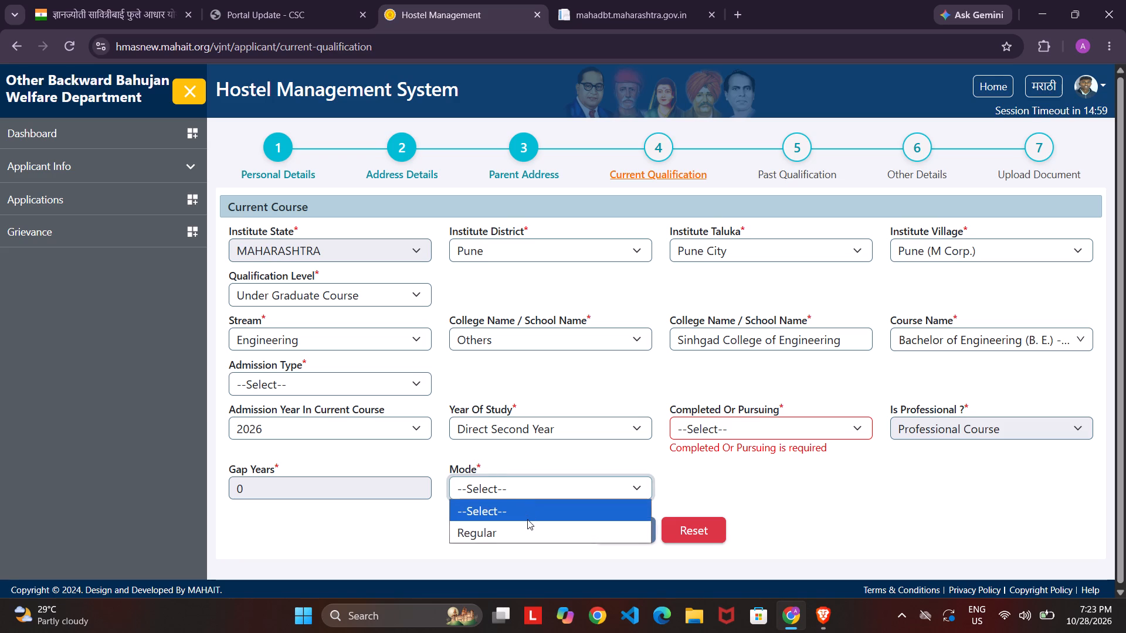
left_click(525, 528)
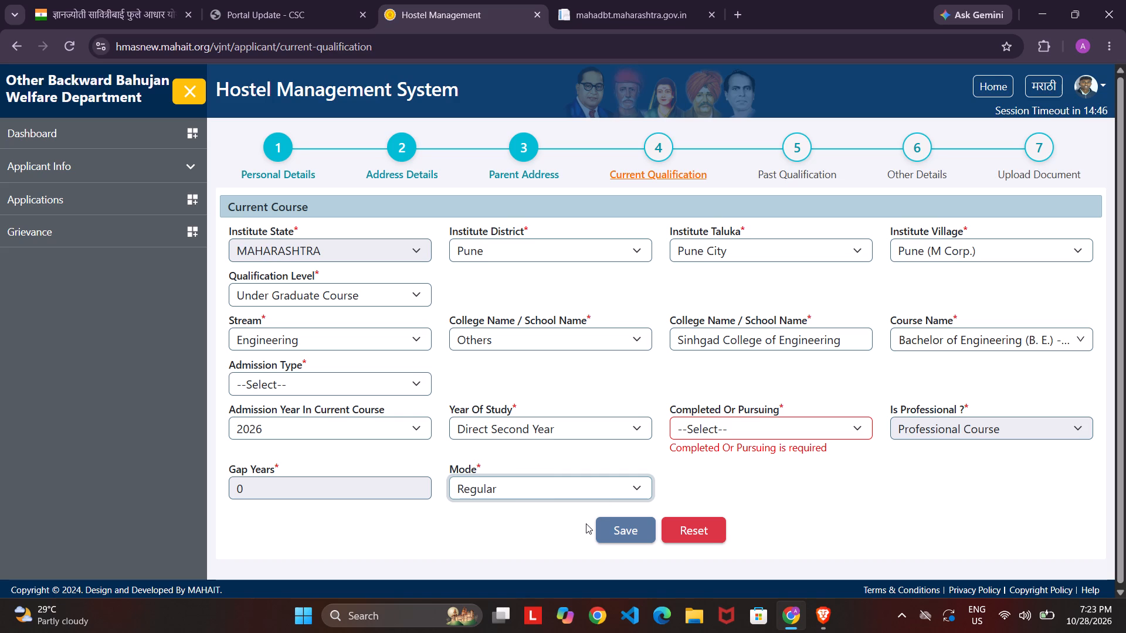
left_click(404, 381)
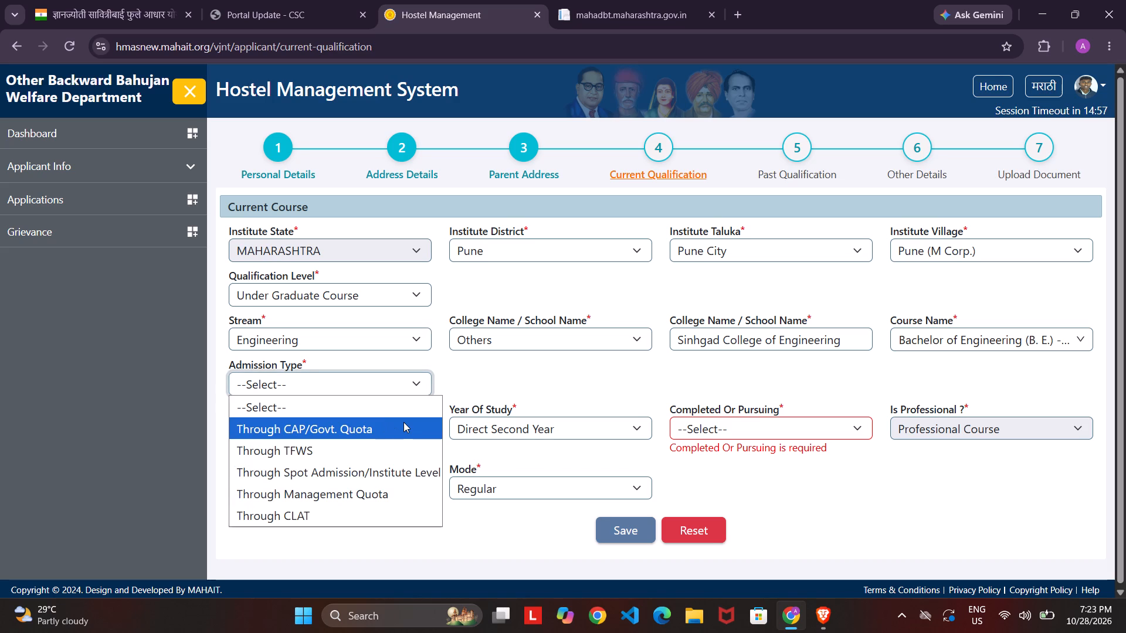
scroll(403, 422, "down", 1)
left_click(403, 422)
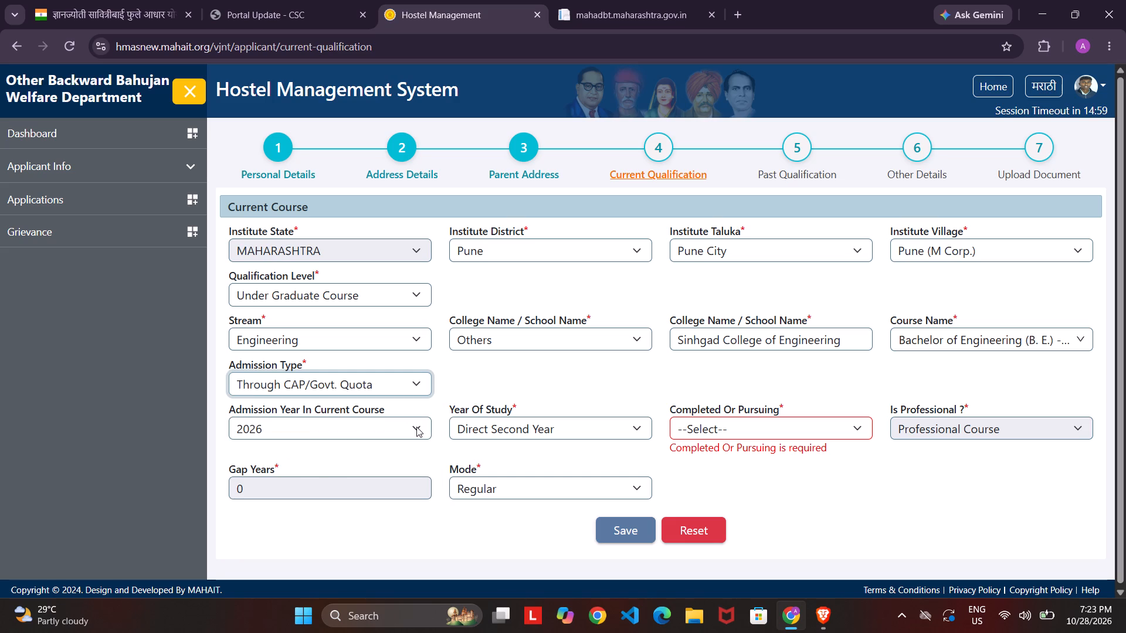
left_click(416, 427)
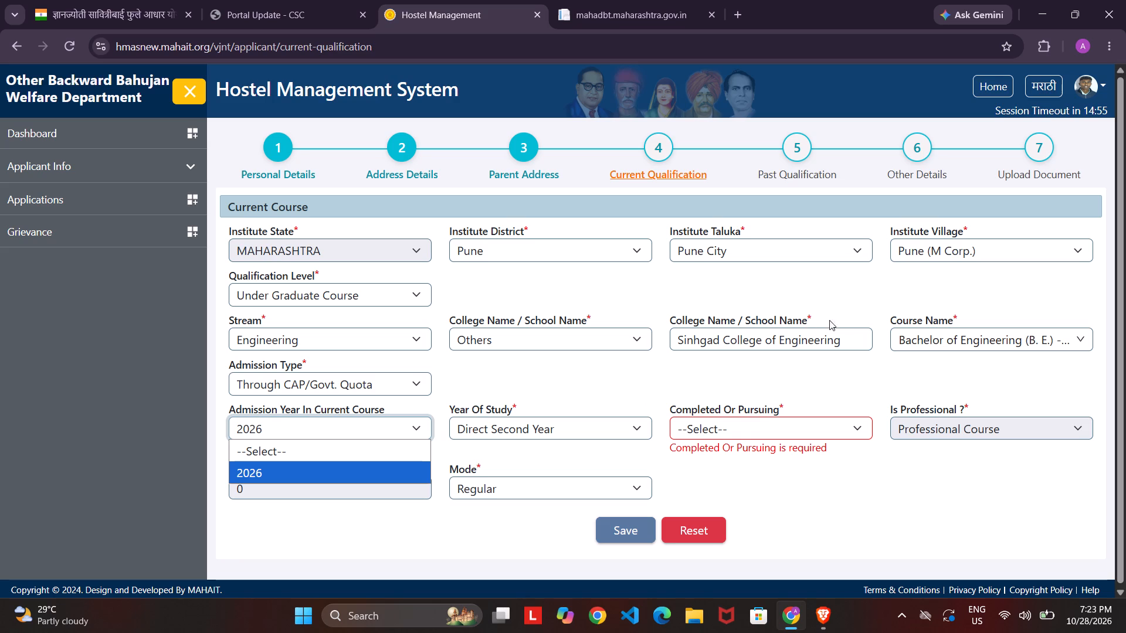
Extend the typed college name with its location so it reads Sinhgad College of Engineering Vadgaon Budruk Pune.
left_click(849, 342)
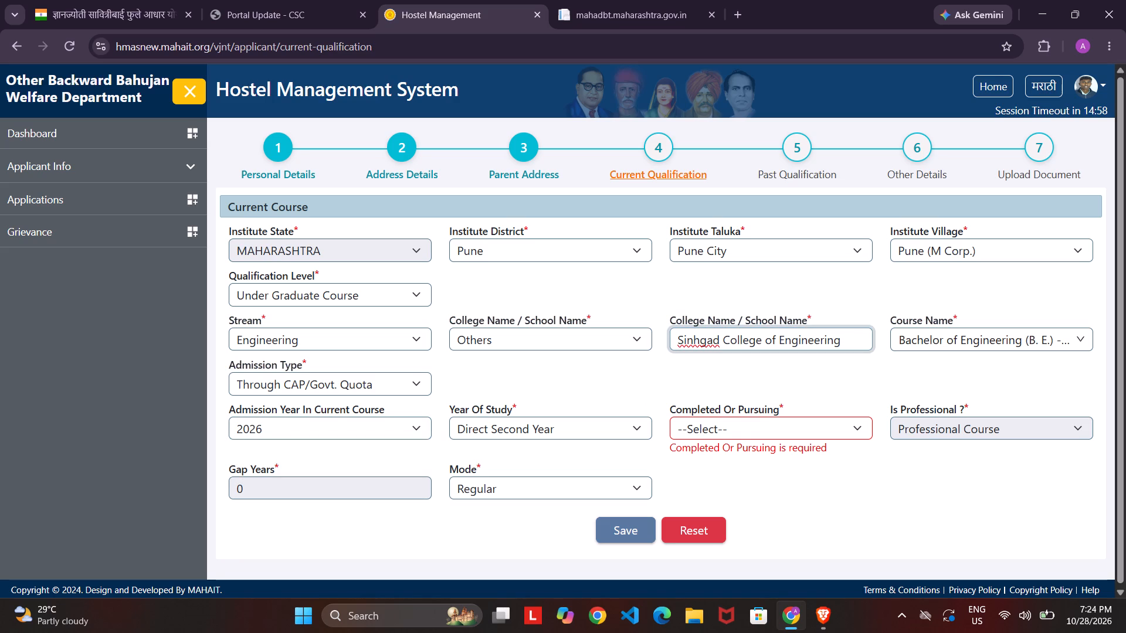
type("Va")
key("d")
type("gao")
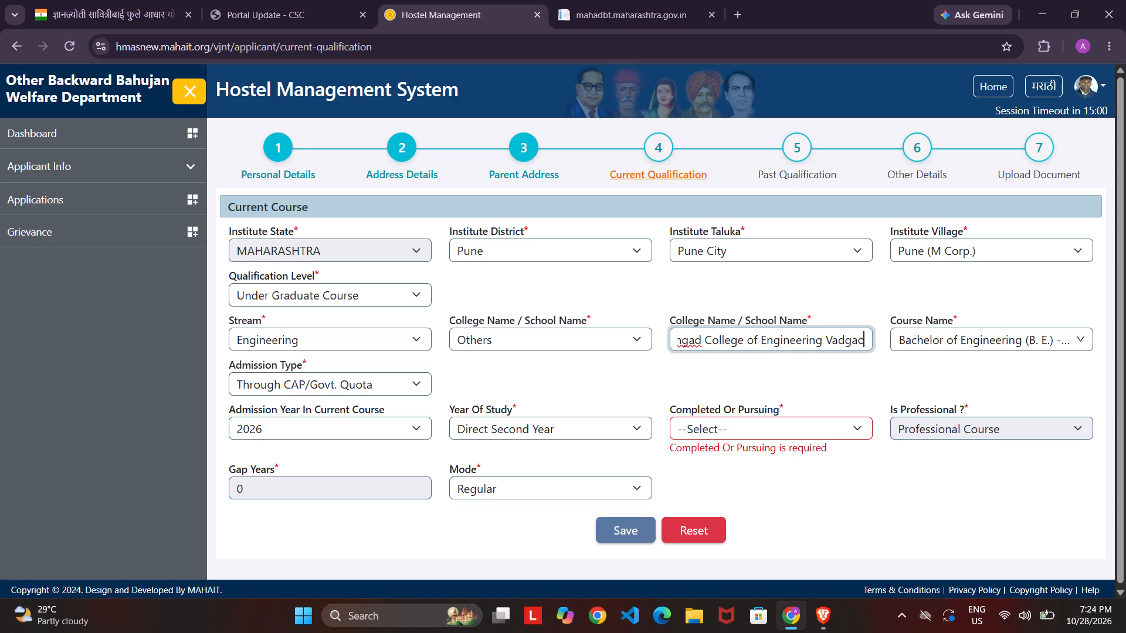
key("n")
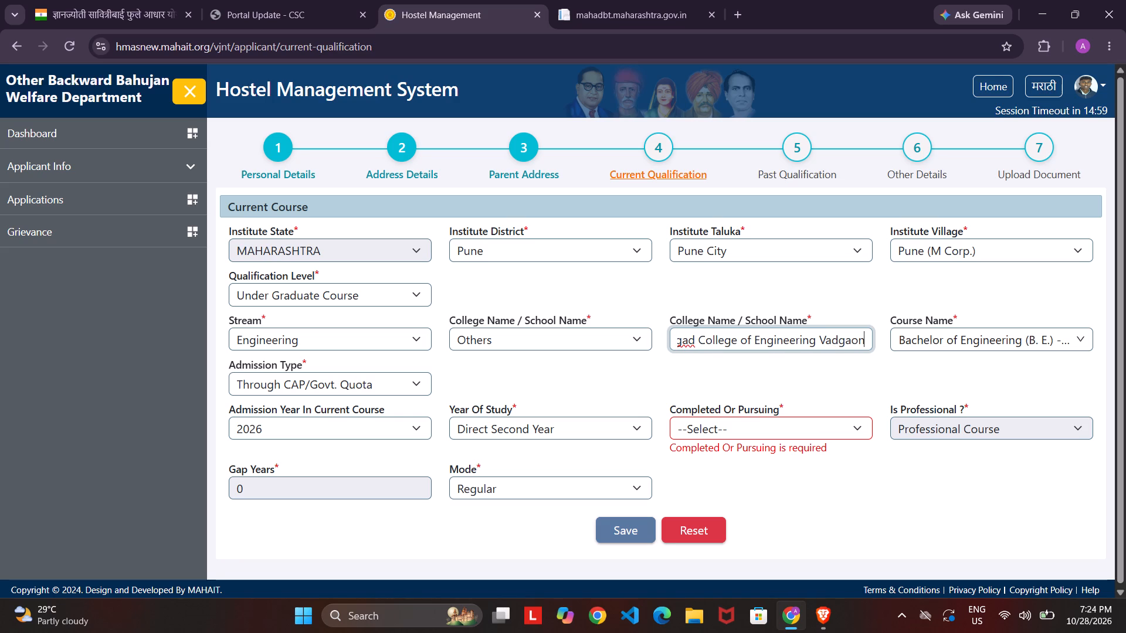
type("Bu")
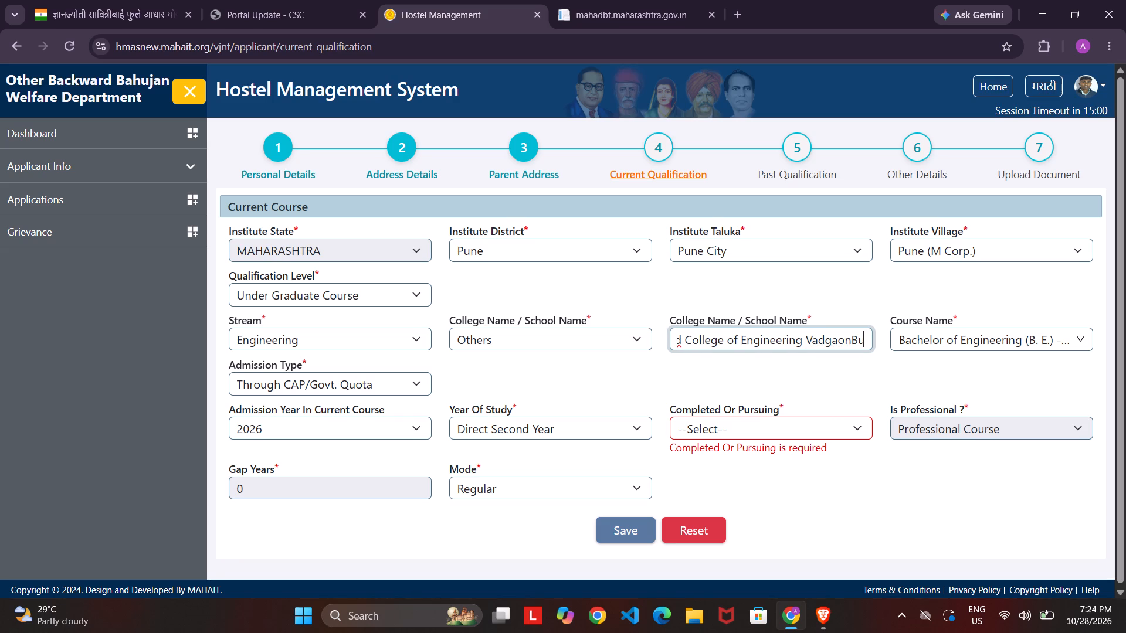
key("d")
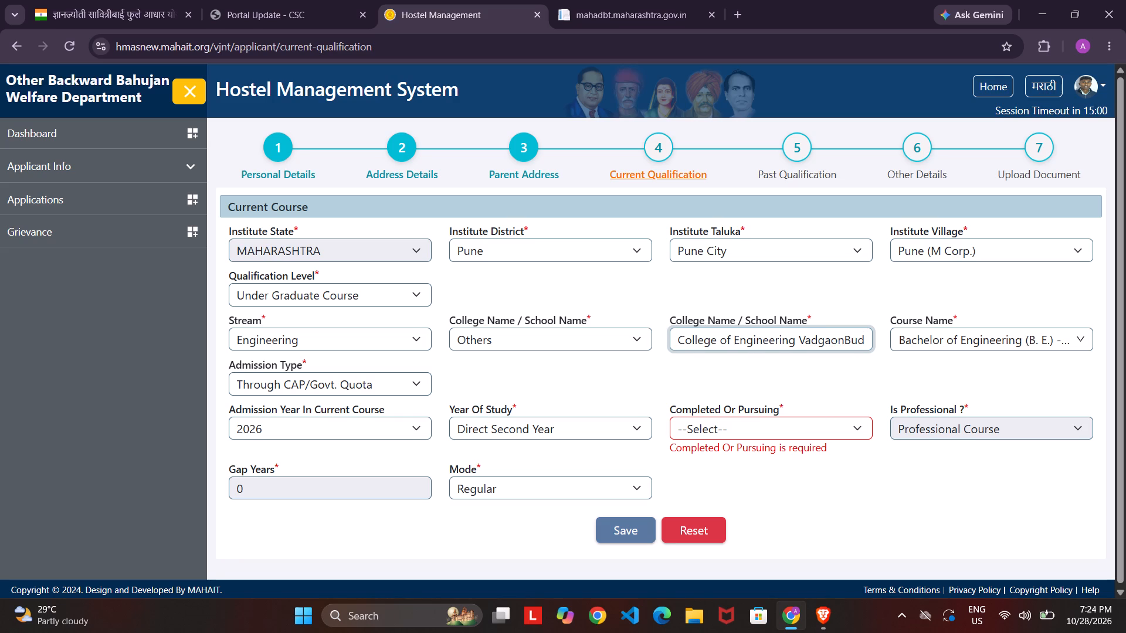
type("ruk")
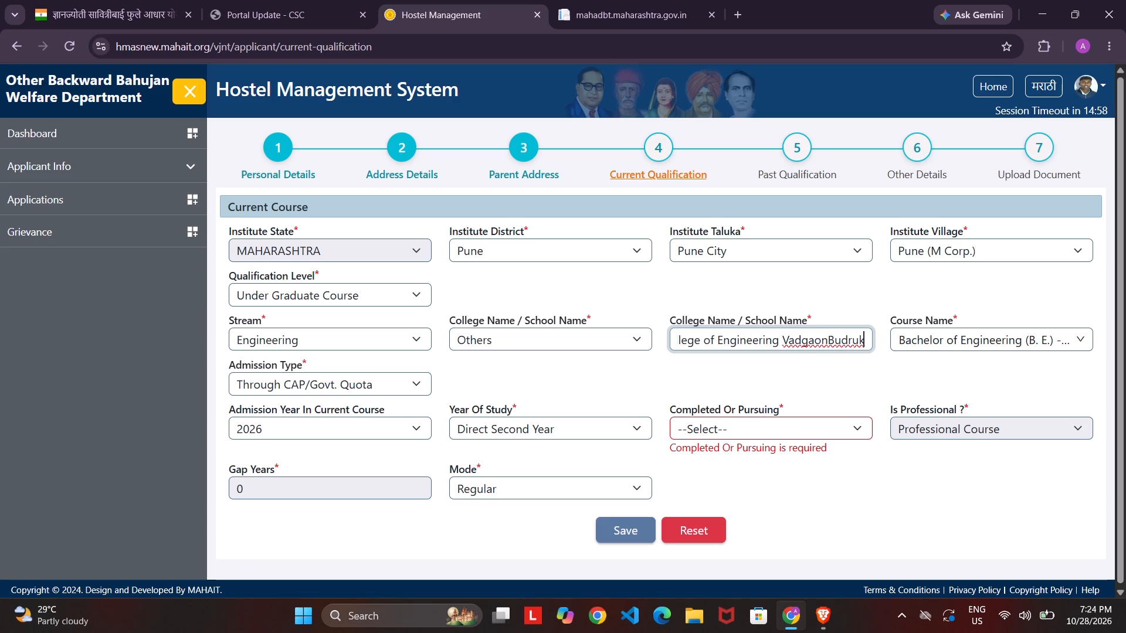
key("Left")
key("Left")
key("Left")
key("Left")
key("Left")
key("Left")
key("space")
key("Right")
key("Right")
key("Right")
key("Right")
key("Right")
key("Right")
key("Right")
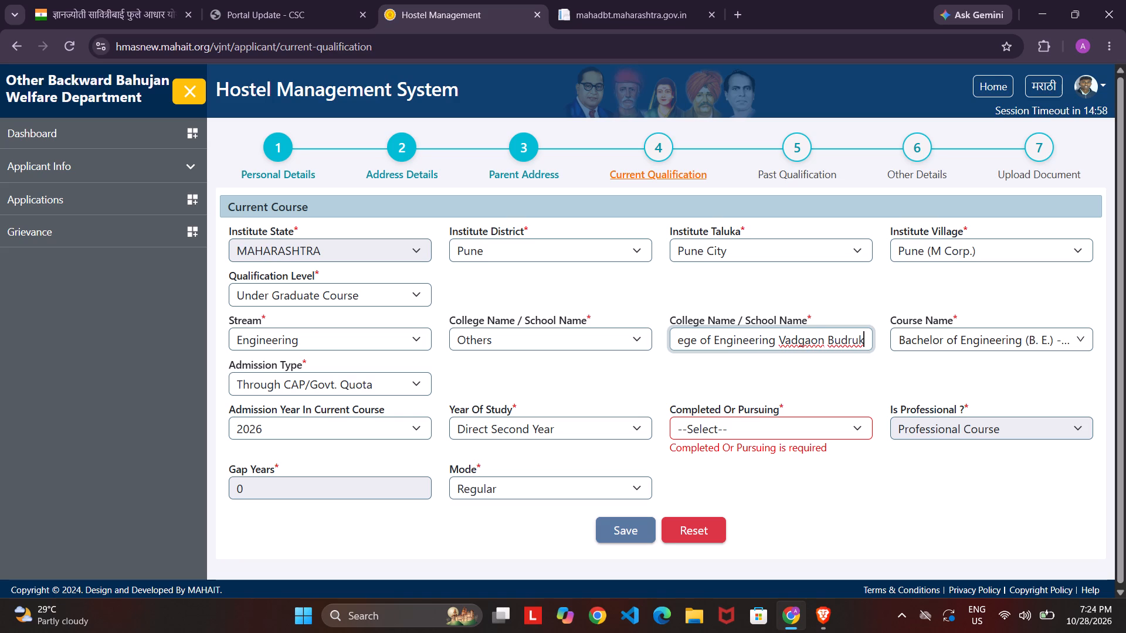
key("space")
type(",")
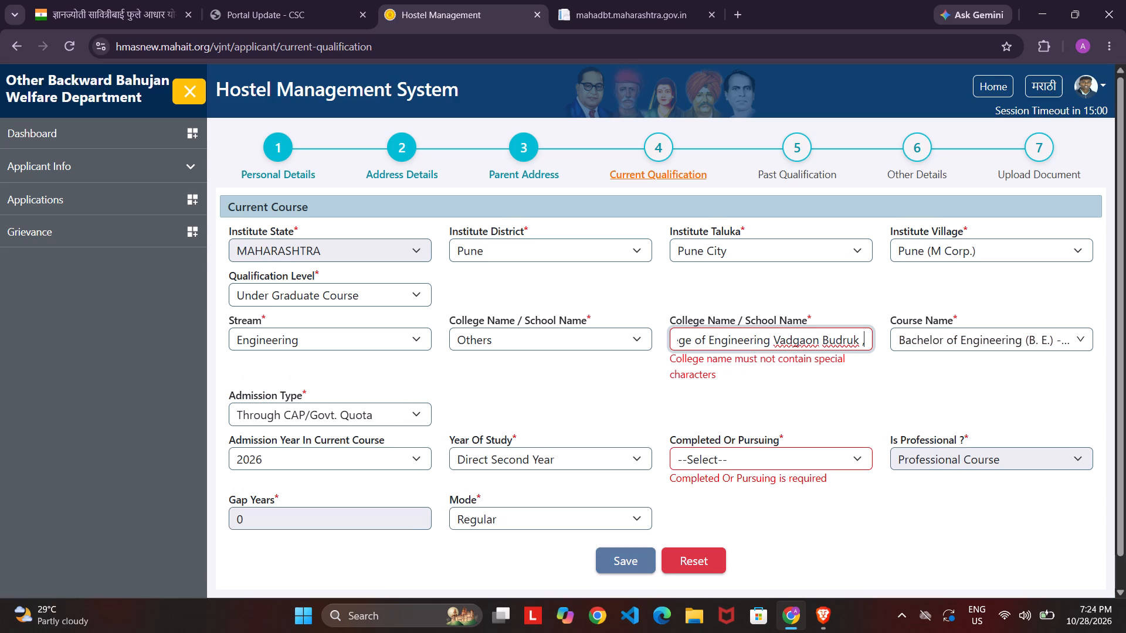
key("space")
key("BackSpace")
key("BackSpace")
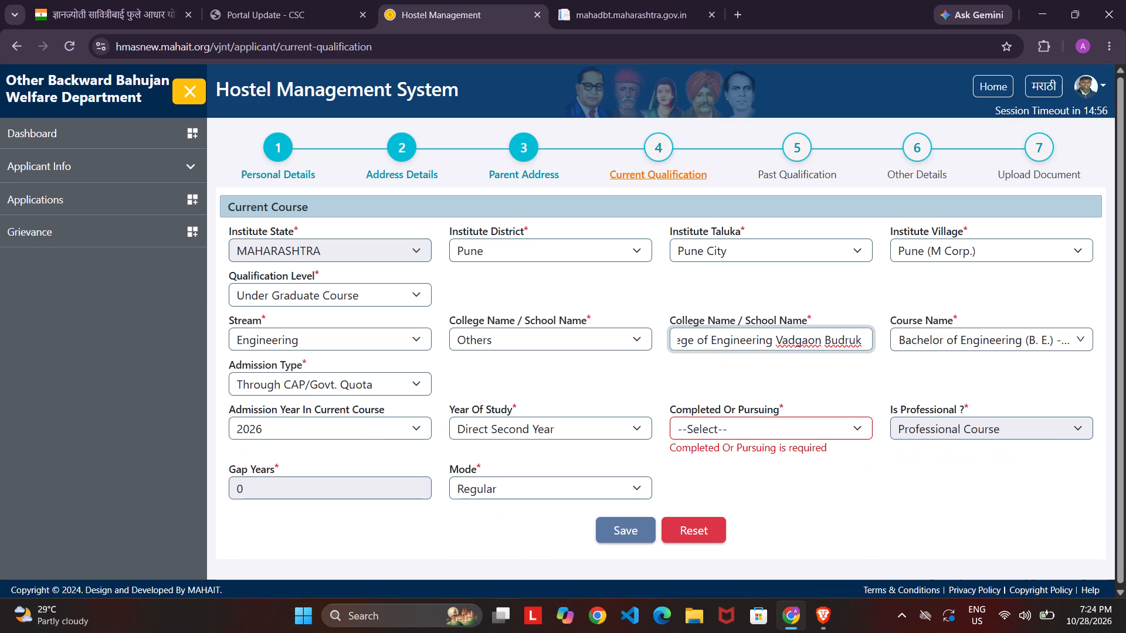
type("Pune")
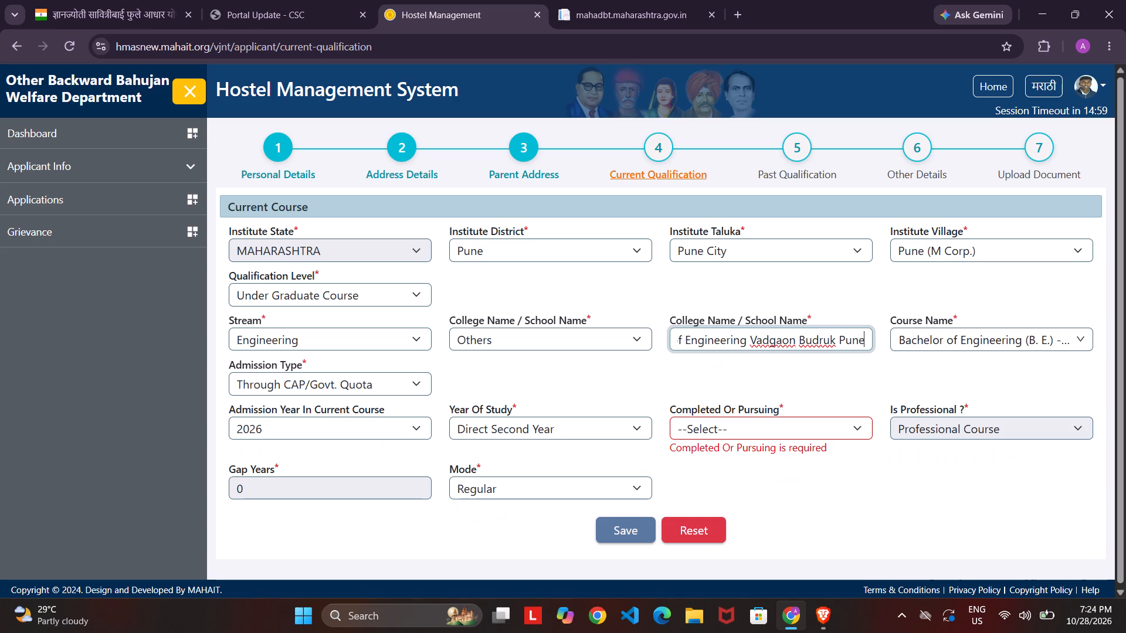
Reselect Direct Second Year as the Year Of Study and set Completed Or Pursuing to Direct Second Year Pursuing.
left_click(558, 427)
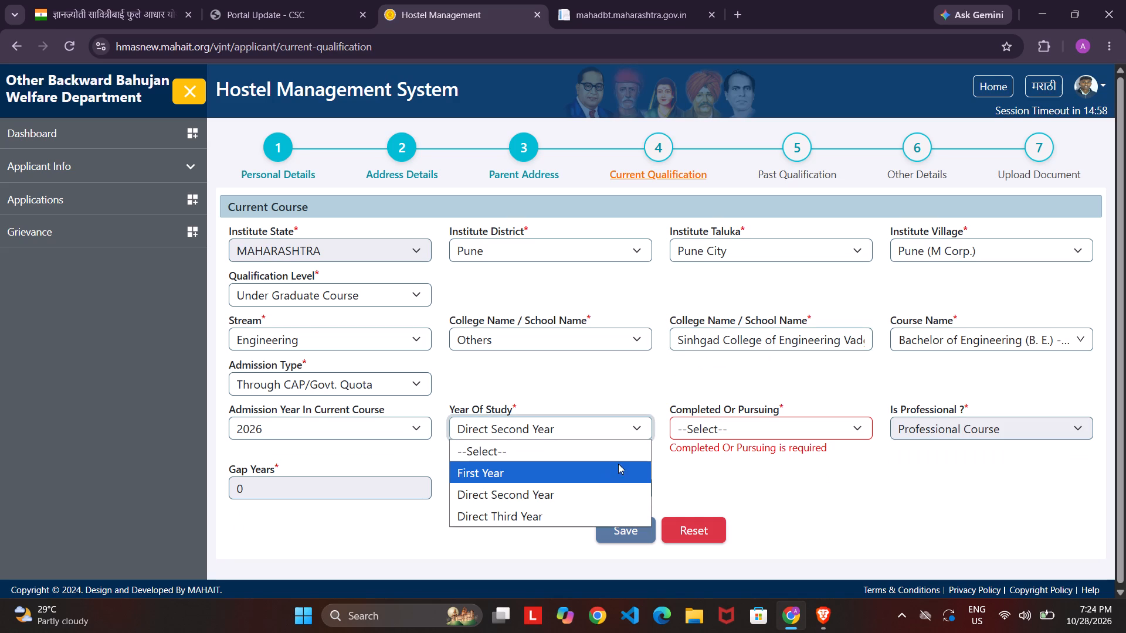
left_click(615, 470)
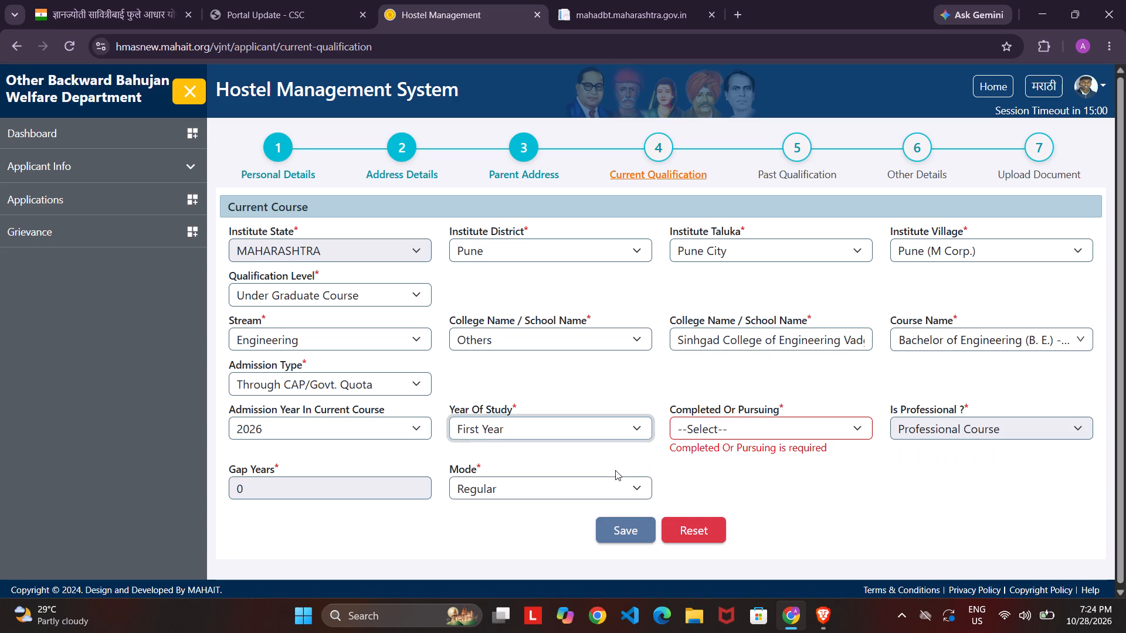
left_click(633, 430)
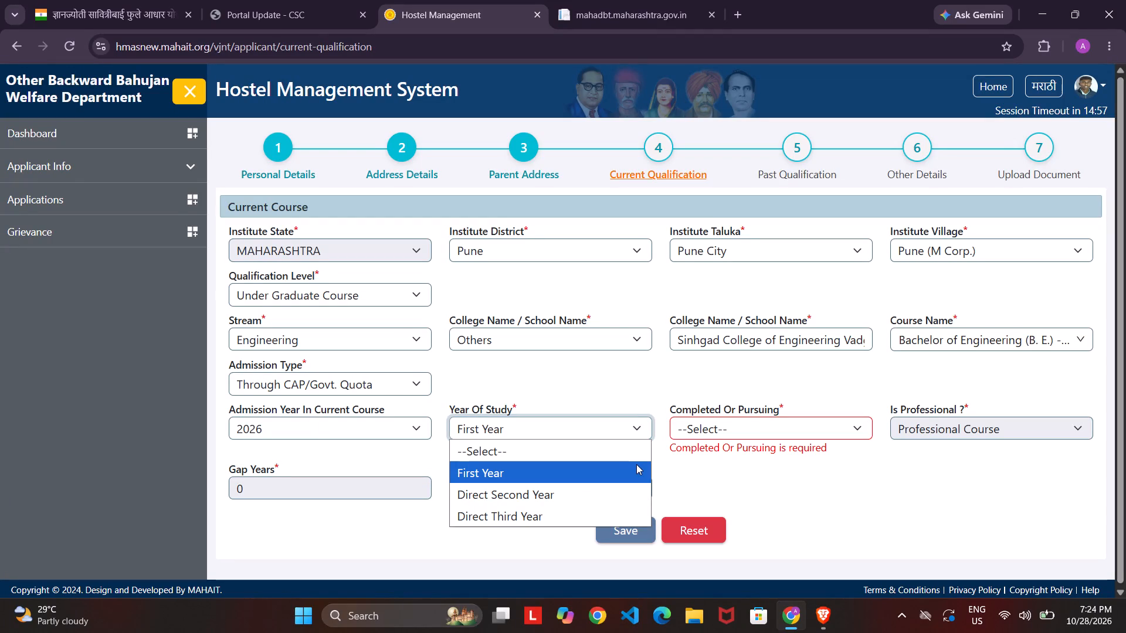
left_click(618, 486)
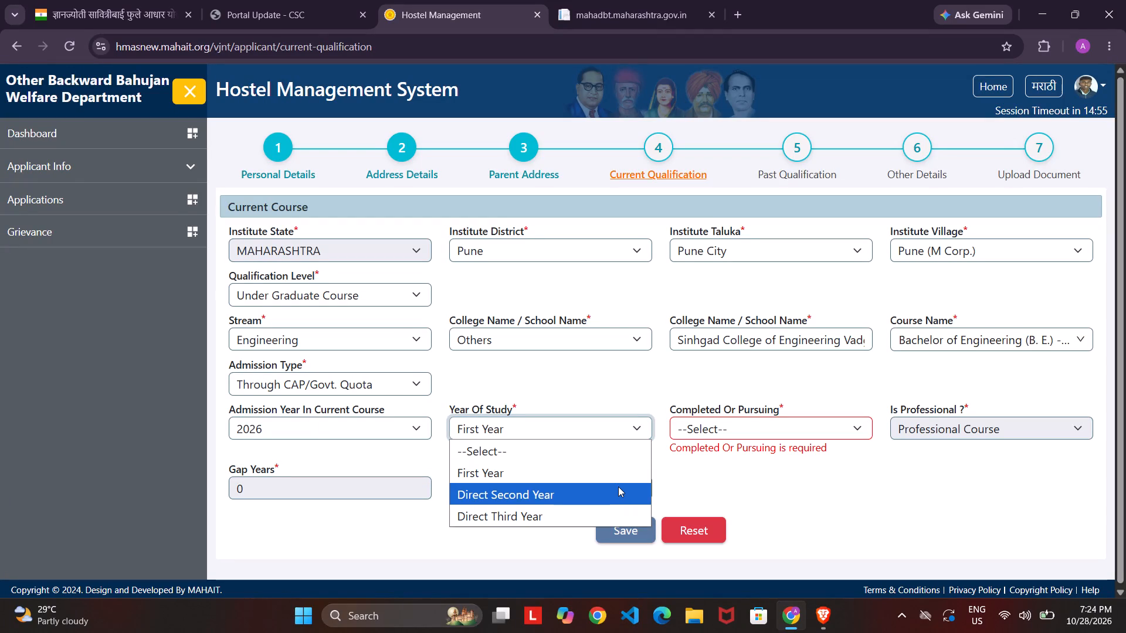
left_click(736, 428)
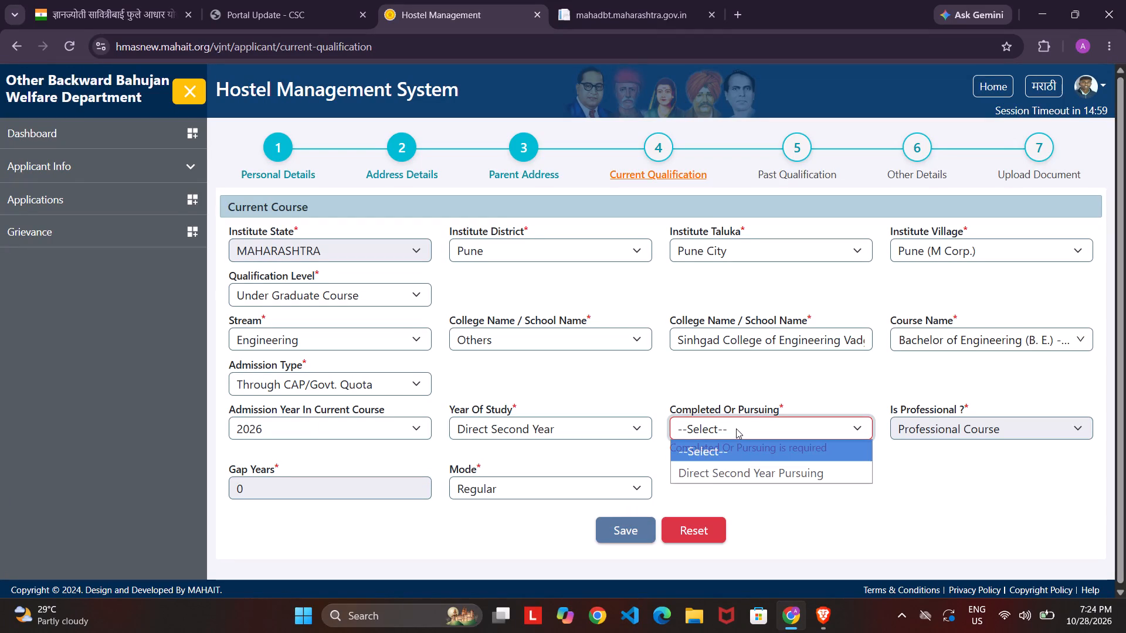
left_click(746, 463)
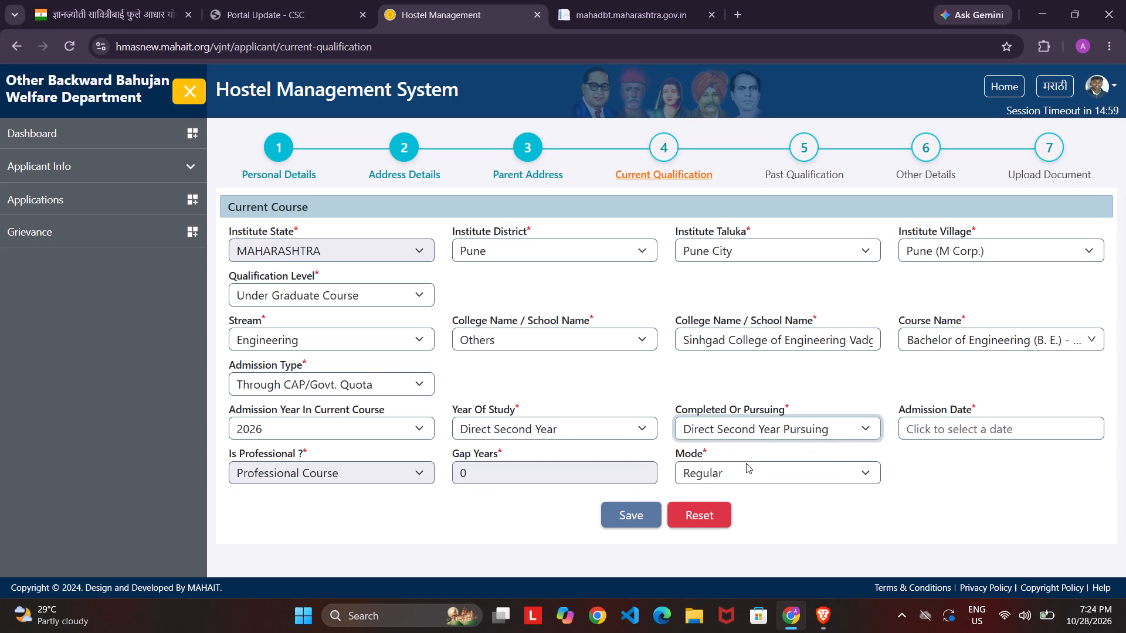
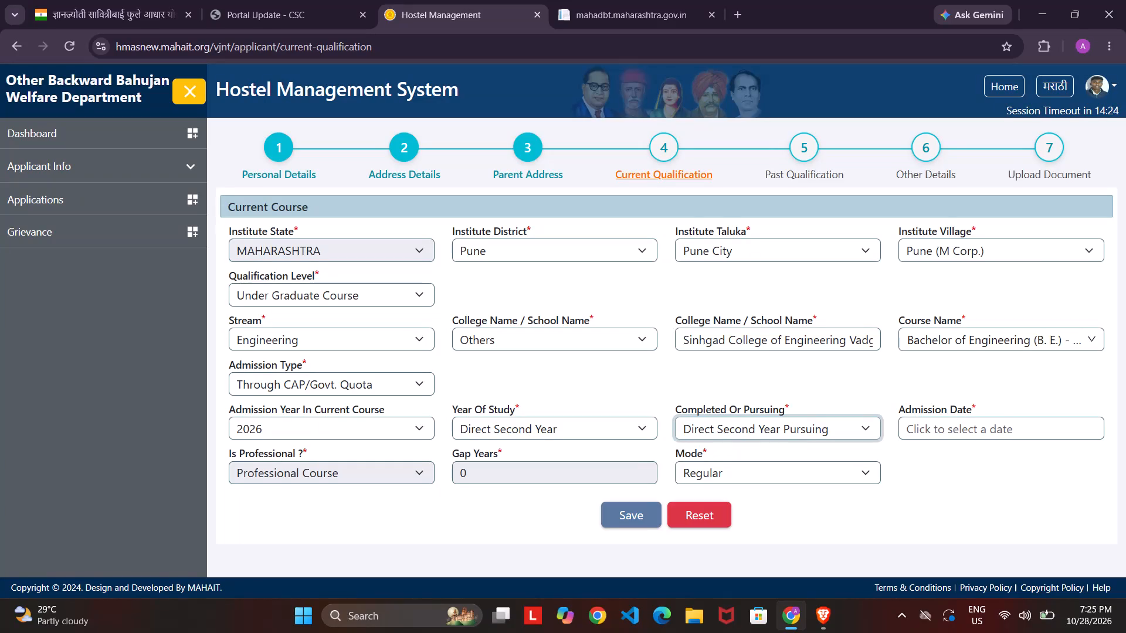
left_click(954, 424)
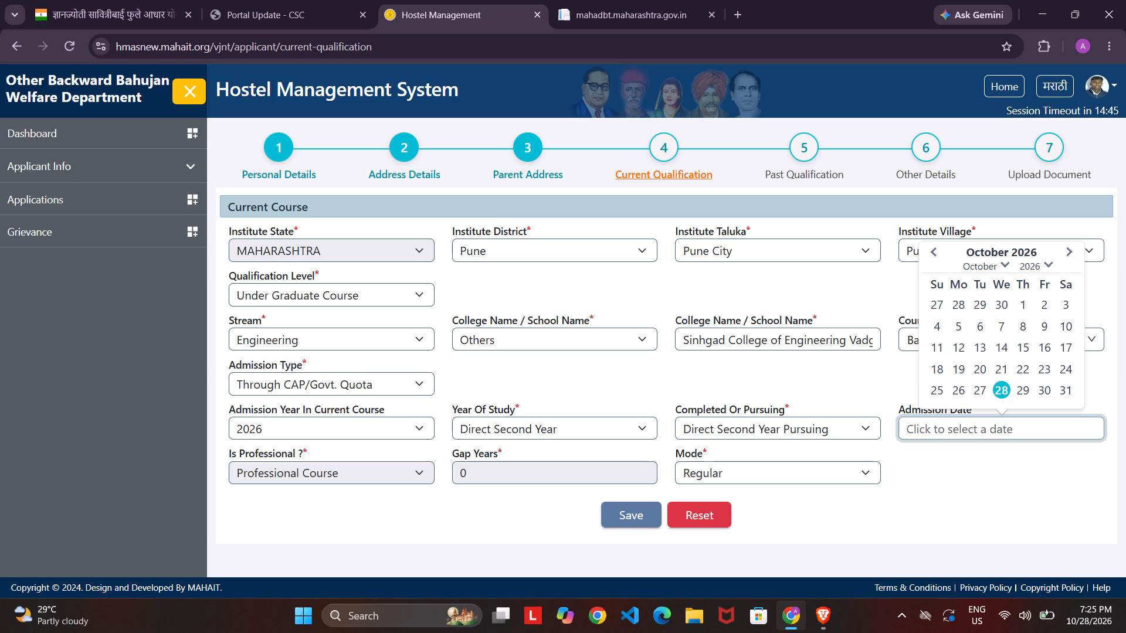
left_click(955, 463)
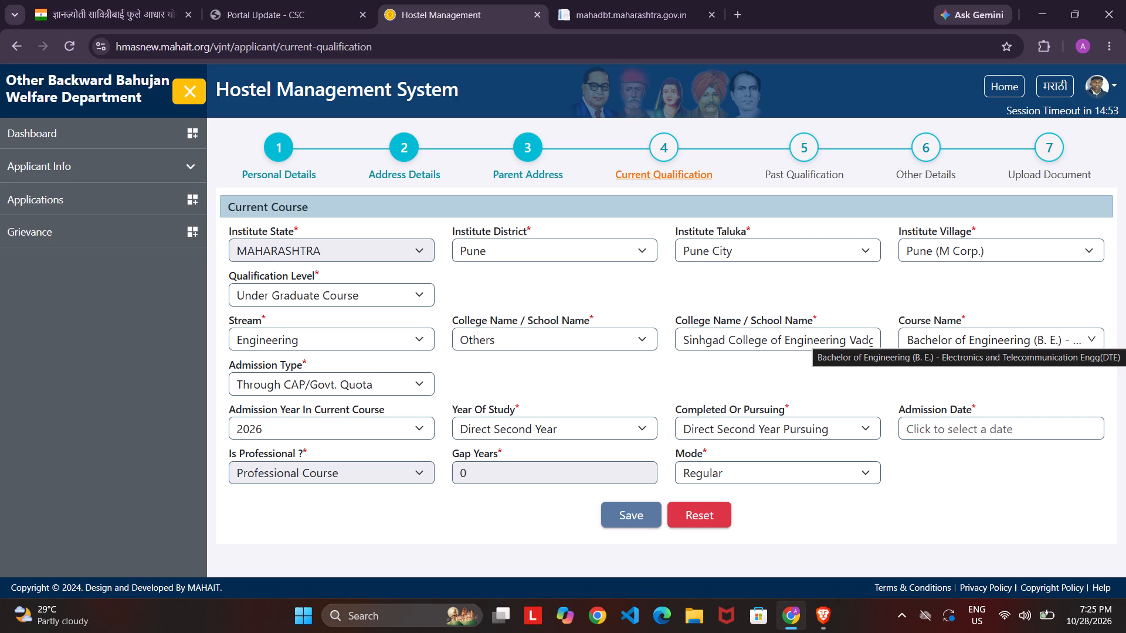
Search the Course Name options for Bachelor of Engineering and look through the matching B. E. courses.
left_click(1078, 345)
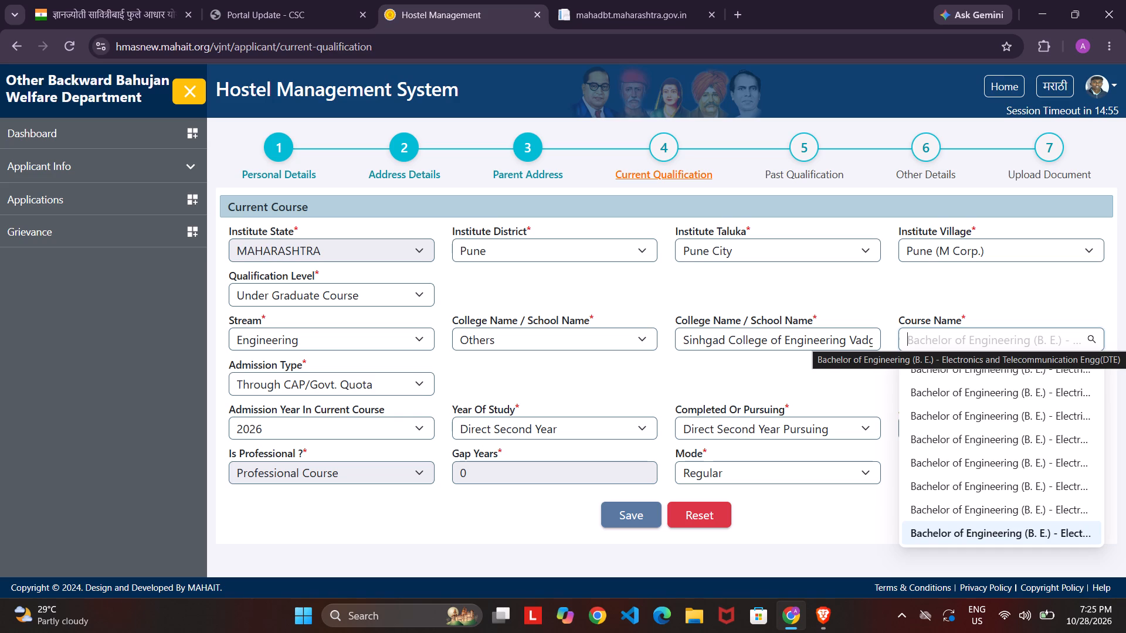
type("BA")
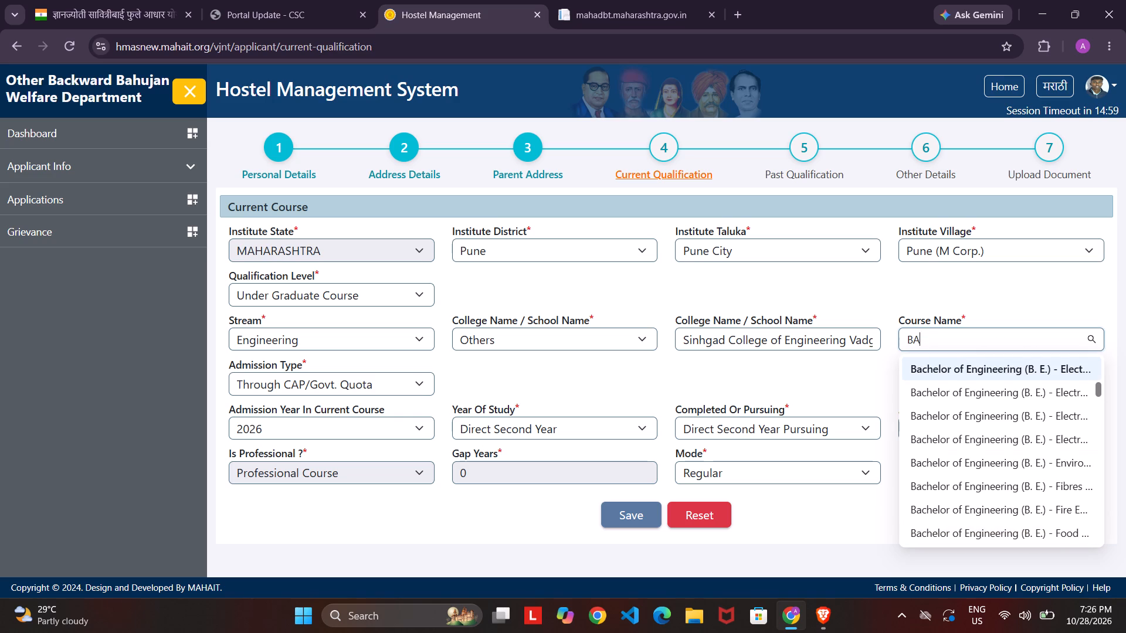
key("BackSpace")
key("a")
key("c")
type("helor")
key("space")
type("of Engin")
type("eer")
type("ing")
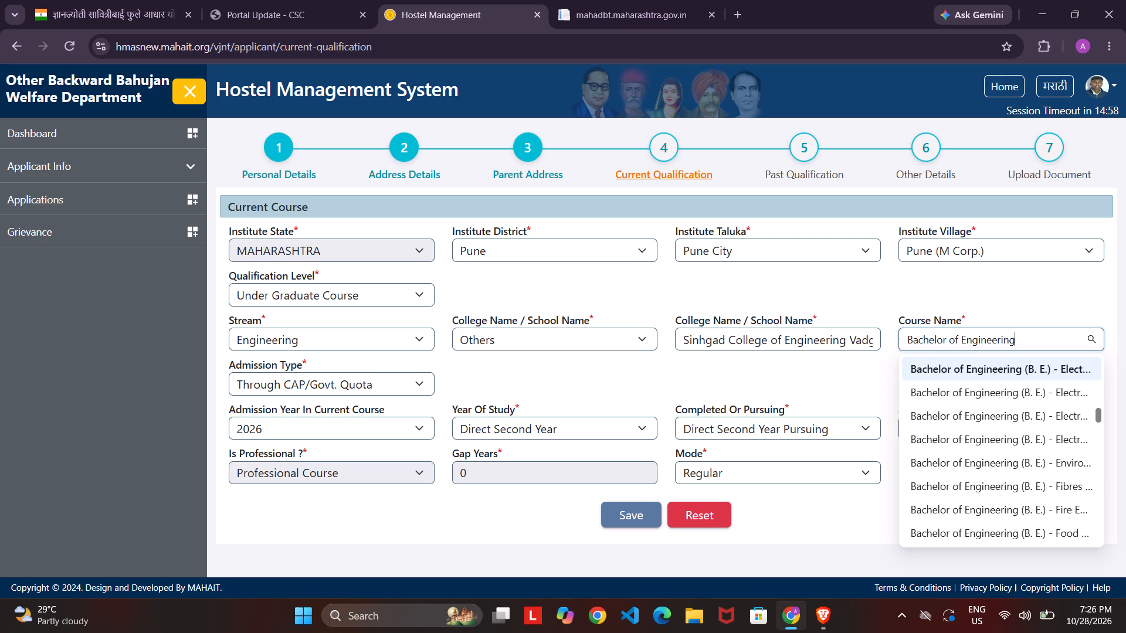
key("shift+parenleft")
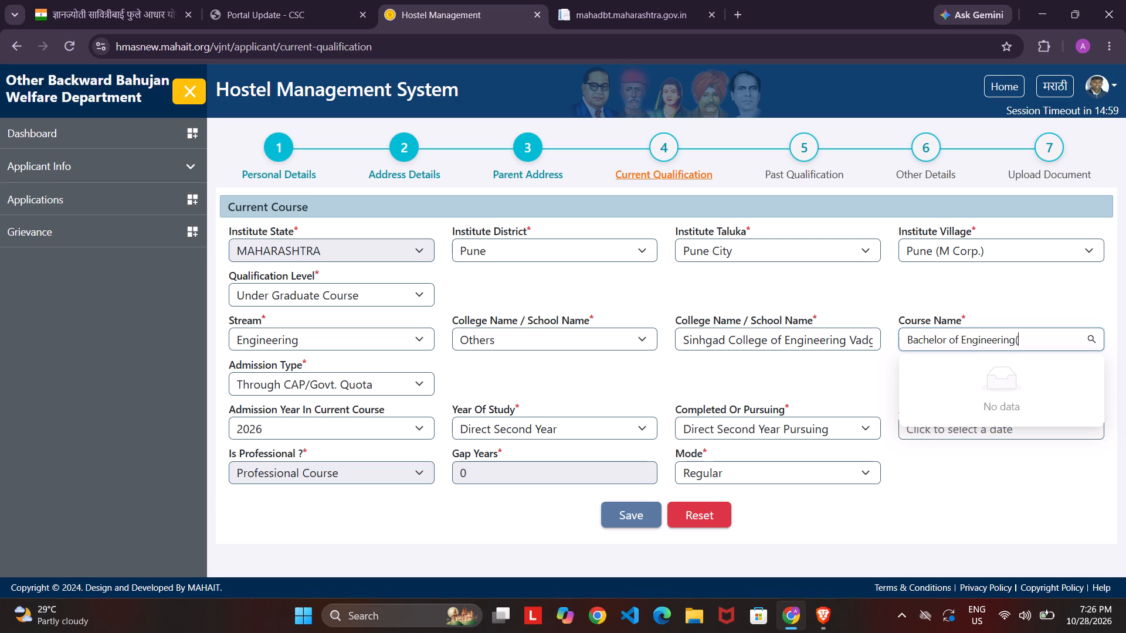
key("shift+b")
key("period")
key("shift+e")
key("BackSpace")
key("BackSpace")
key("BackSpace")
key("BackSpace")
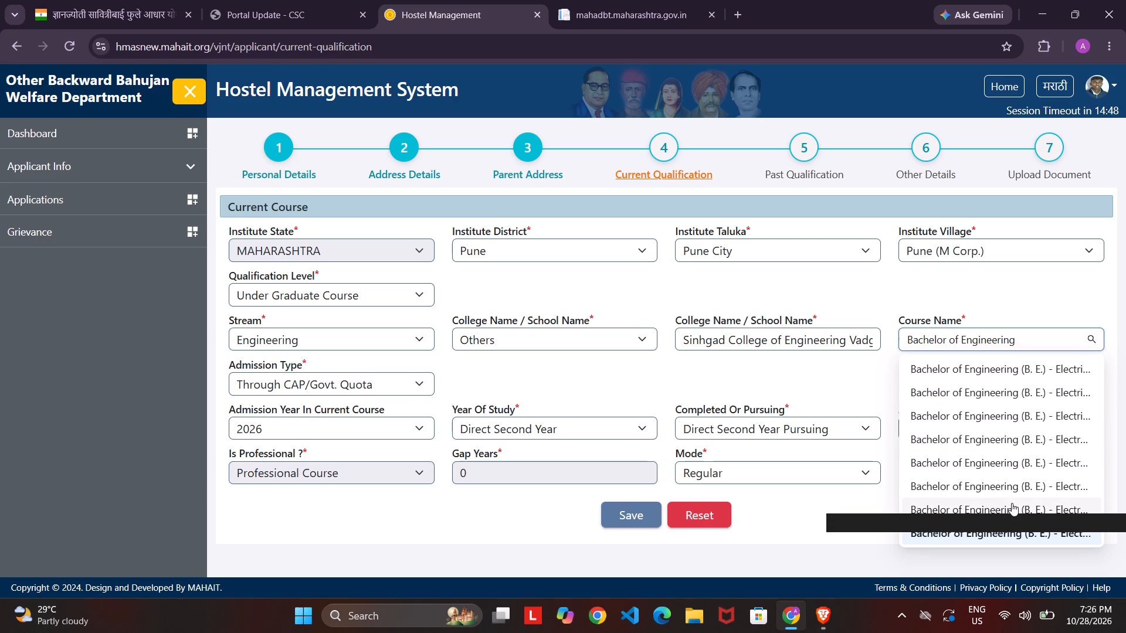
scroll(1012, 503, "down", 1)
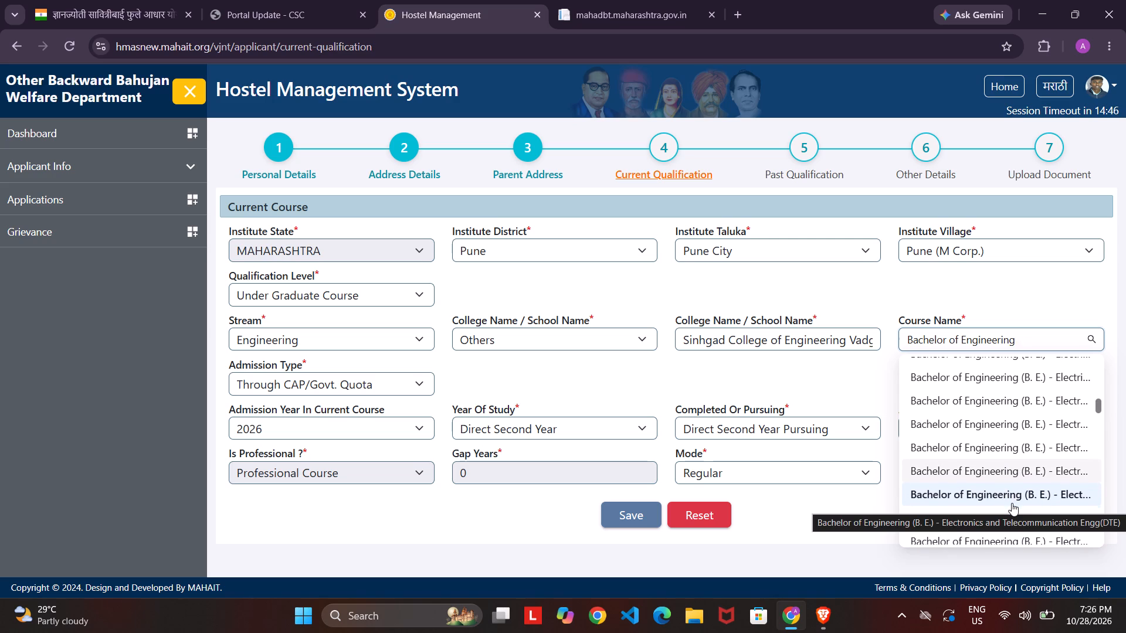
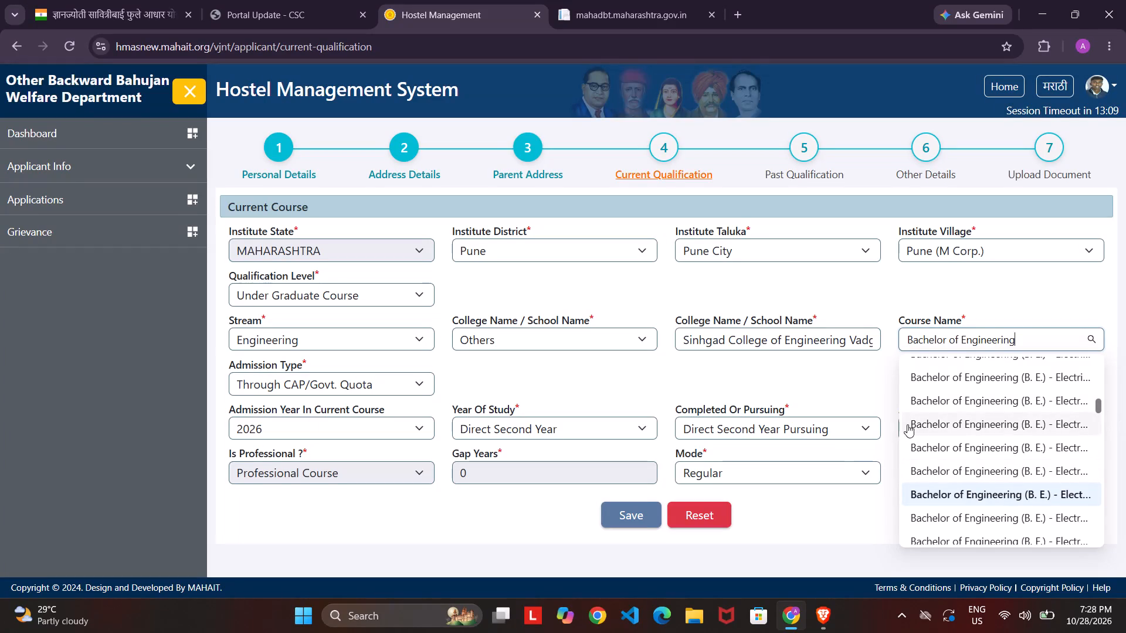
Choose Bachelor of Engineering (B. E.) - Electronics and Telecommunication Engg(DTE) as the Course Name.
left_click(975, 497)
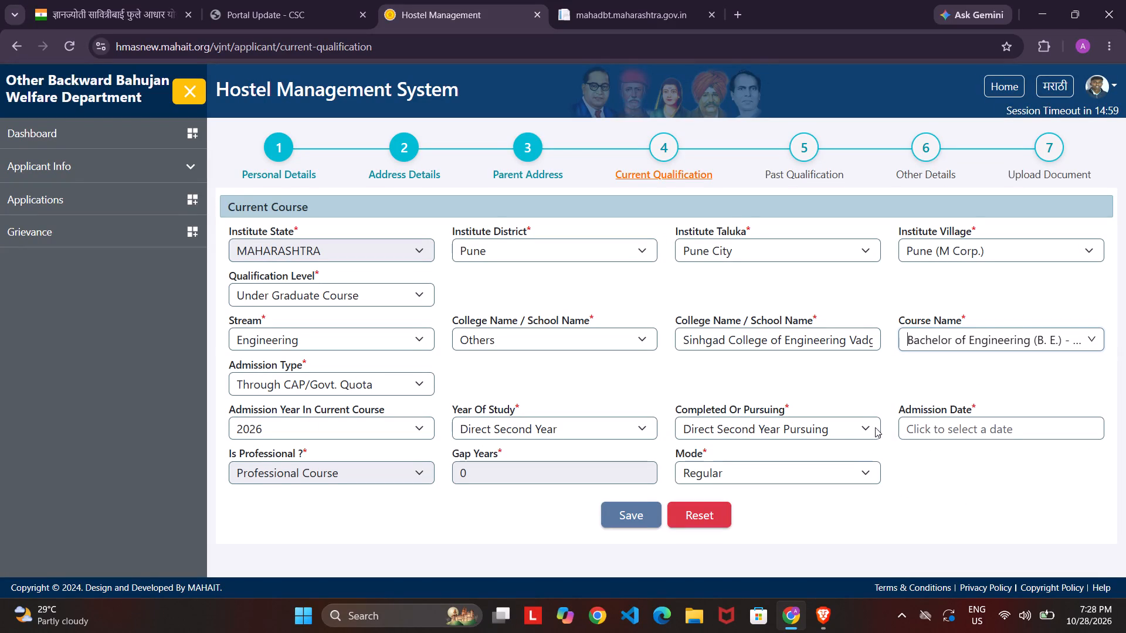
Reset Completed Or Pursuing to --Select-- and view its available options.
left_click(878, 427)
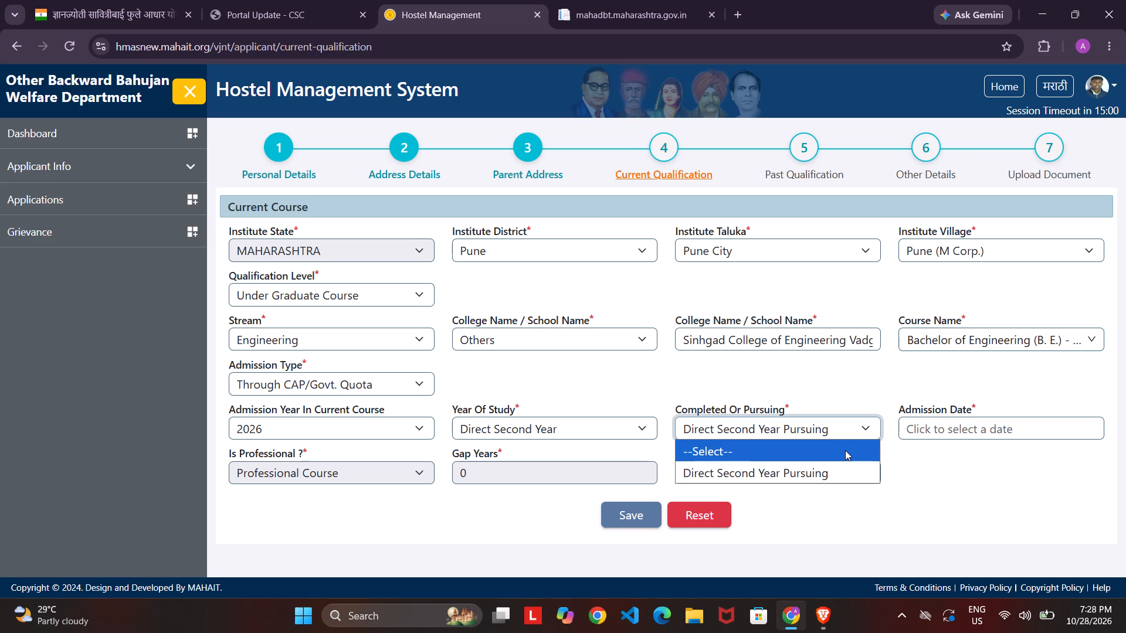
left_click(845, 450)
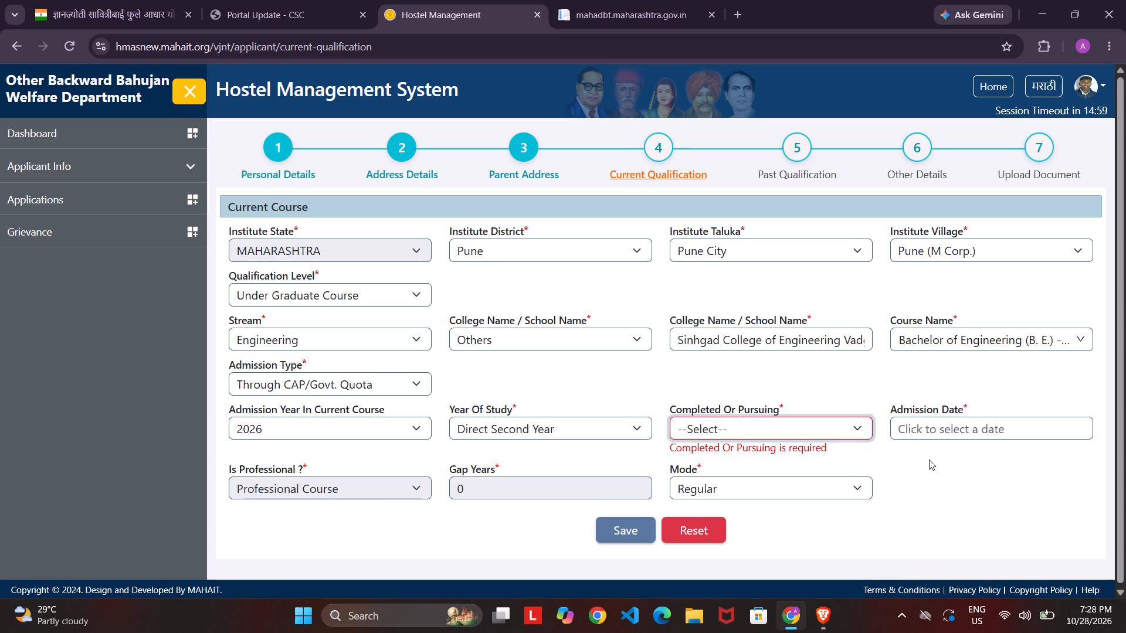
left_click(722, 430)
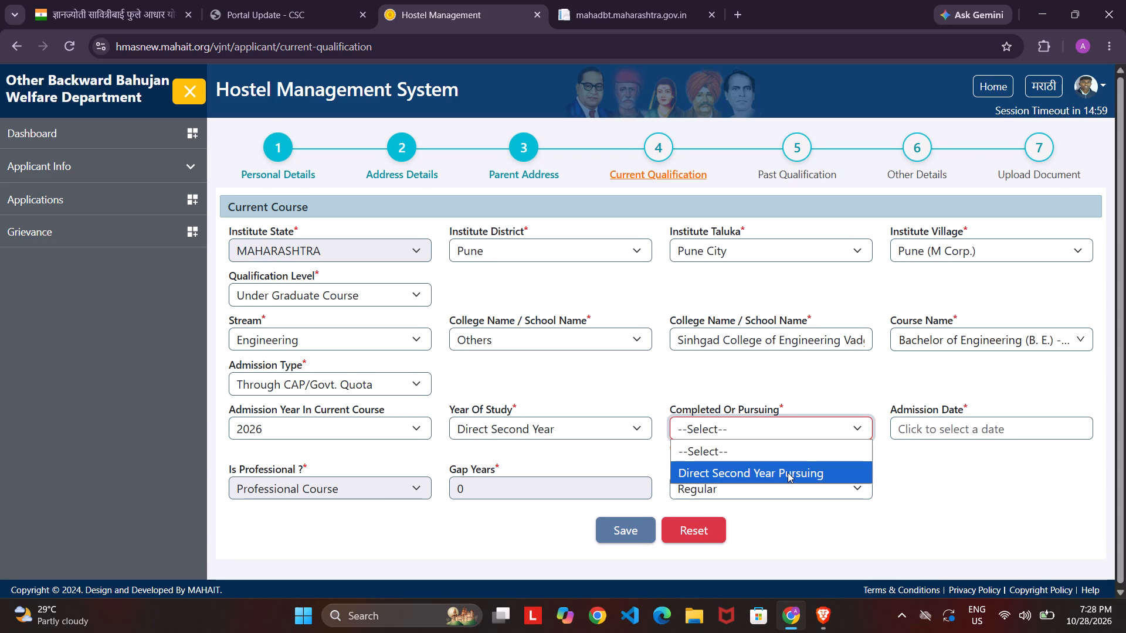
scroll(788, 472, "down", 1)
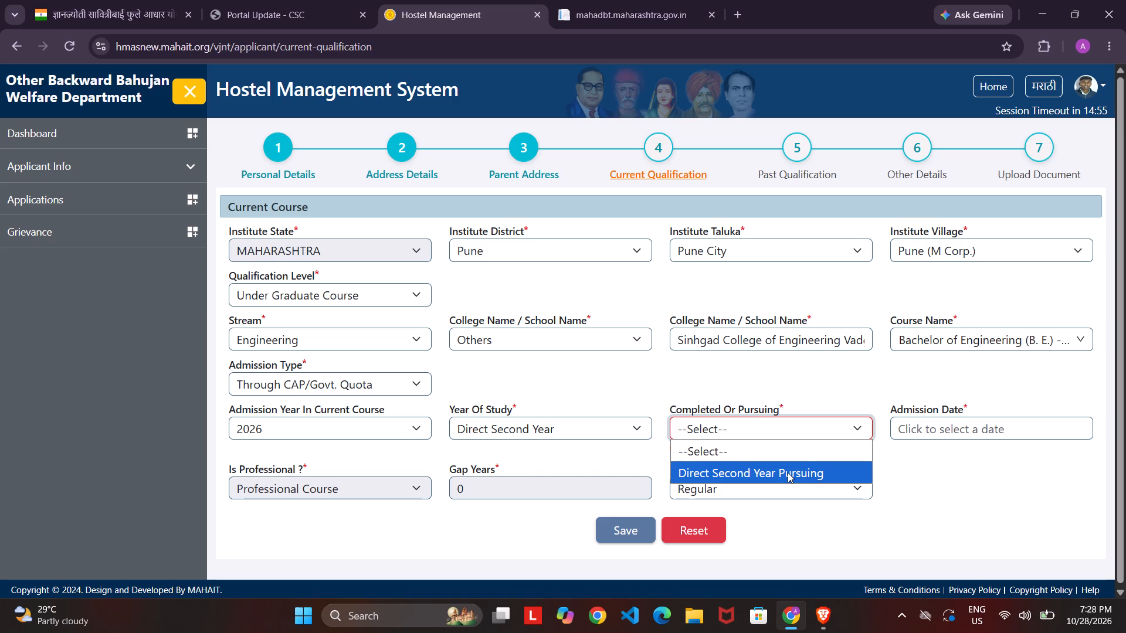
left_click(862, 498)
Set the Admission Date of the current course to 16-07-2026.
left_click(978, 421)
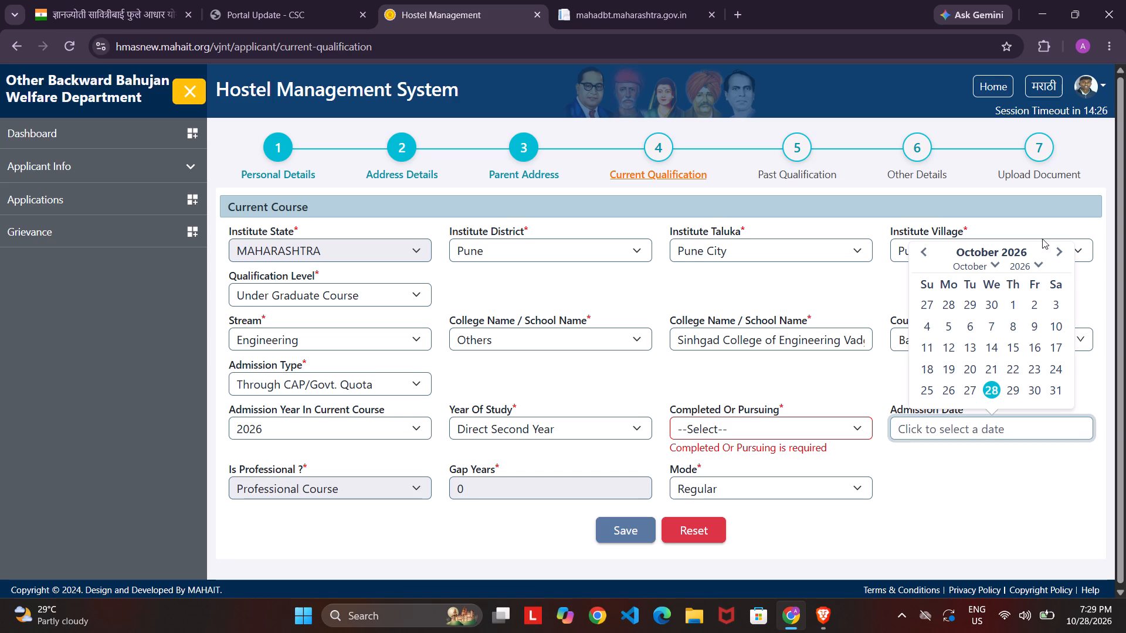
left_click(930, 248)
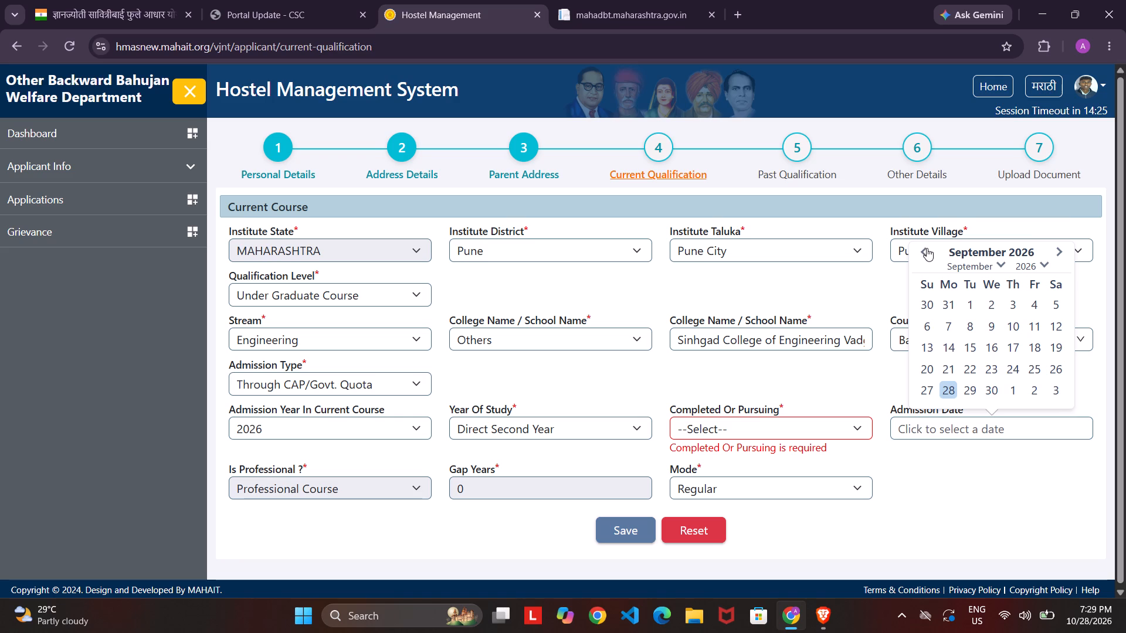
left_click(927, 248)
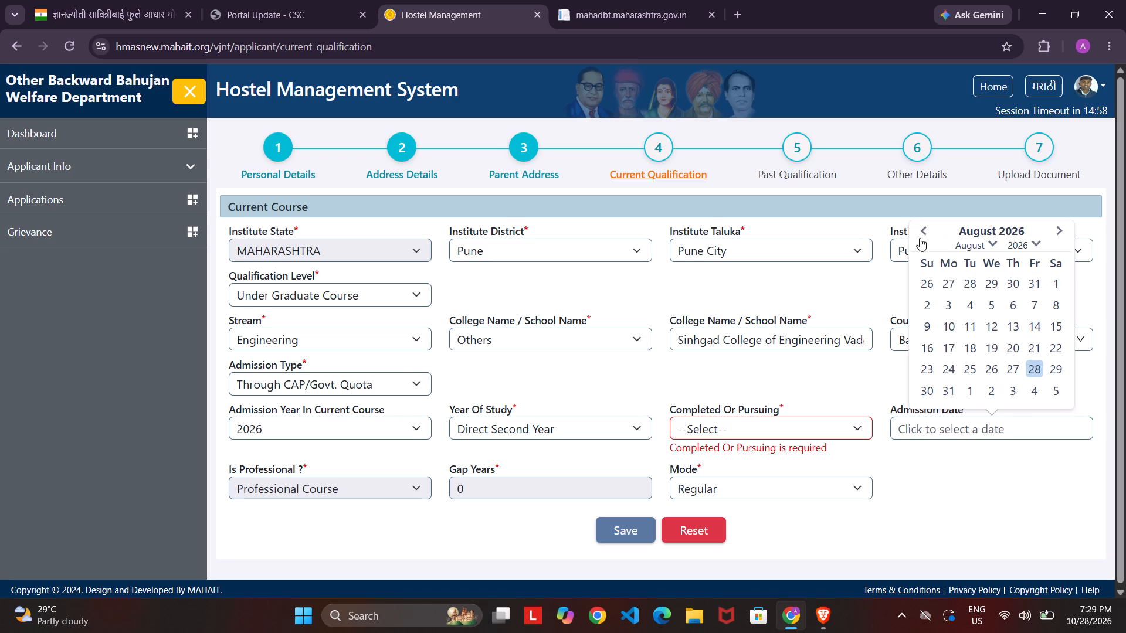
left_click(921, 233)
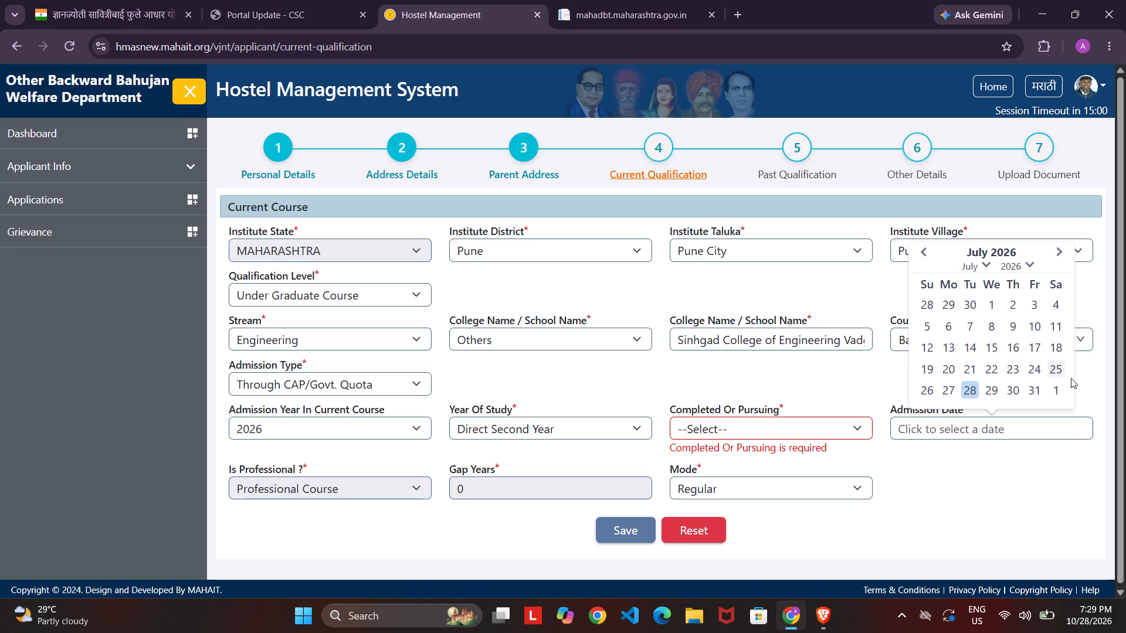
left_click(1019, 337)
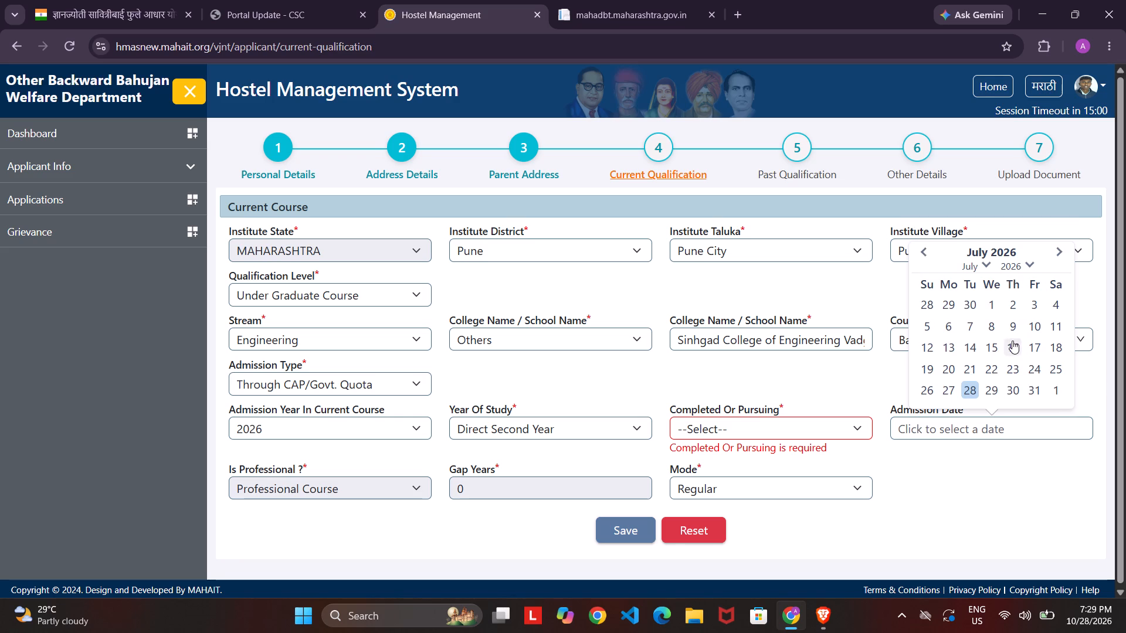
left_click(1013, 342)
double_click(1013, 342)
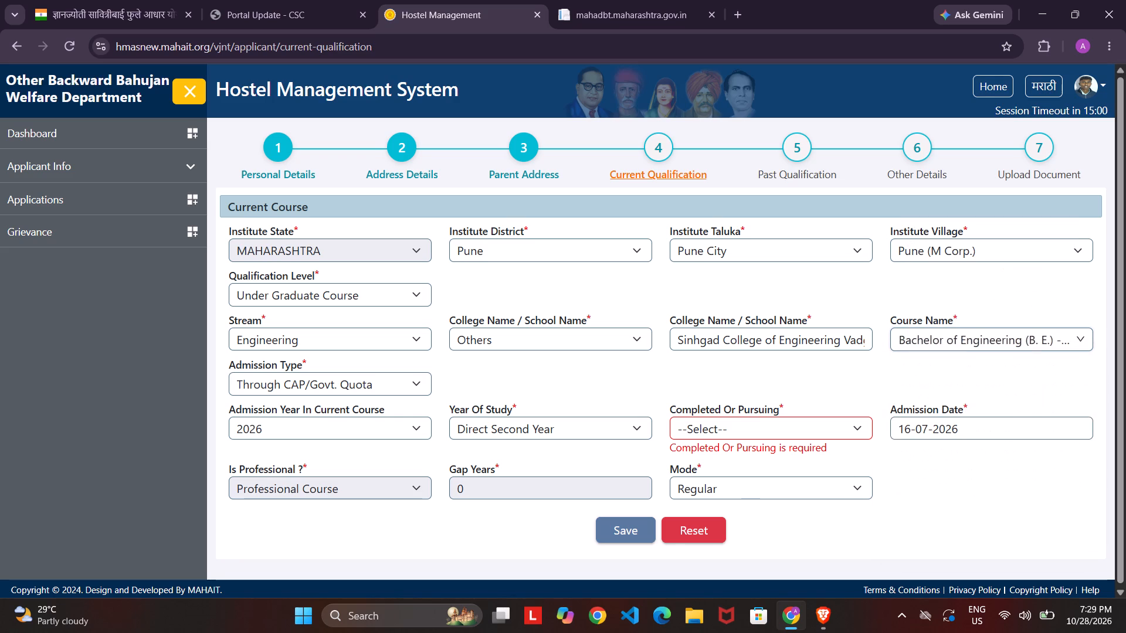
Pick the Bachelor of Engineering (B. E.) - Elec... course again from the Course Name options.
left_click(1041, 343)
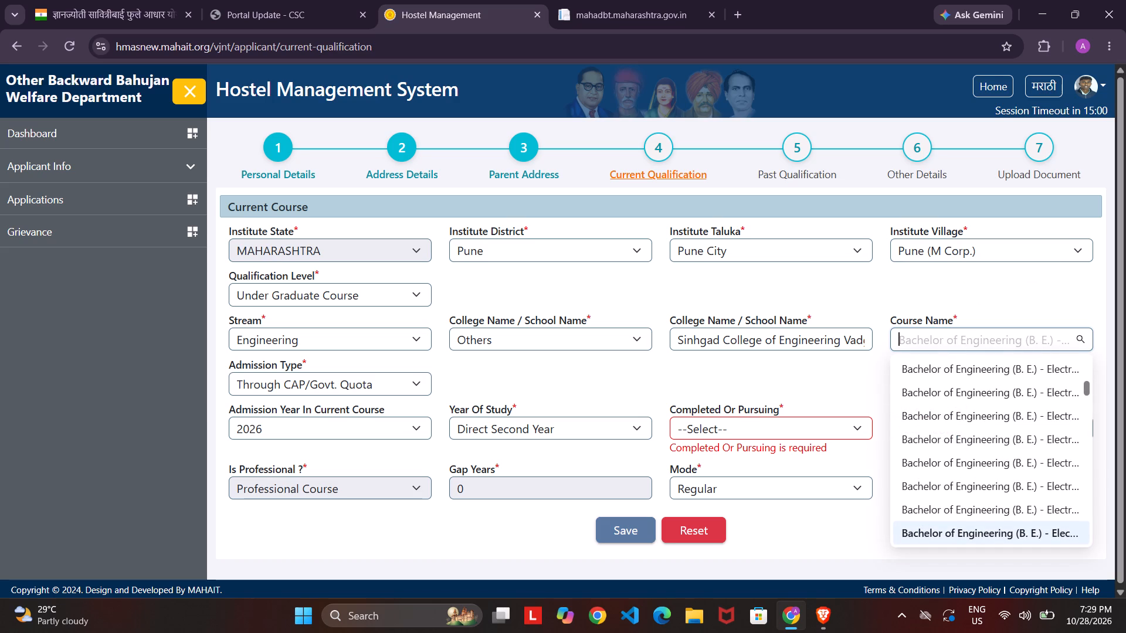
left_click(1029, 523)
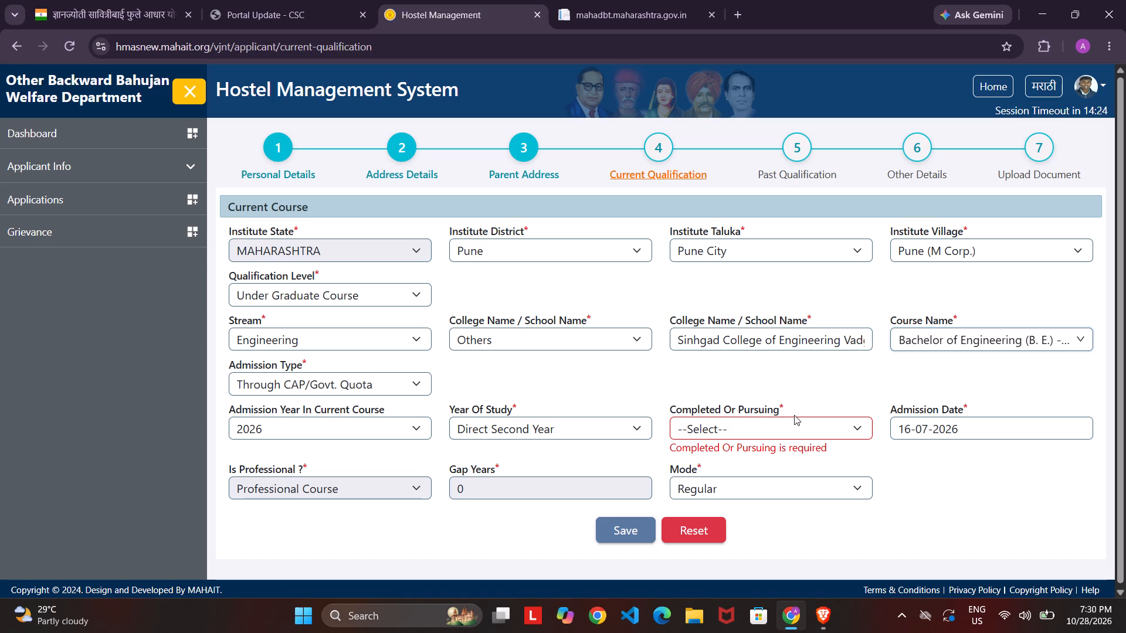
Set Completed Or Pursuing to Direct Second Year Pursuing and try to save the current course details.
left_click(767, 434)
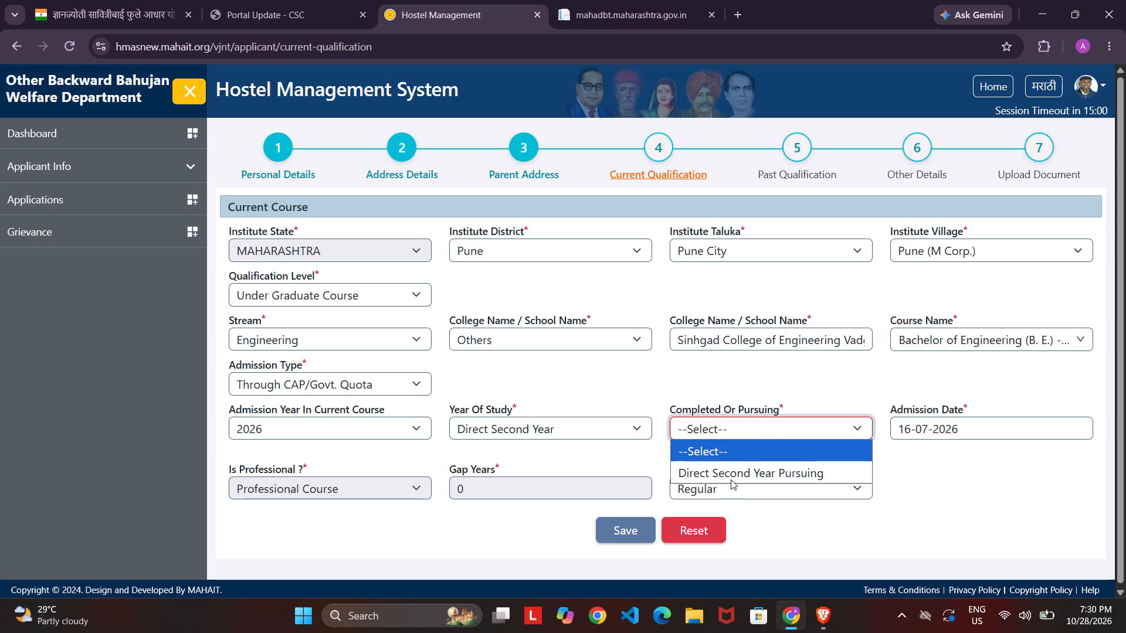
left_click(738, 479)
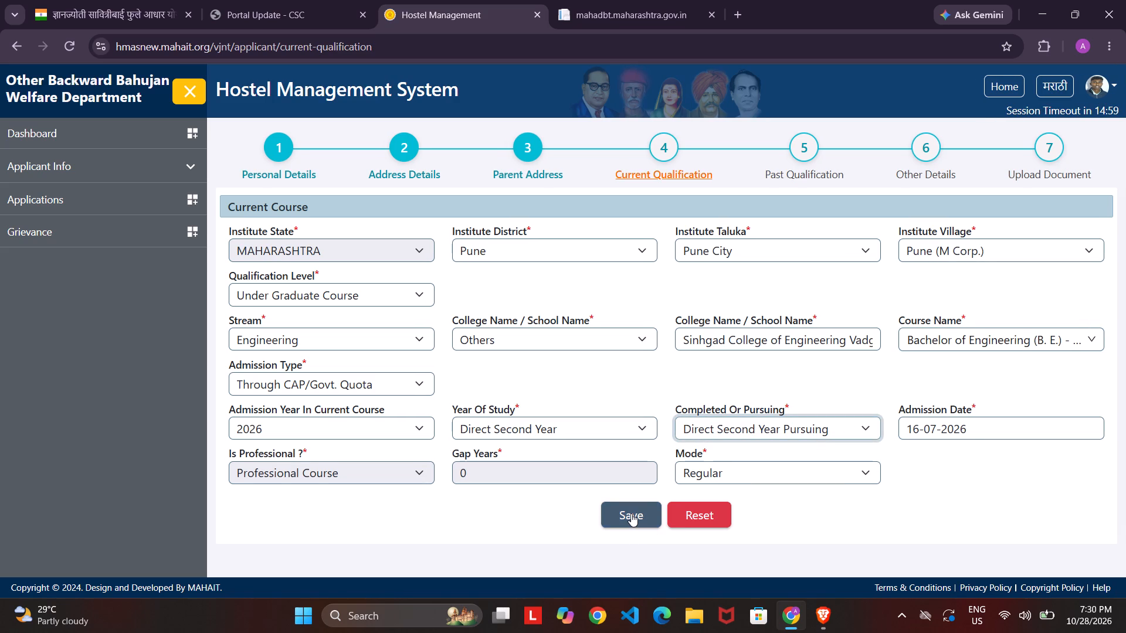
left_click(631, 513)
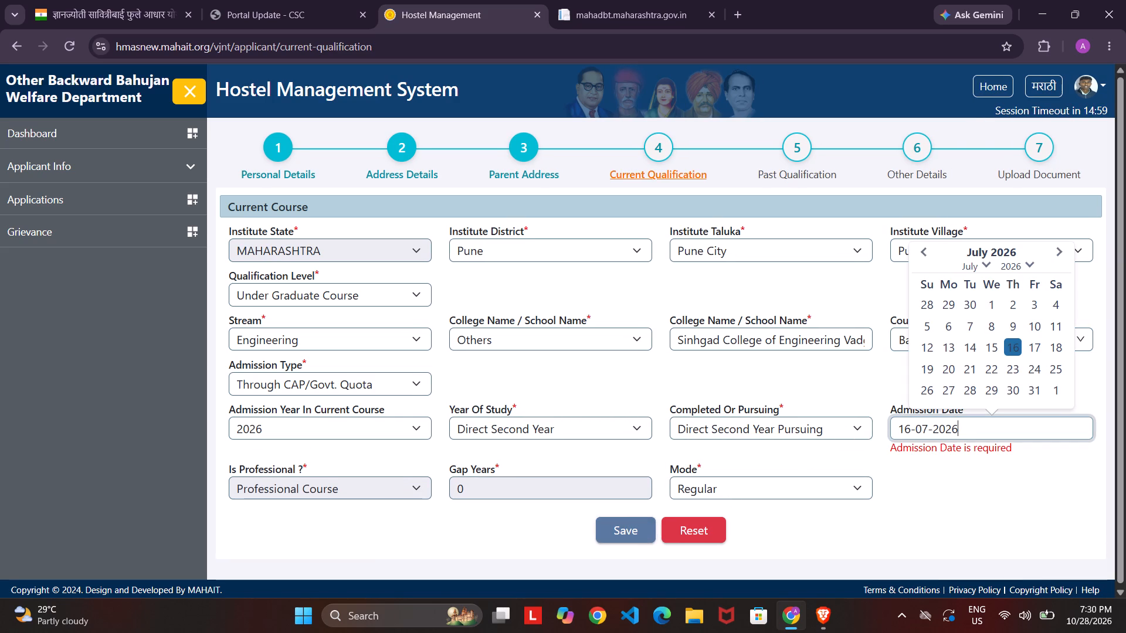
Select 16-07-2026 again as the Admission Date.
left_click(936, 467)
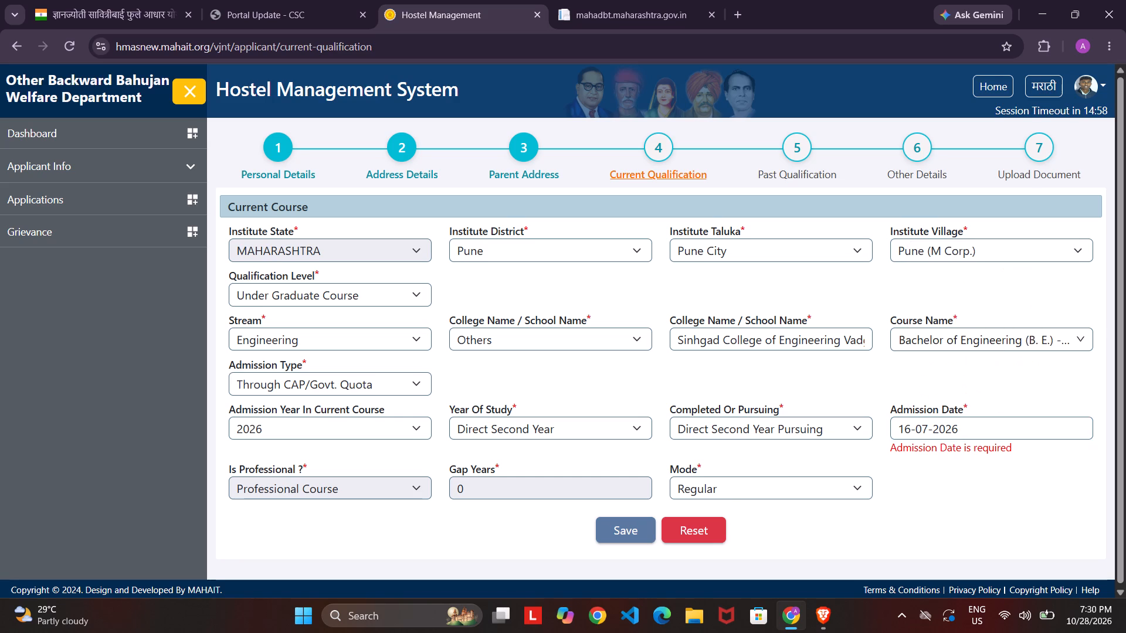
left_click(975, 423)
left_click(1010, 344)
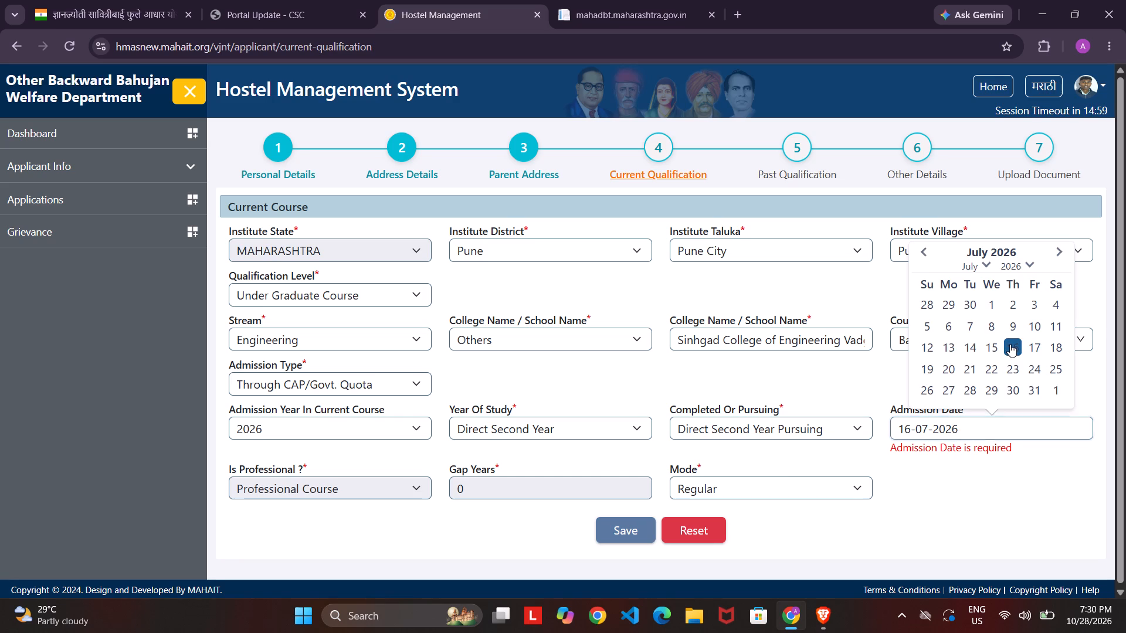
left_click(885, 504)
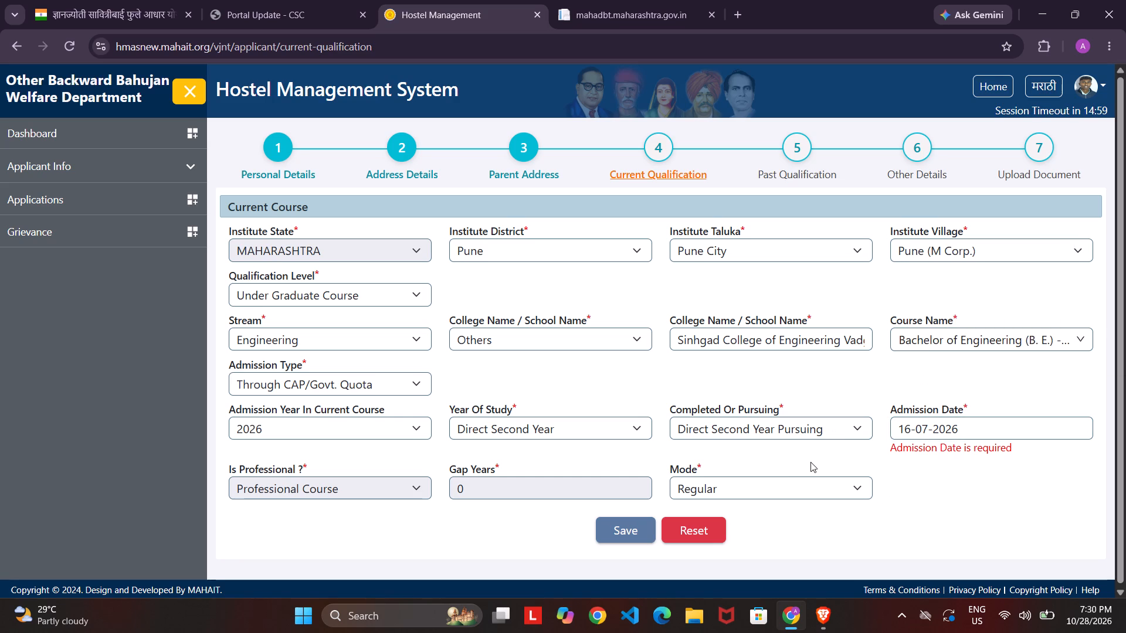
Set the Mode to Regular again, try to save the current course details, and dismiss the date calendar.
left_click(800, 478)
left_click(789, 499)
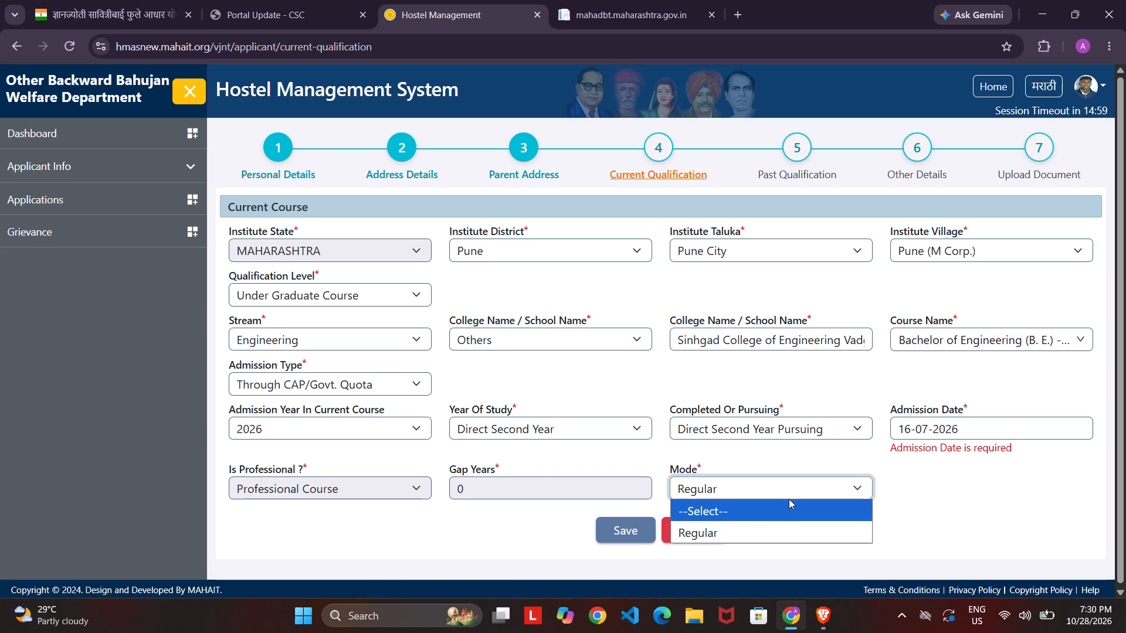
left_click(793, 525)
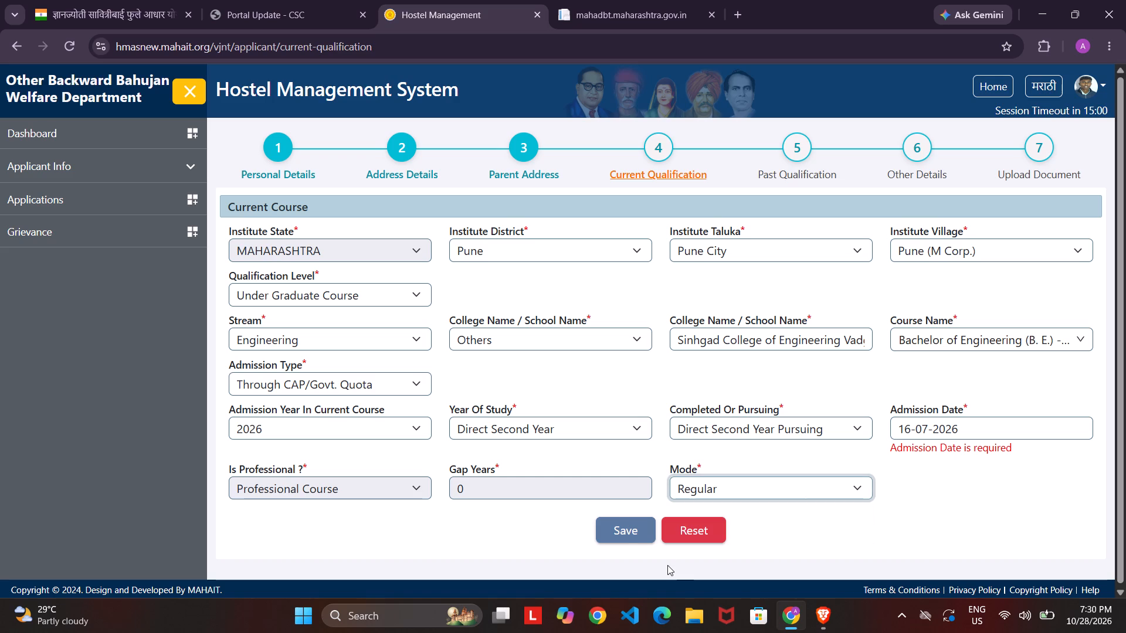
left_click(616, 519)
left_click(616, 519)
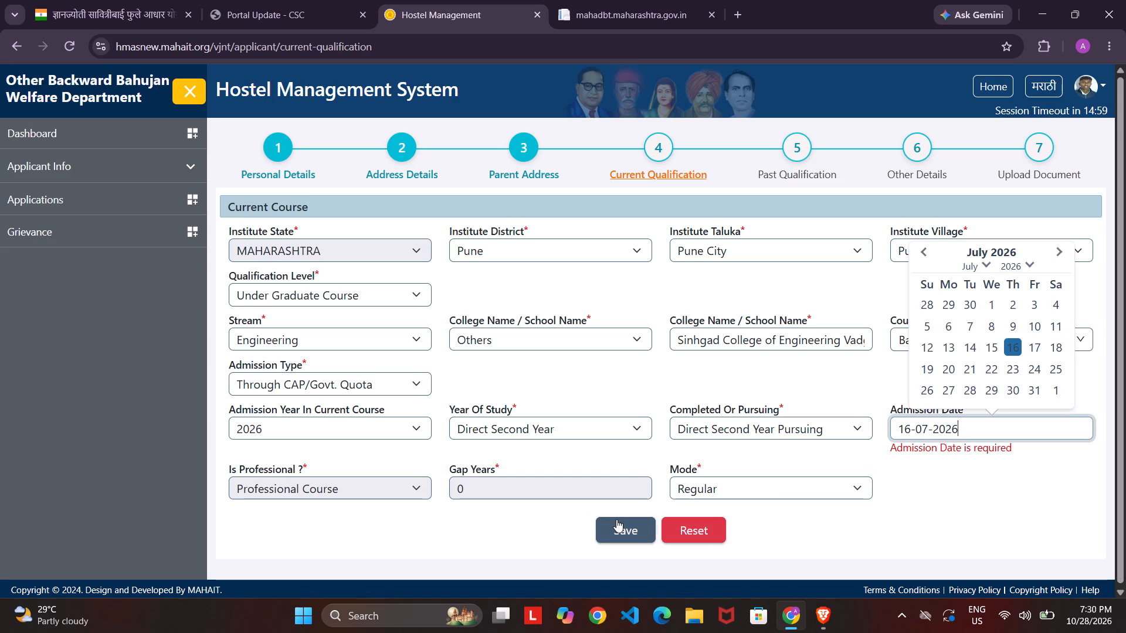
left_click(947, 287)
left_click(965, 455)
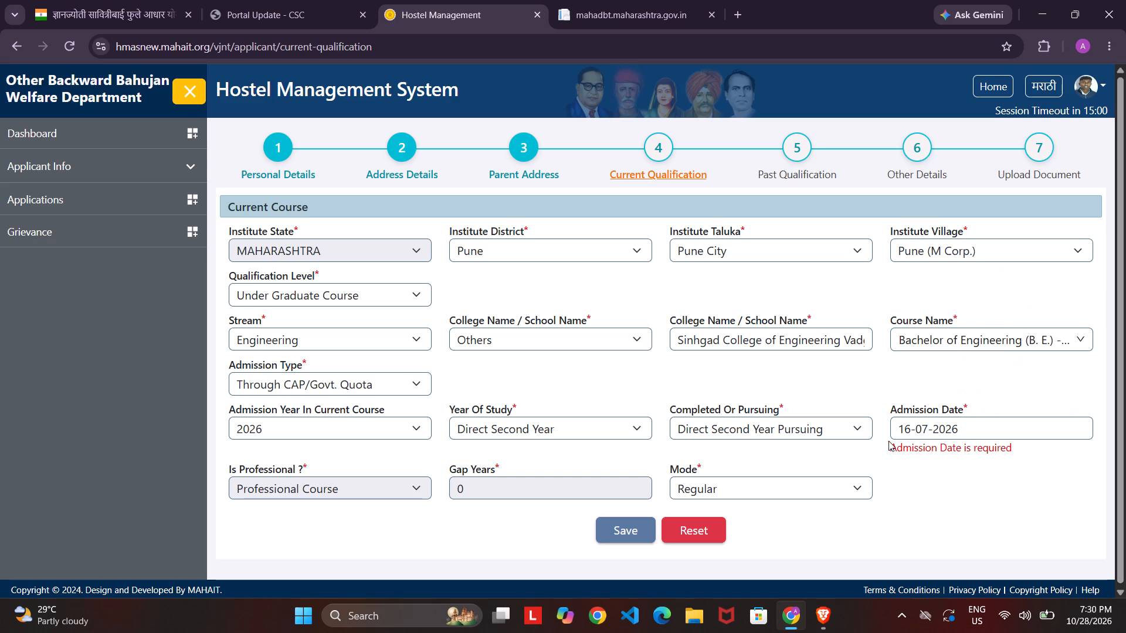
Check the available options for College Name / School Name and Year Of Study without changing them.
left_click(601, 326)
left_click(596, 331)
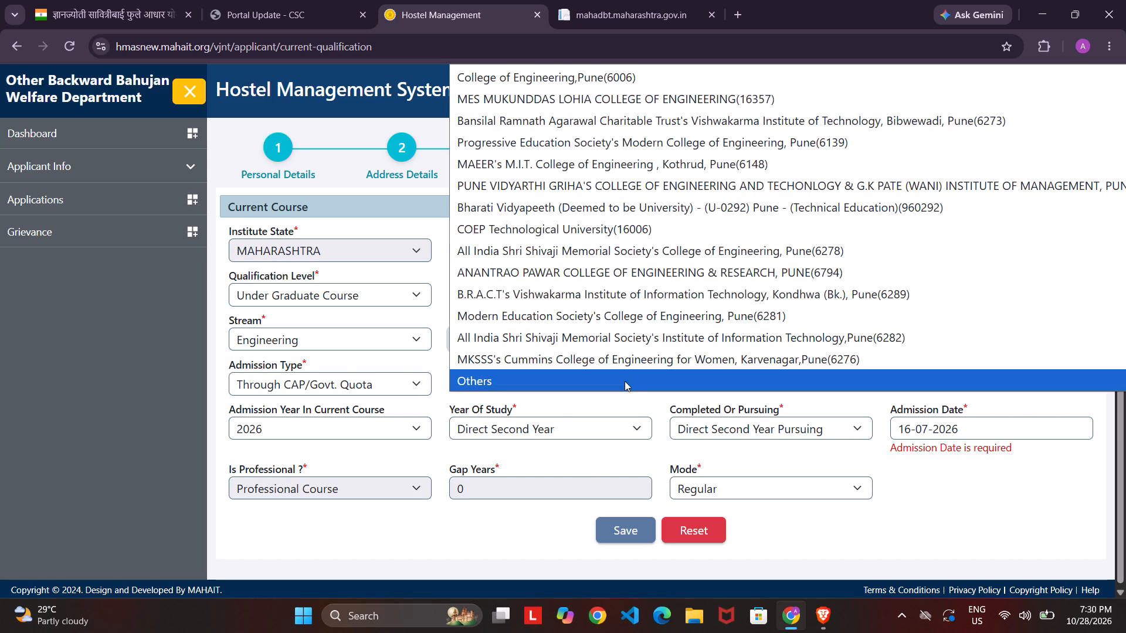
left_click(958, 536)
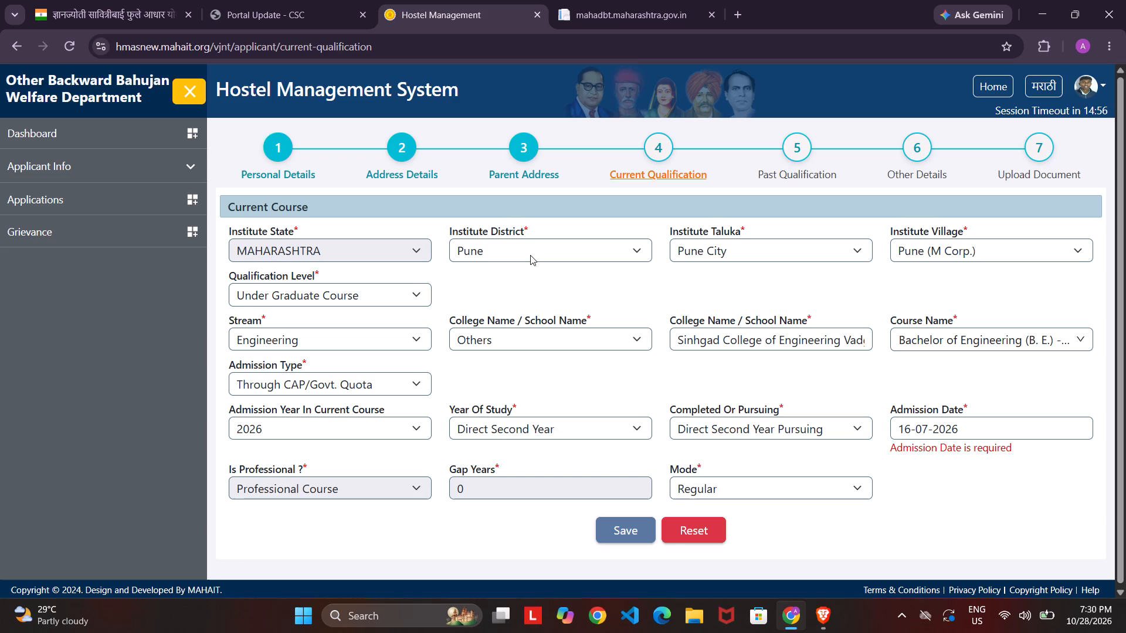
left_click(621, 435)
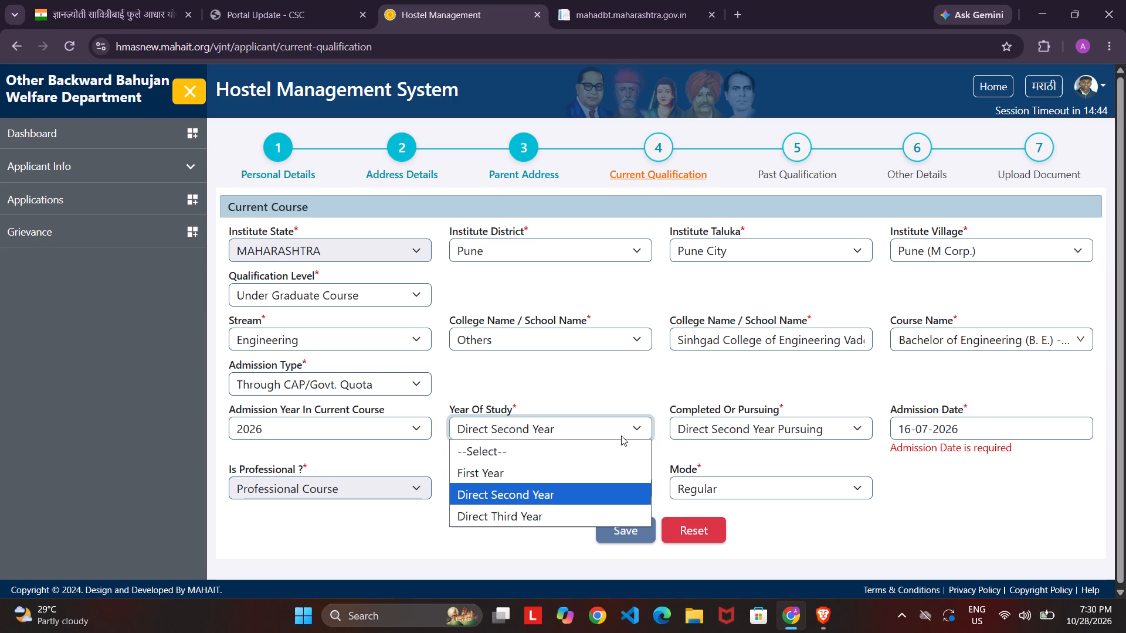
left_click(917, 551)
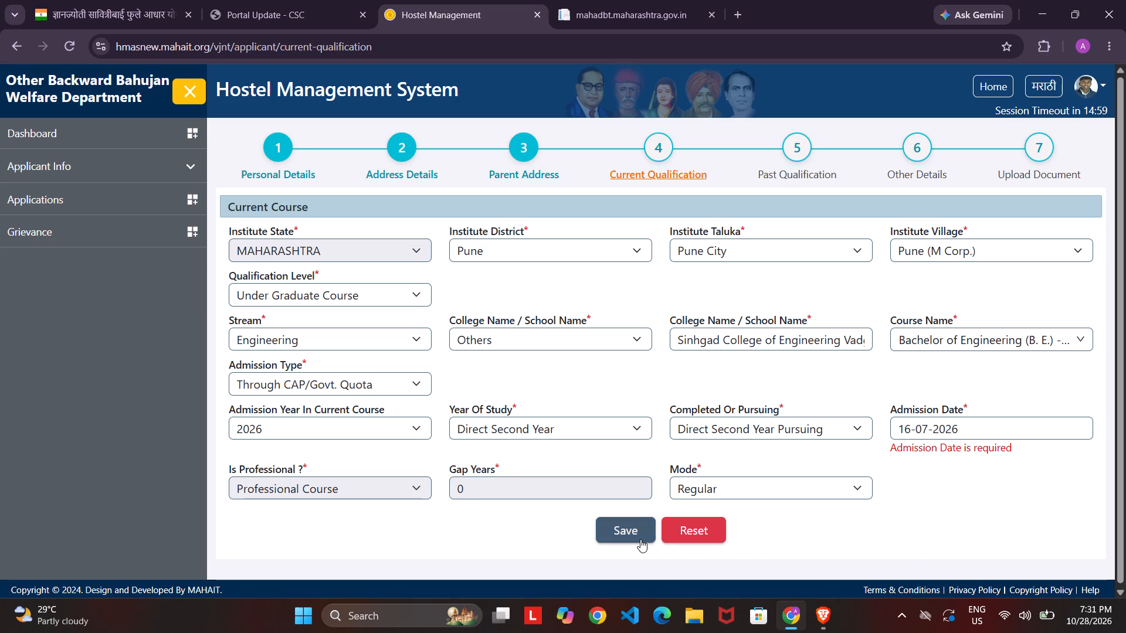
Try again to save the current course details.
left_click(640, 539)
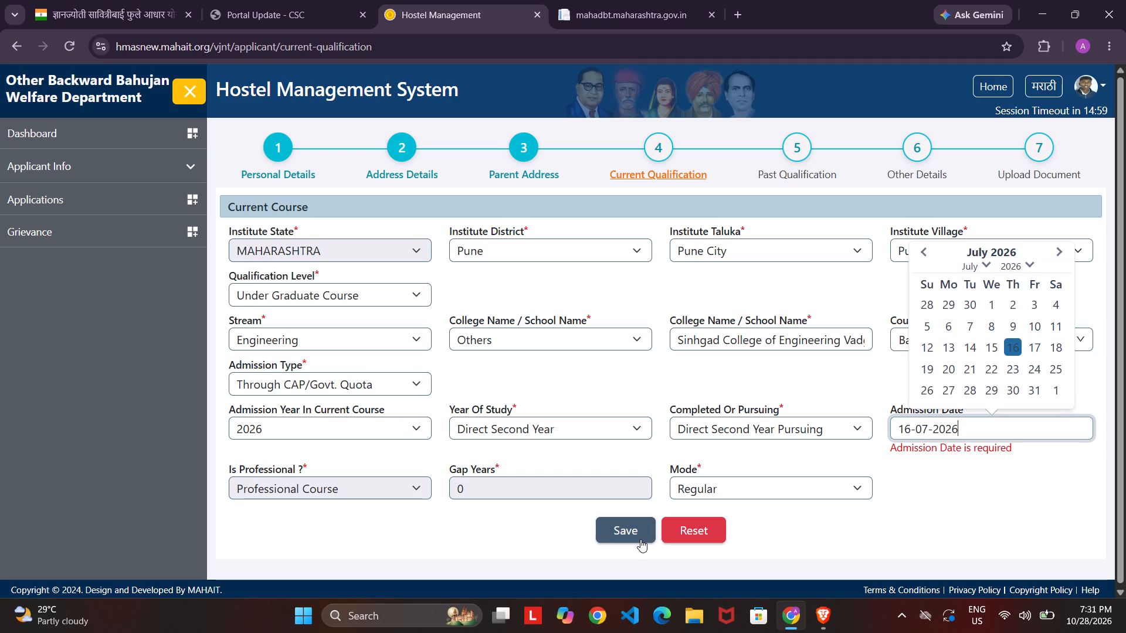
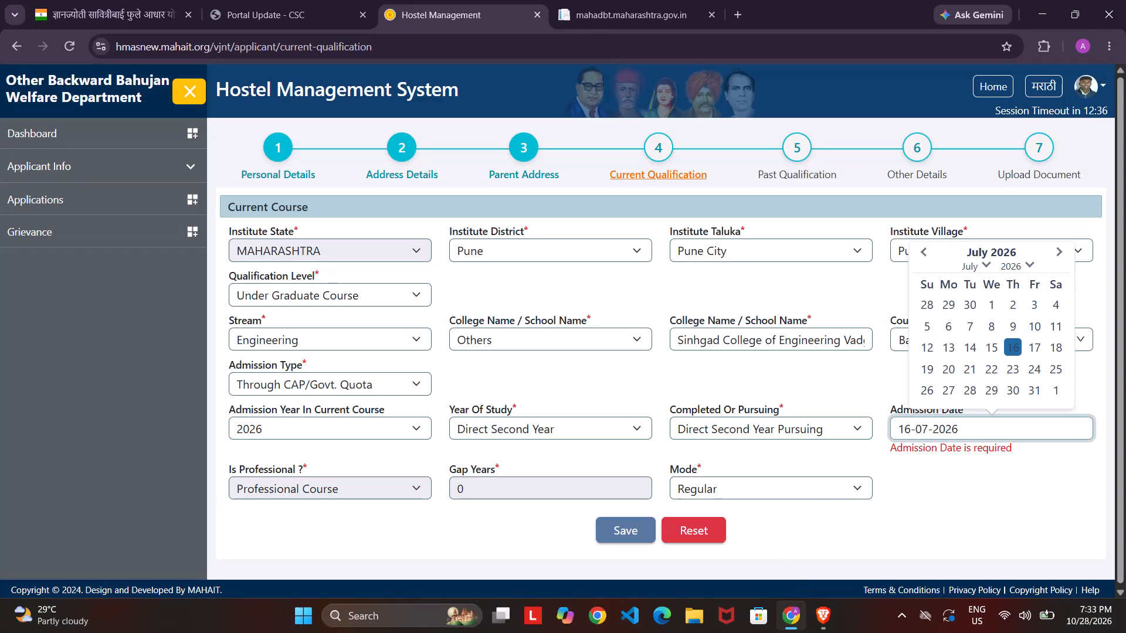
Re-enter the Admission Date, picking 15-07-2026 first and 16-07-2026 as the final date, and save the current course details.
left_click(993, 352)
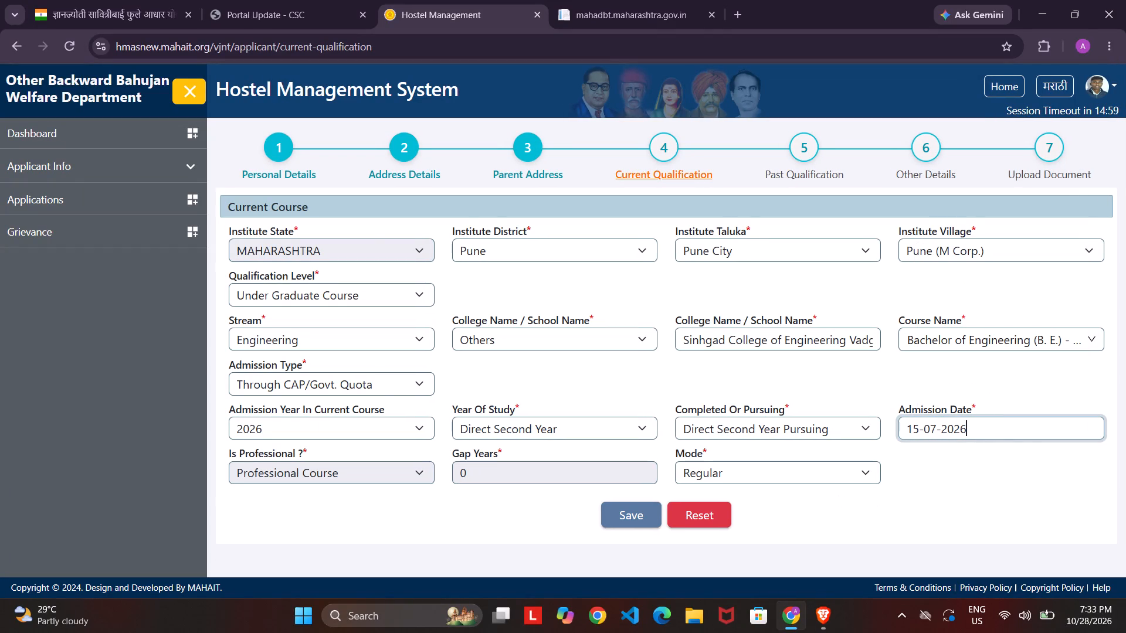
left_click(991, 426)
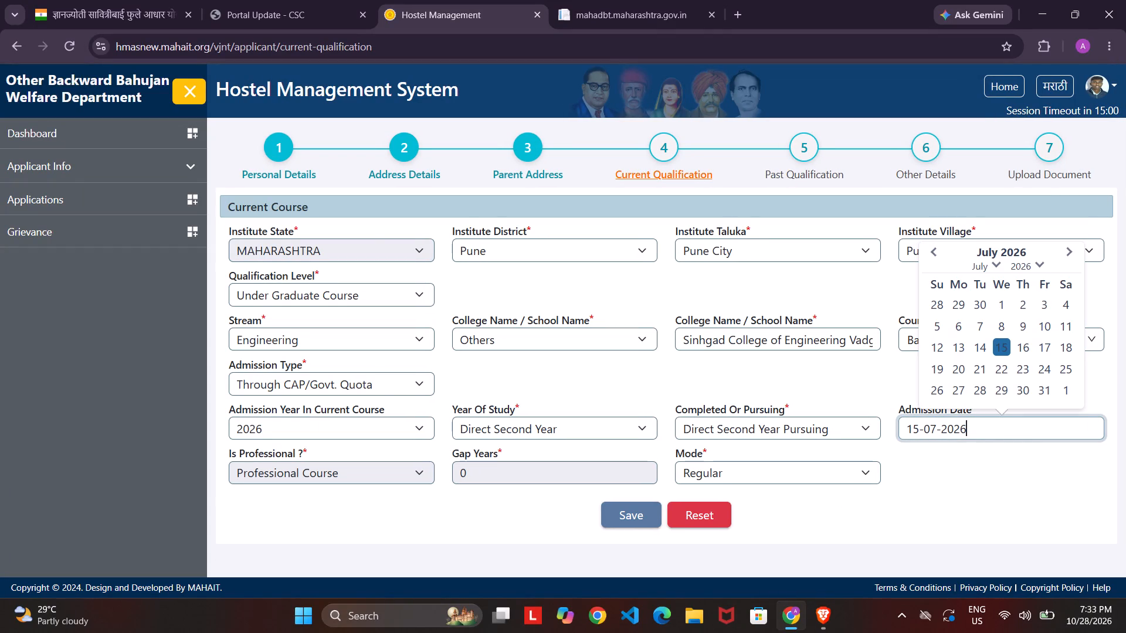
left_click(1025, 352)
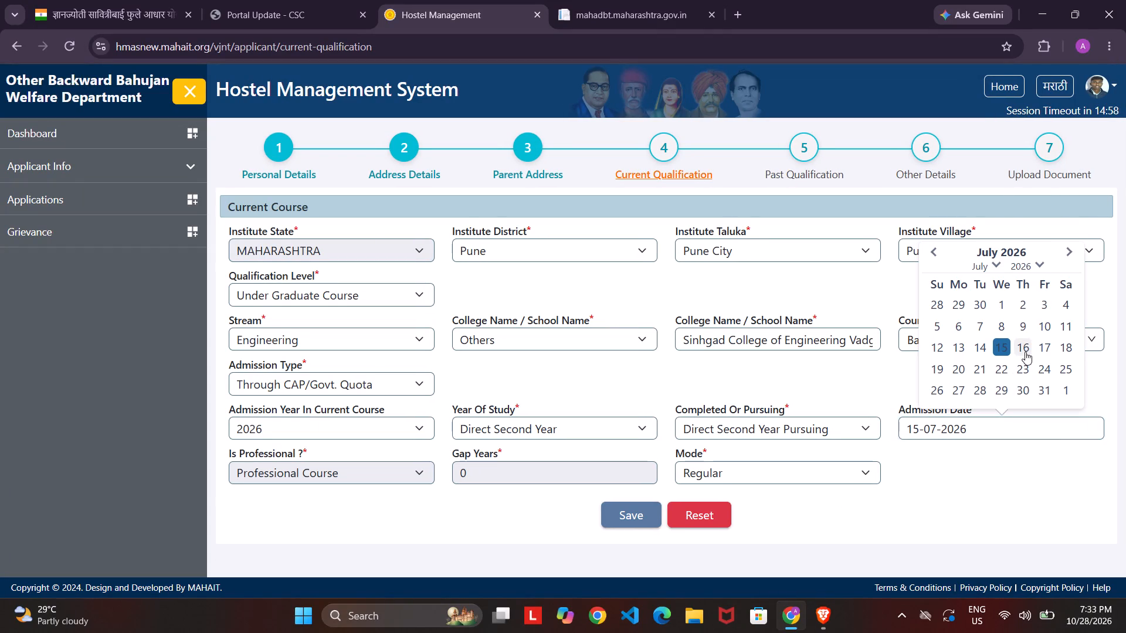
left_click(979, 486)
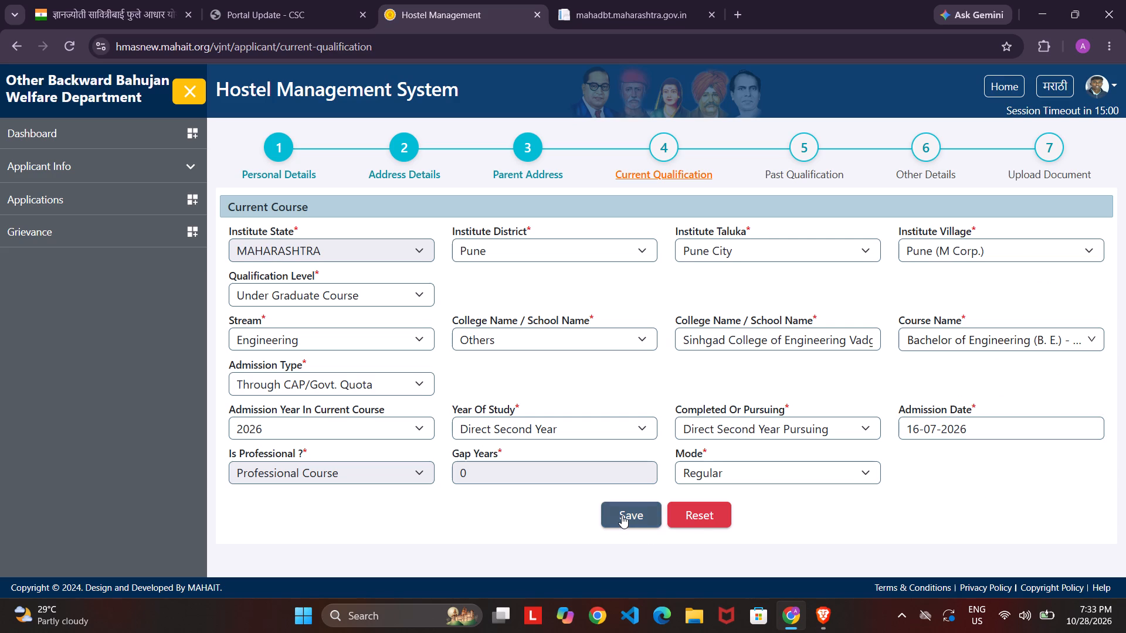
left_click(622, 515)
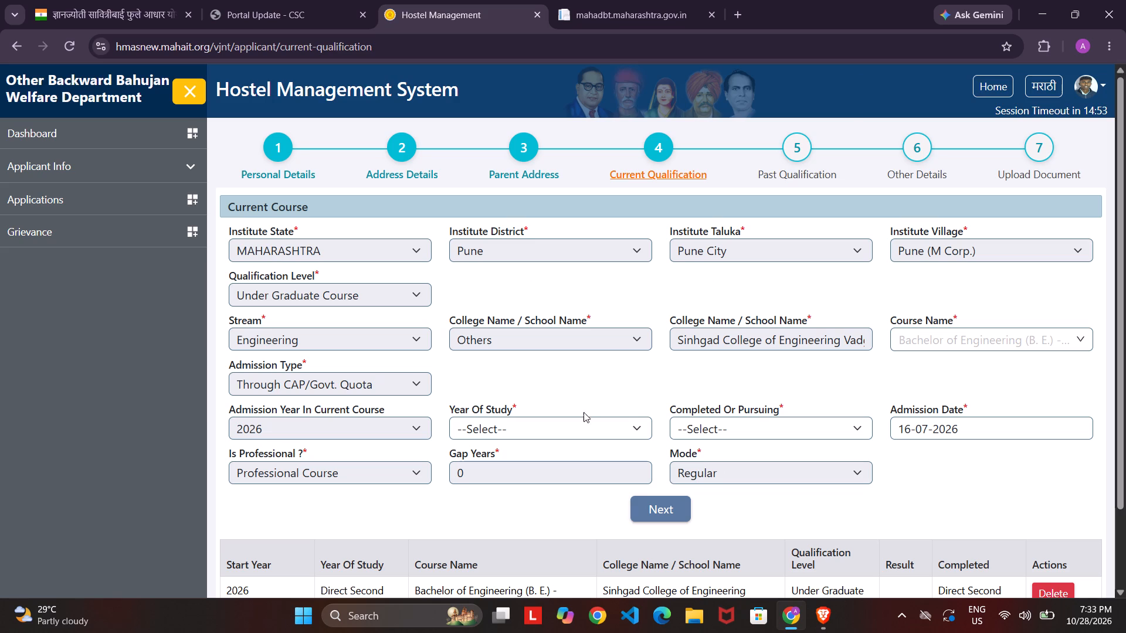
Review the saved course entry and check the Year Of Study and Completed Or Pursuing options without selecting any.
scroll(674, 447, "down", 2)
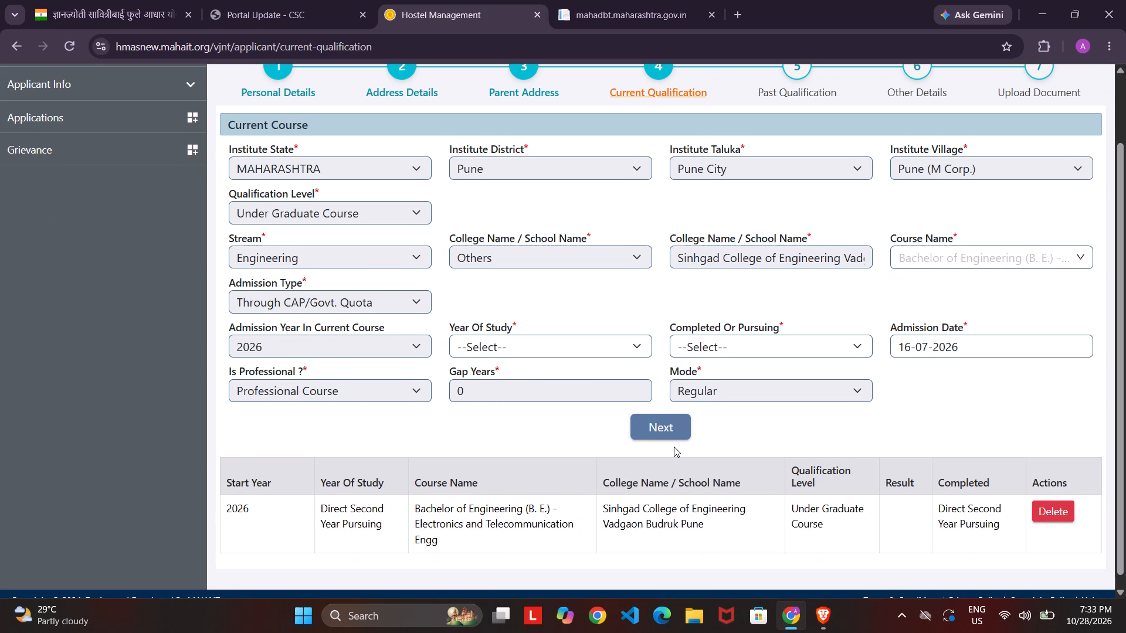
scroll(674, 447, "down", 2)
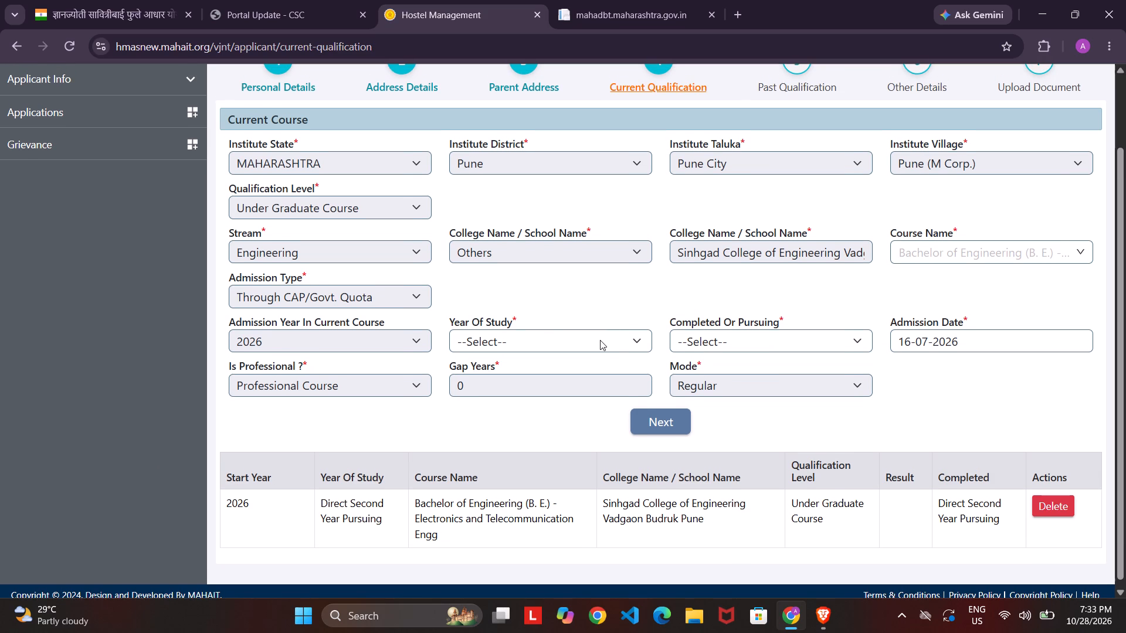
left_click(600, 340)
left_click(722, 330)
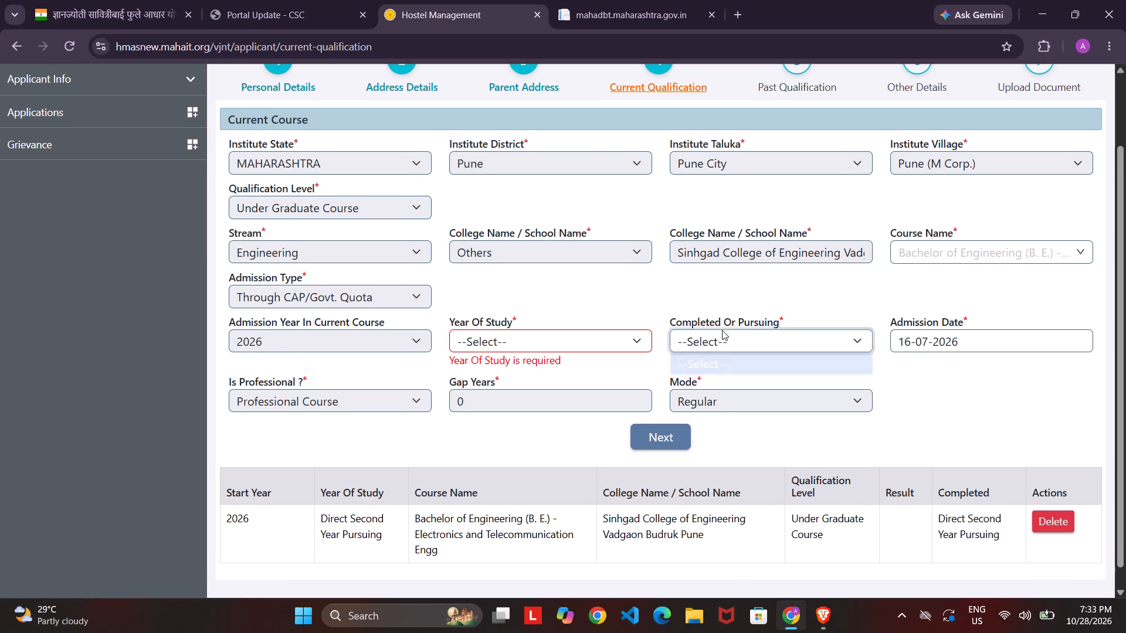
left_click(940, 390)
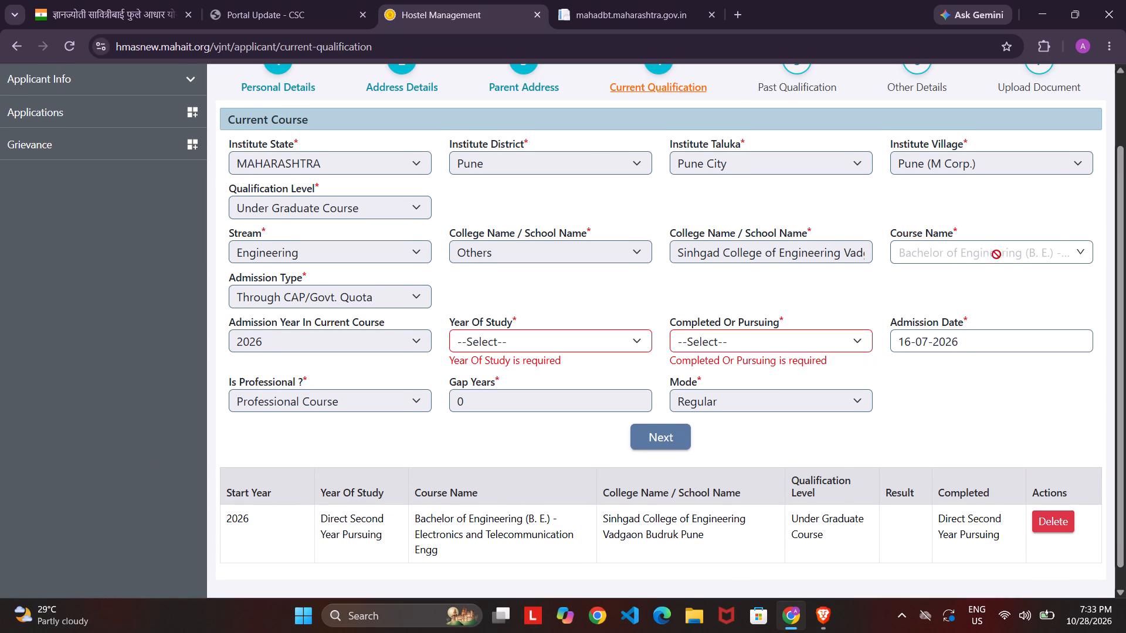
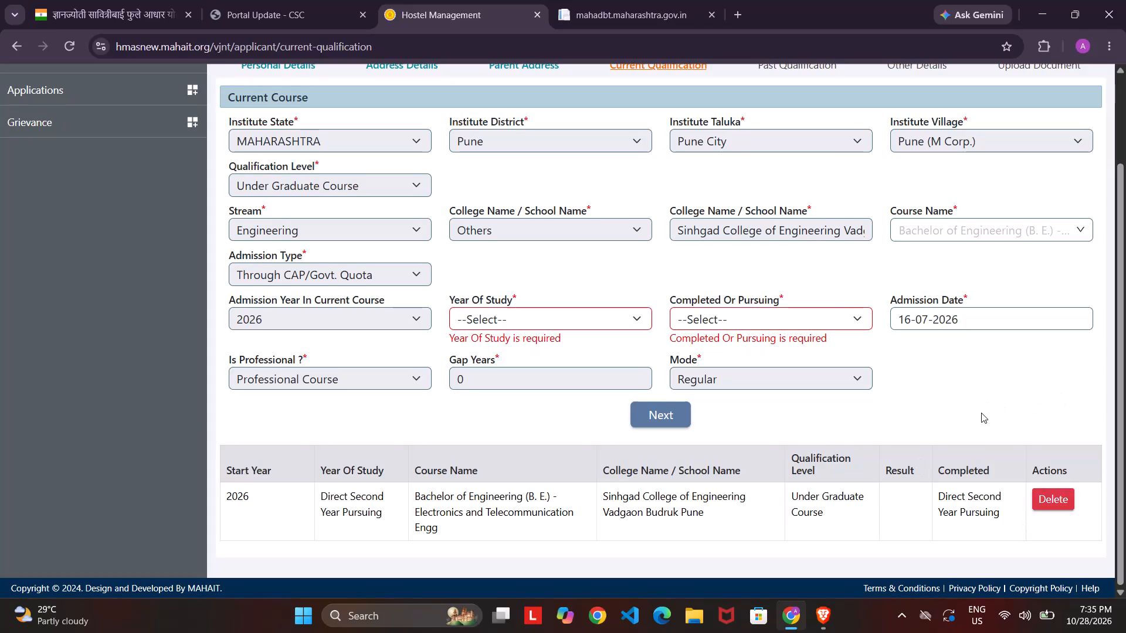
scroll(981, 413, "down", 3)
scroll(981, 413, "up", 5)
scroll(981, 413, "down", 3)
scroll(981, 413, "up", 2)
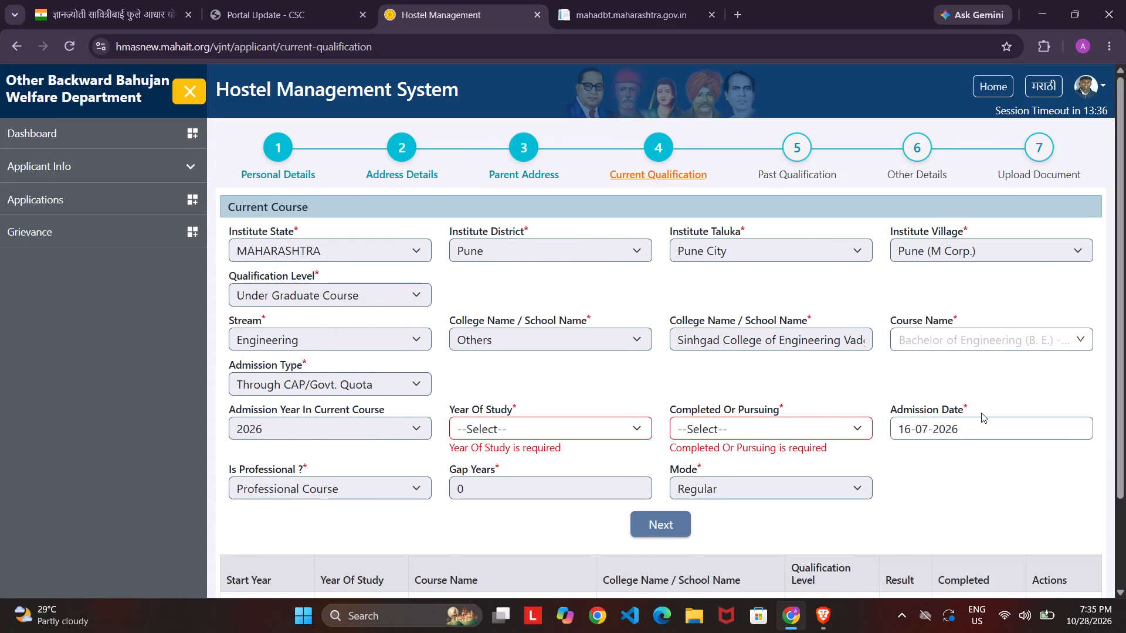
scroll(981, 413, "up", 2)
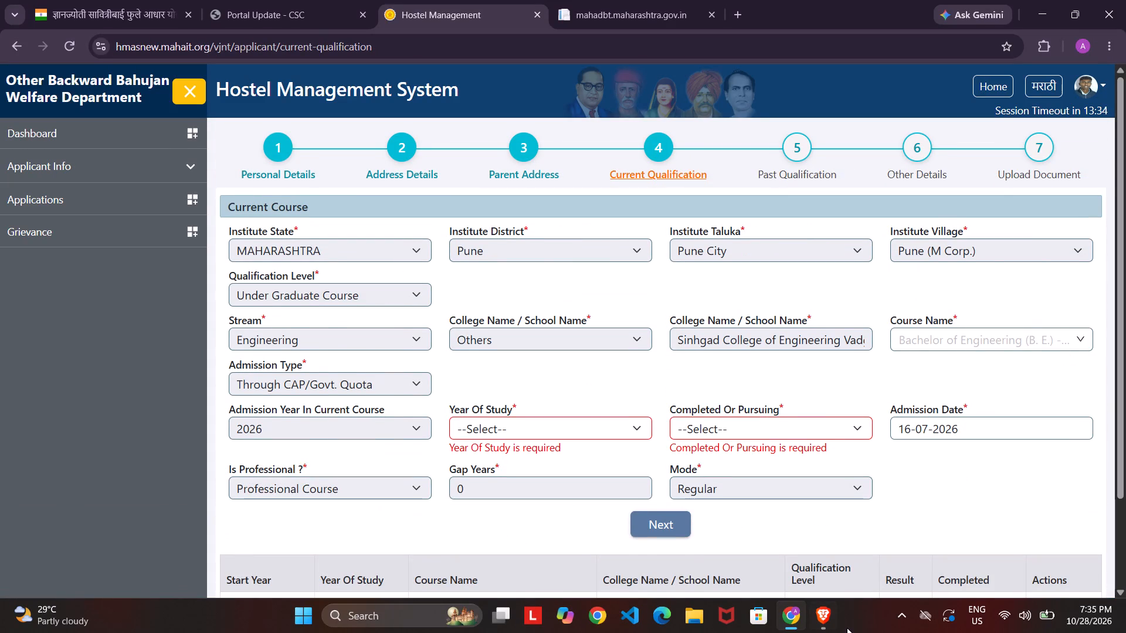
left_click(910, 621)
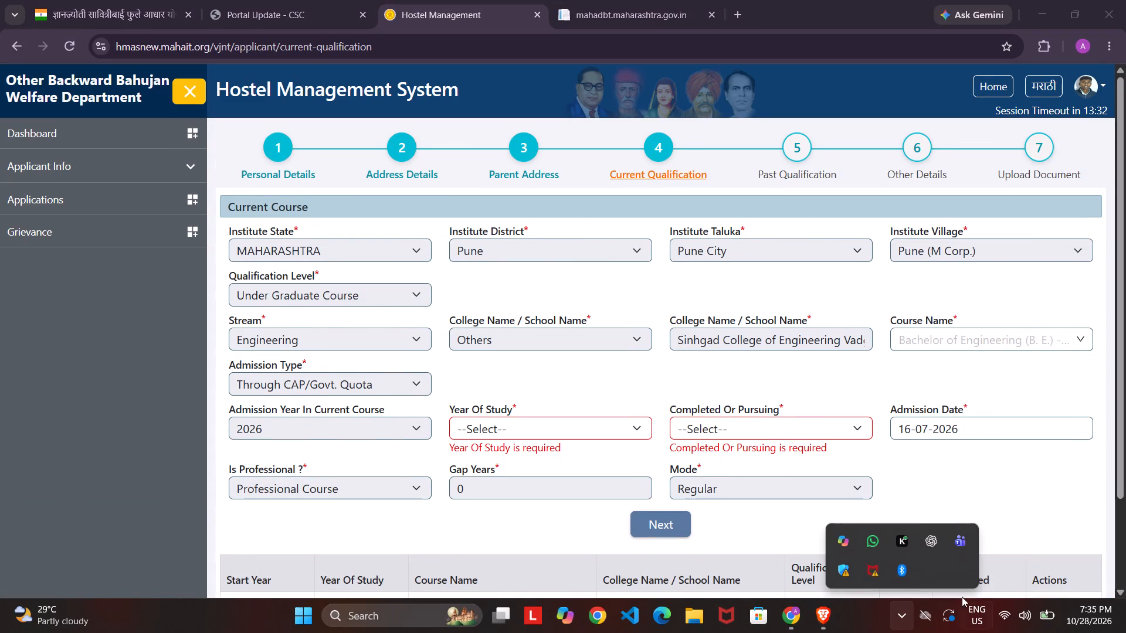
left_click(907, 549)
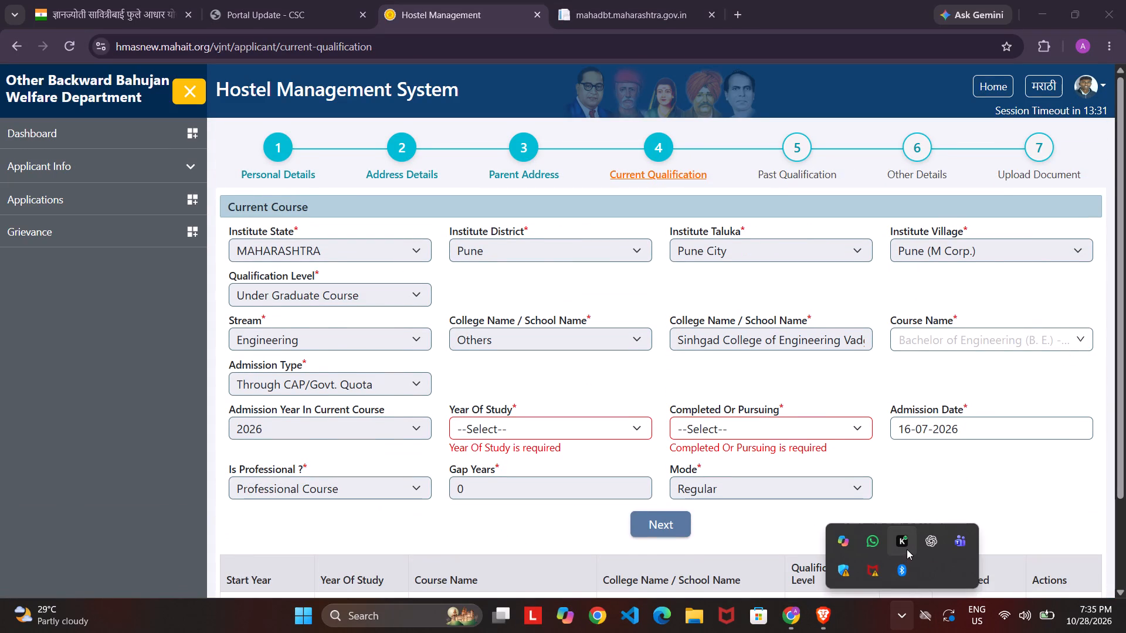
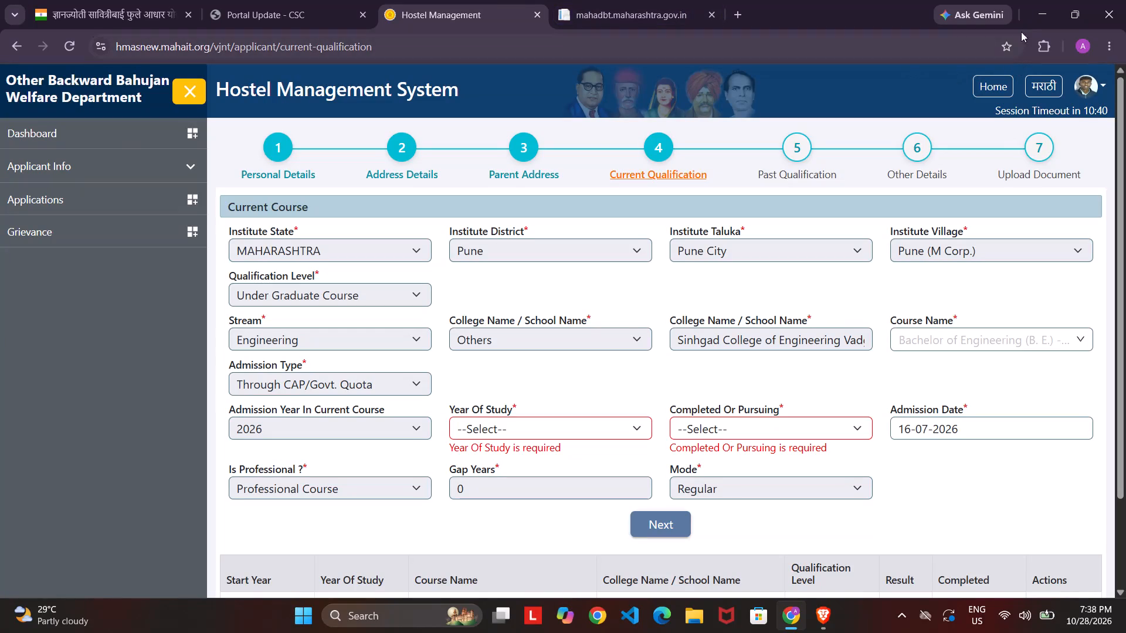
Minimize the open browser windows to reach the desktop and refresh it.
left_click(1036, 13)
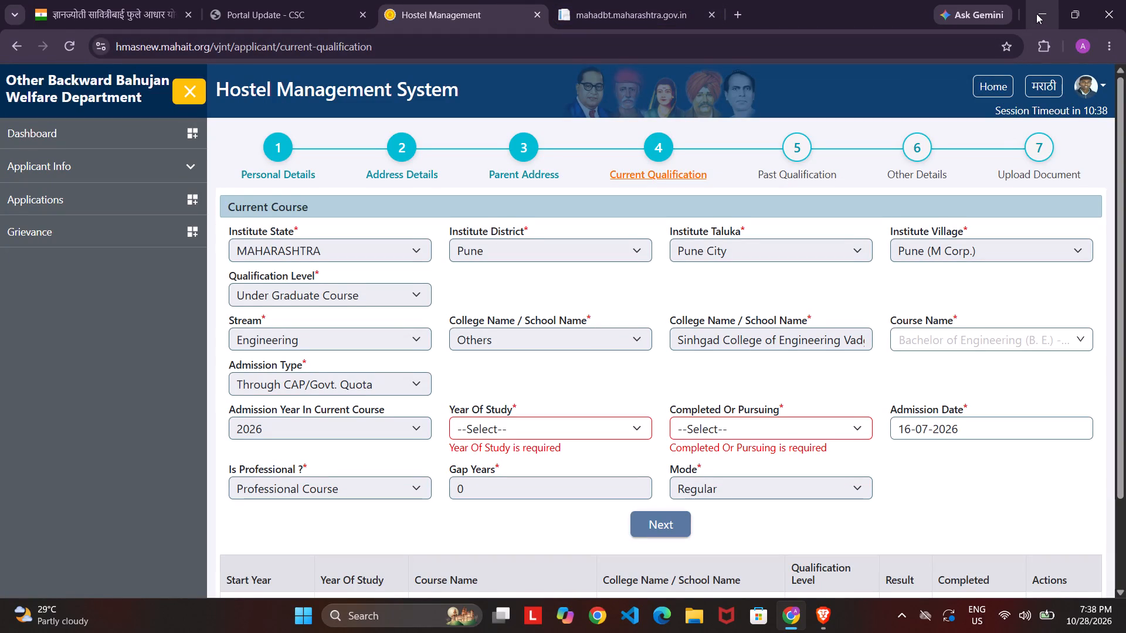
left_click(1036, 13)
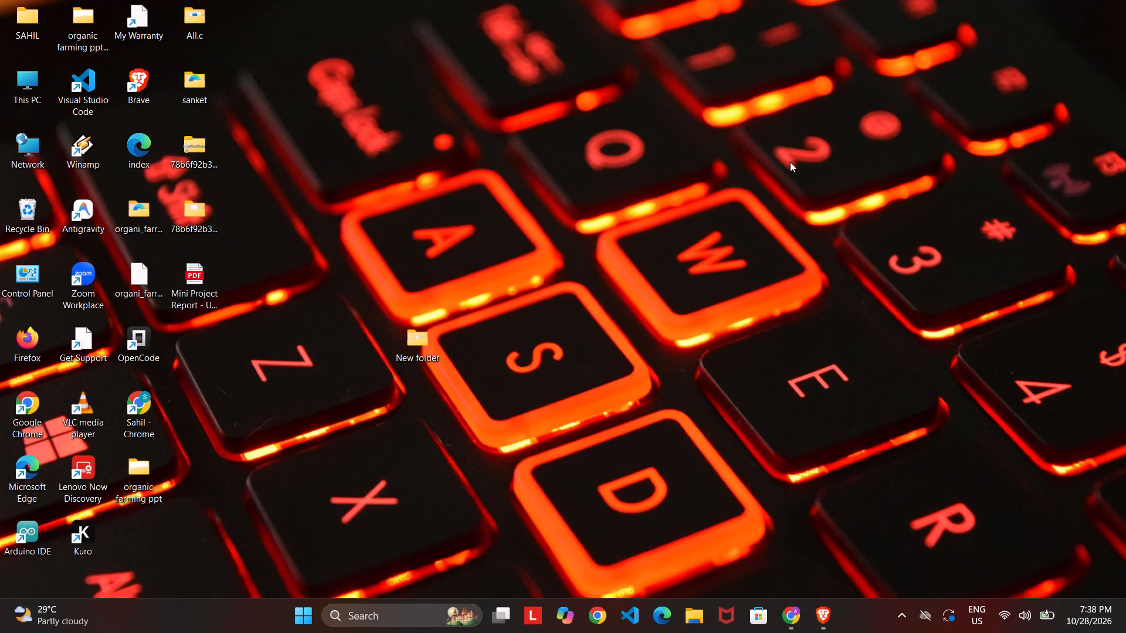
right_click(790, 162)
right_click(790, 162)
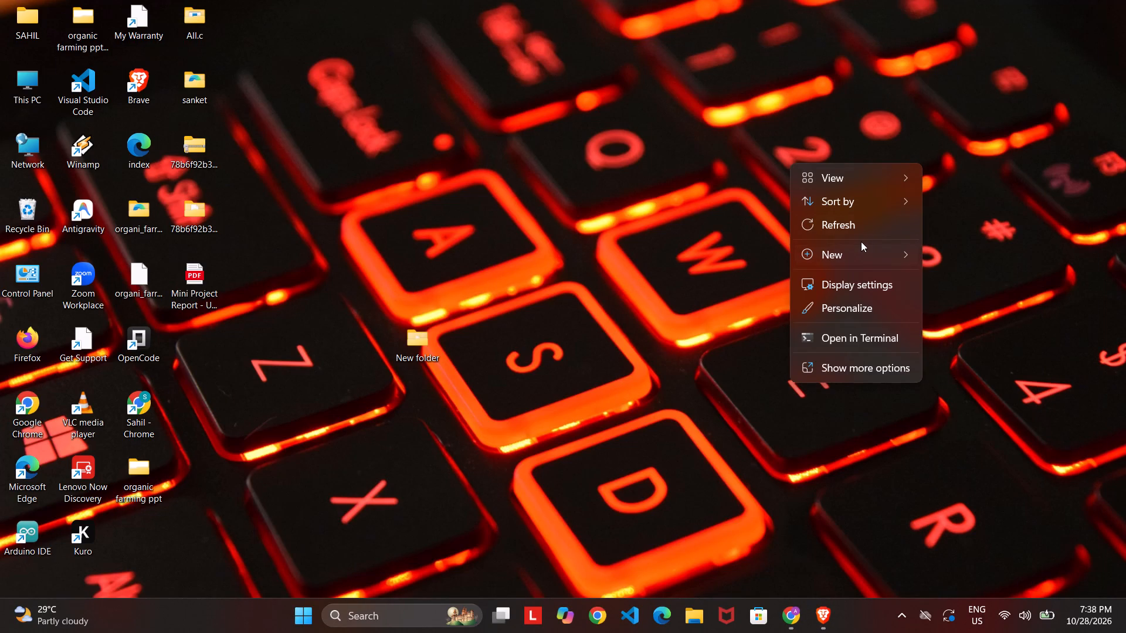
left_click(870, 227)
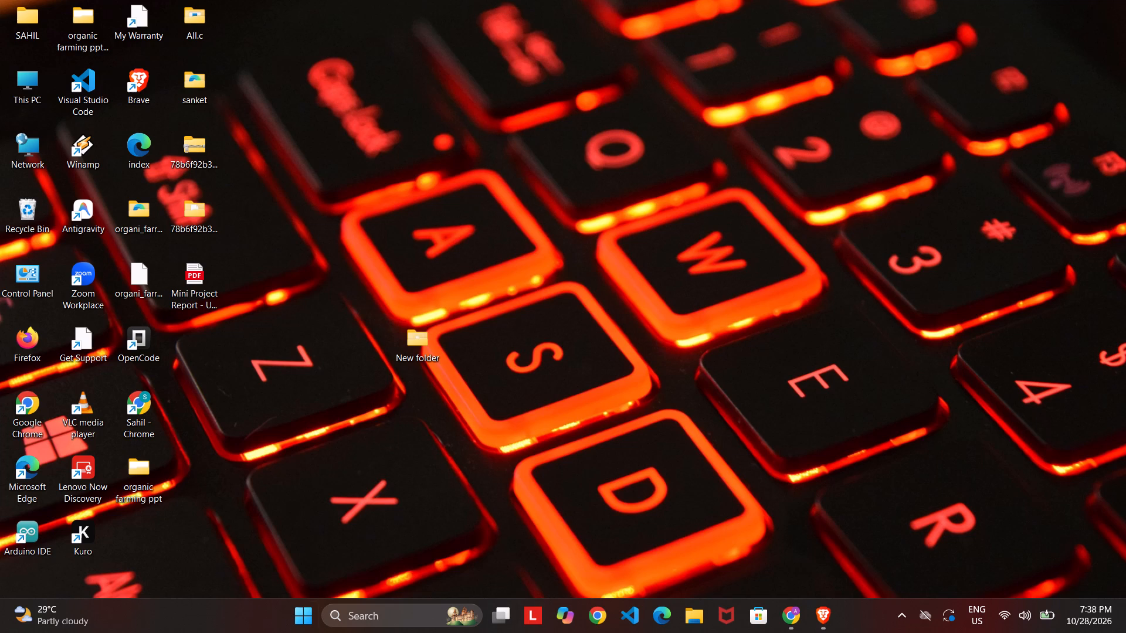
Bring up the computer's power options for locking, sleeping, shutting down or restarting.
left_click(297, 621)
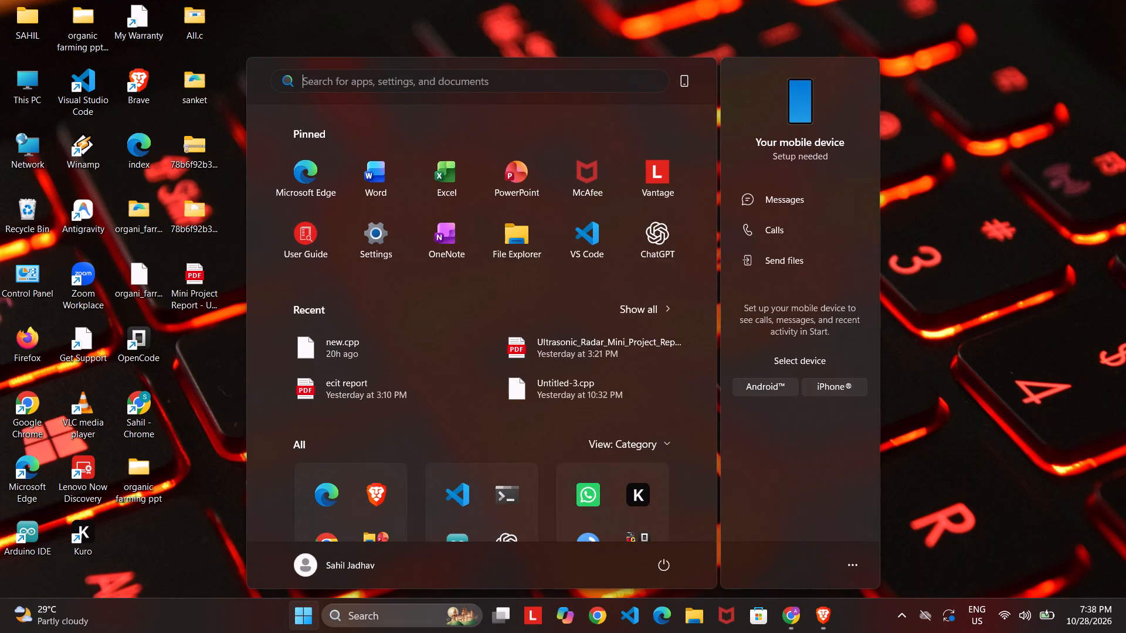
left_click(666, 574)
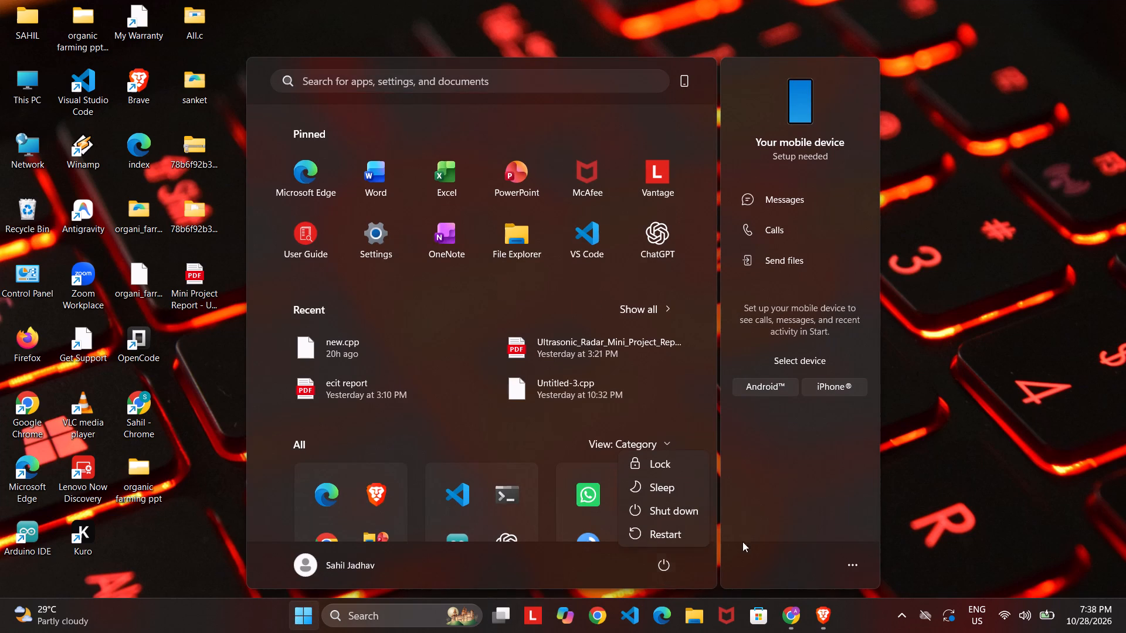